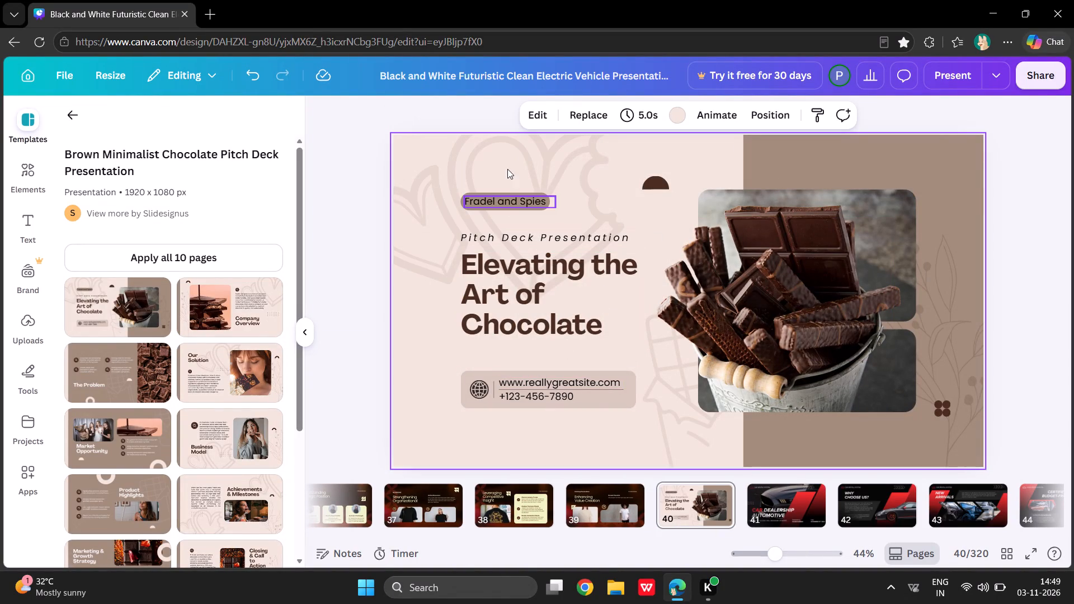
Replace the company name in the label above the slide 40 title with "CADBURY & SILK".
double_click(507, 195)
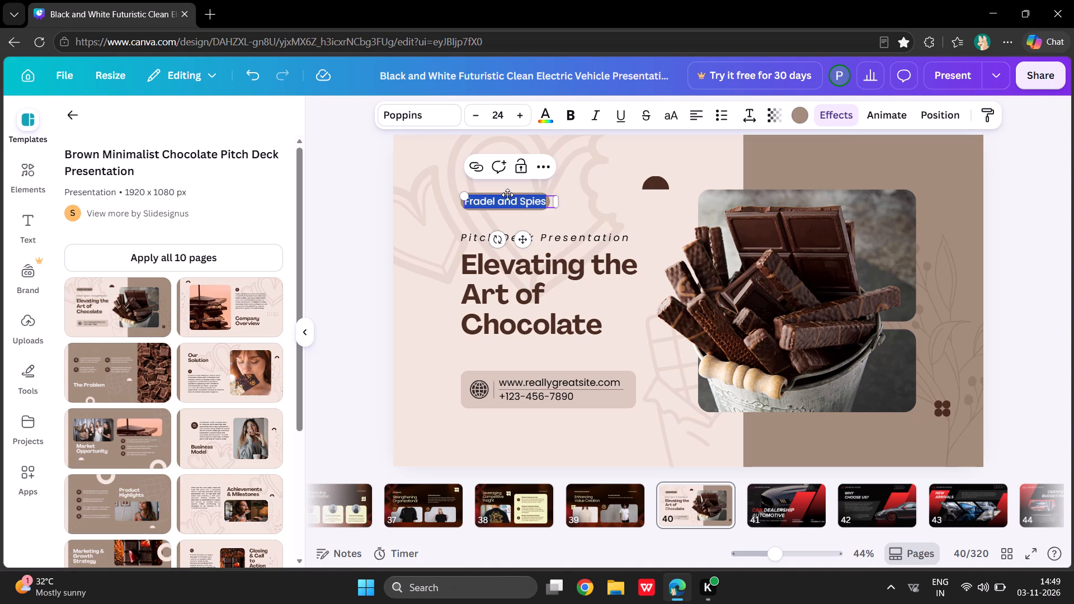
key("BackSpace")
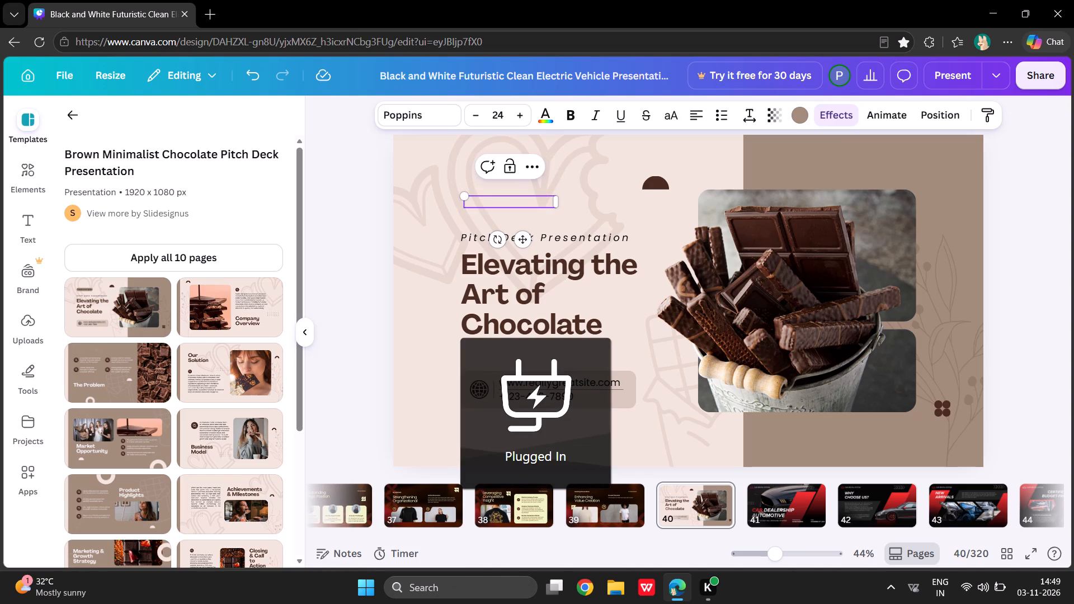
type("CADBURY")
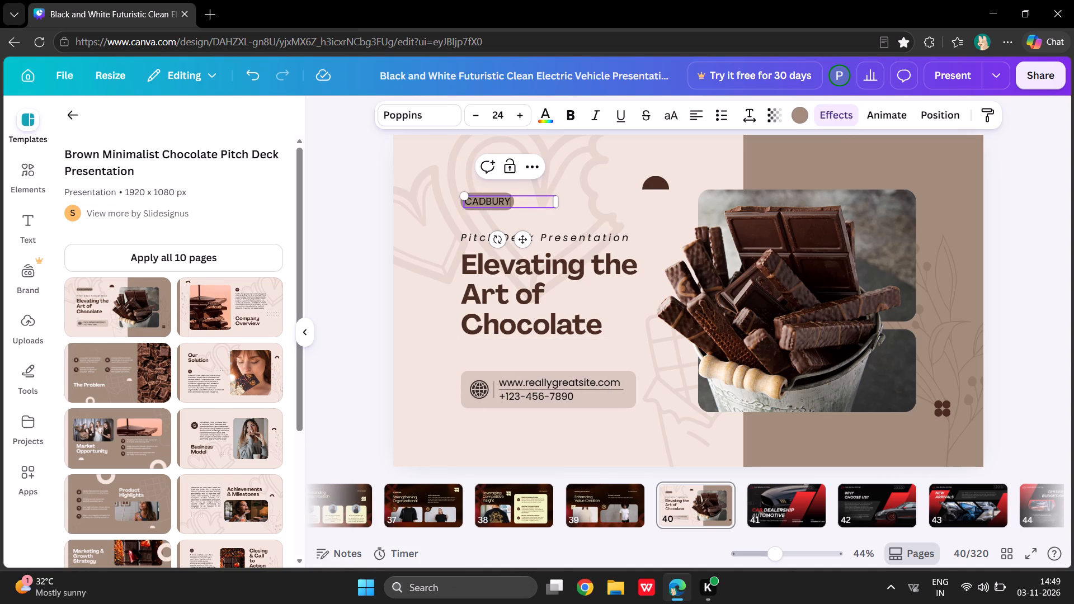
key("shift+ampersand")
key("BackSpace")
key("space")
key("shift+ampersand")
key("space")
type("SILK")
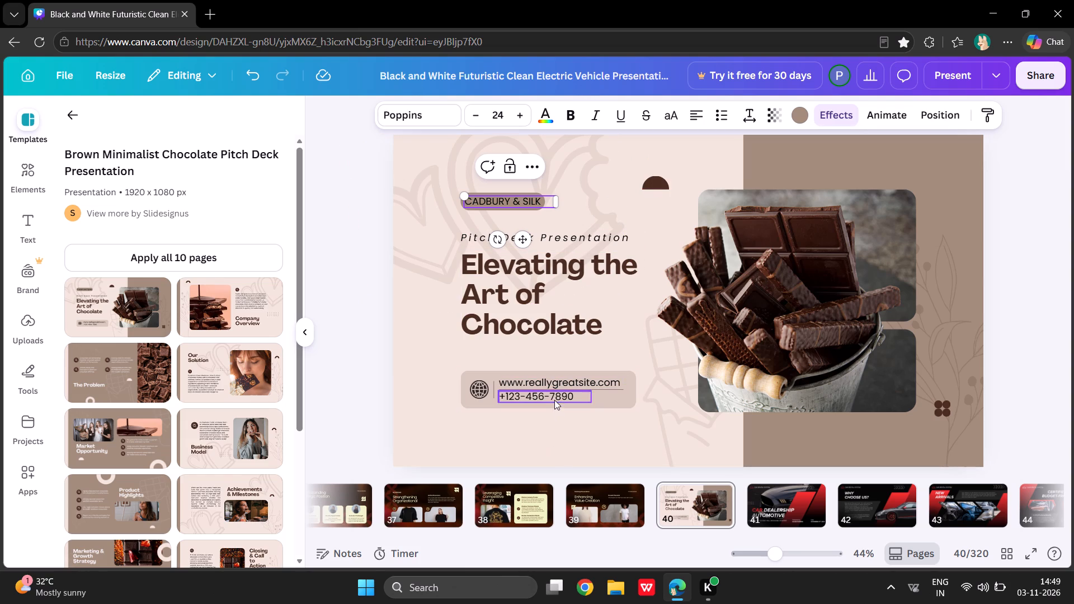
double_click(549, 386)
key("BackSpace")
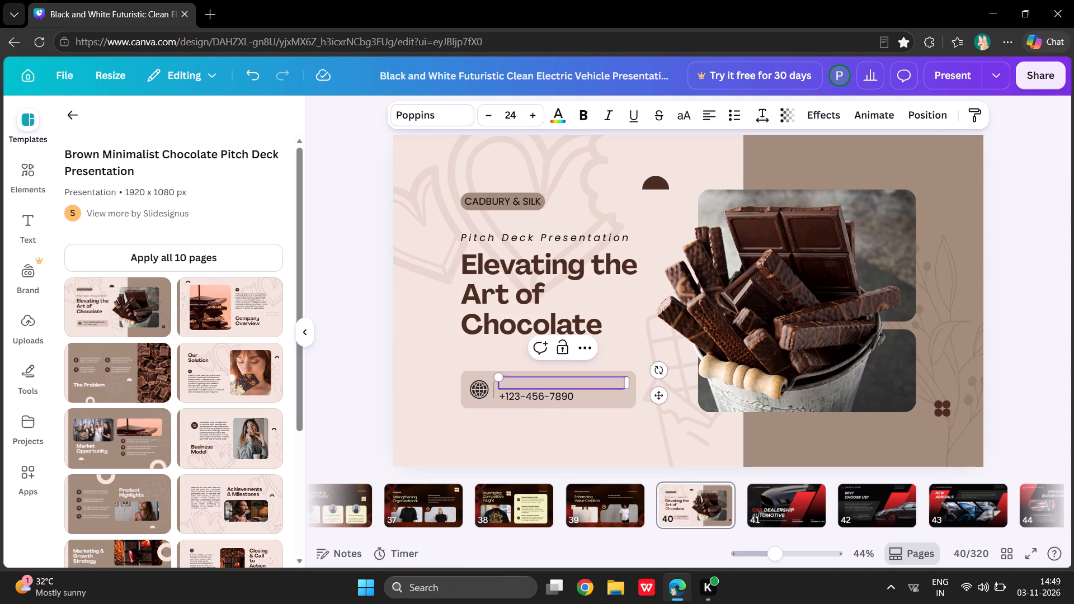
type("WWW.")
type("CADBURY")
type("&")
type("SILK.CO")
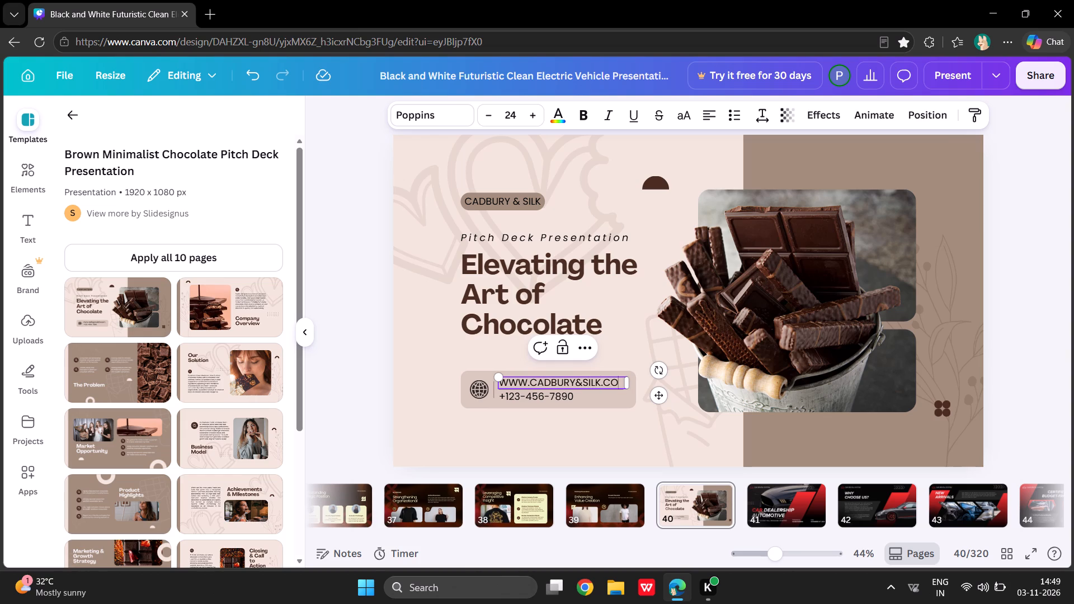
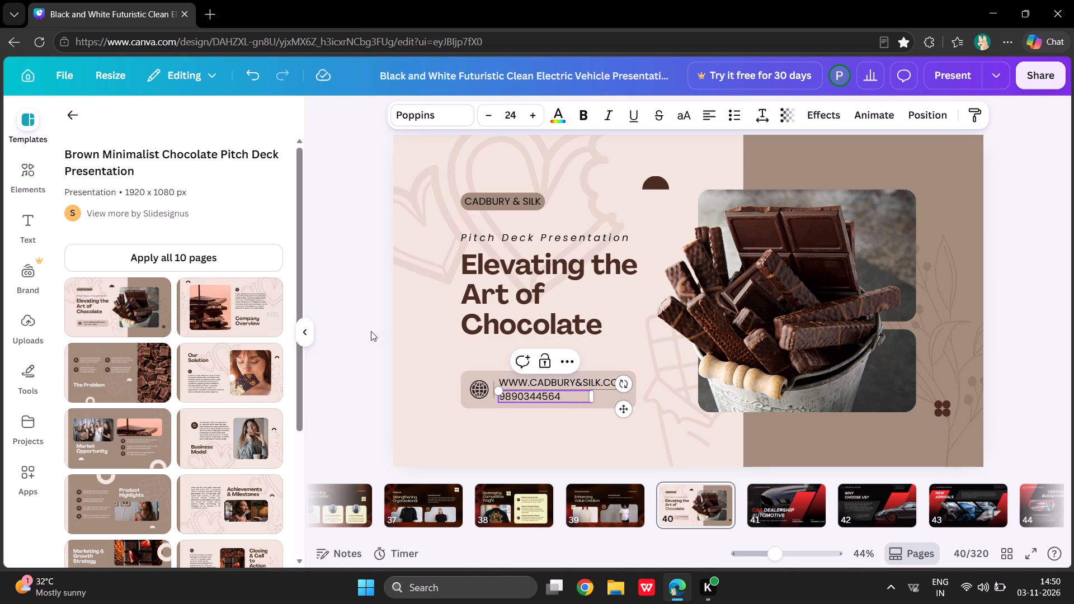
Add the Company Overview layout from the chocolate pitch deck template as a new page after slide 40.
left_click(215, 310)
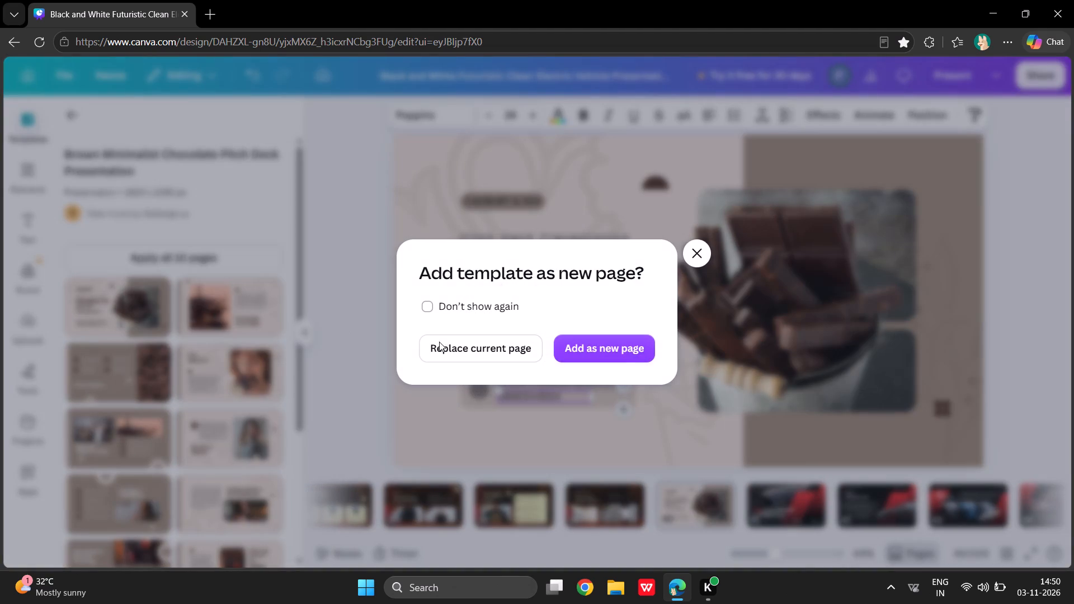
left_click(625, 355)
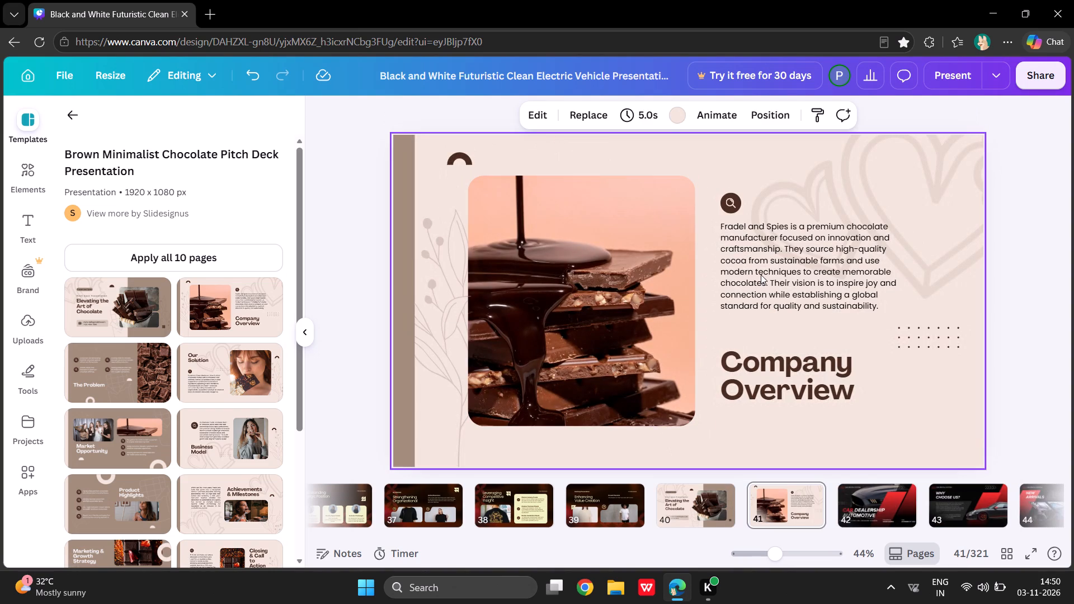
Replace the Company Overview slide's body paragraph with "OUR COMANY MAKE THE SUGERLESS CADBURY WHICH WAS GGO".
double_click(771, 284)
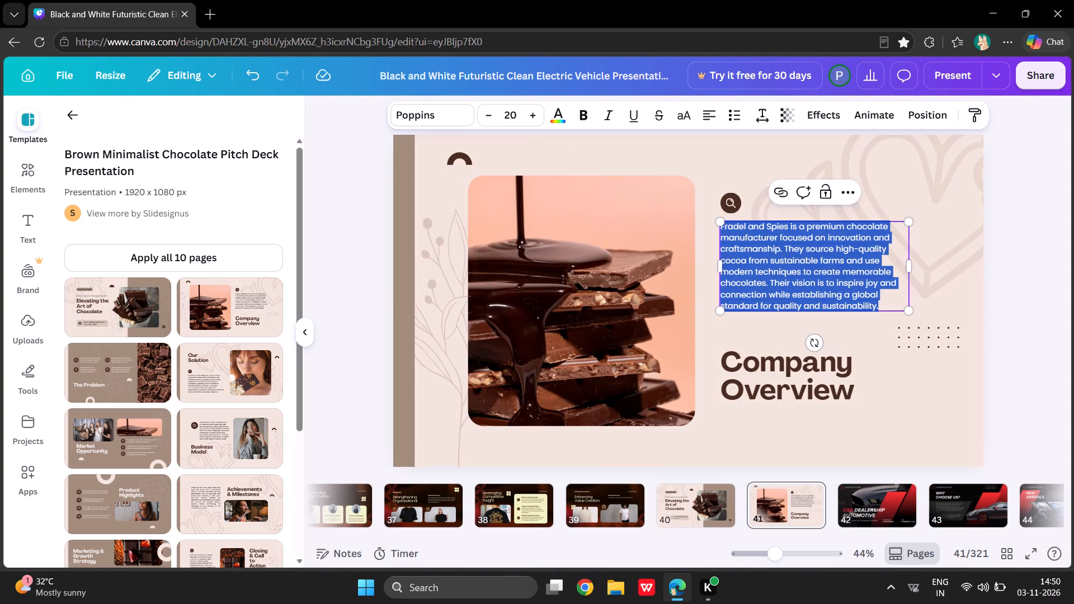
key("BackSpace")
type("OUR COMANY MAKE THE")
key("space")
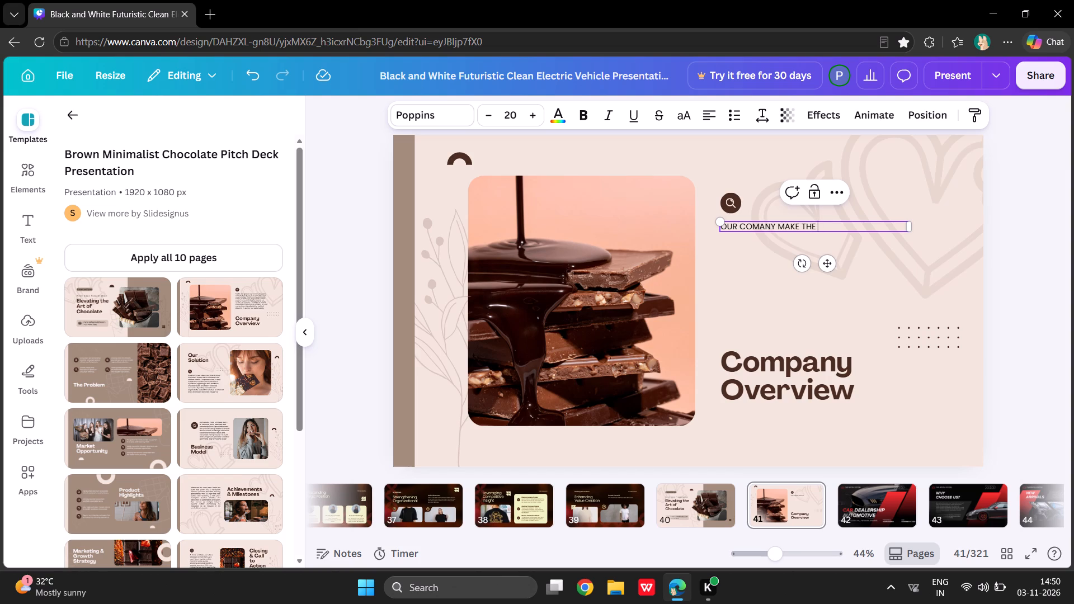
type("SUGERLESS")
key("space")
type("CADBURY WHICH WAS")
key("space")
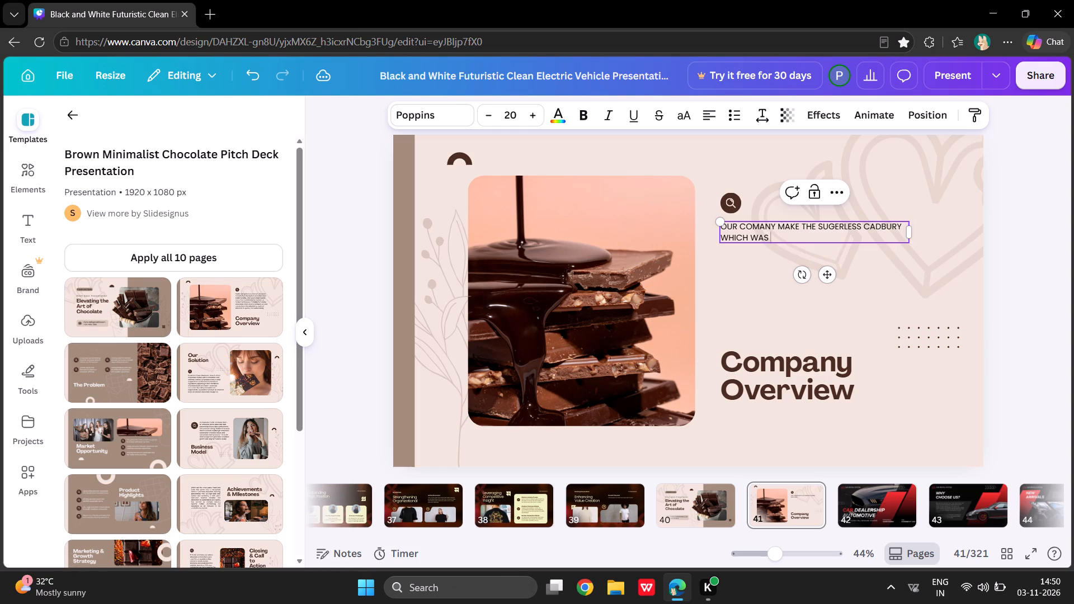
type("GGO")
key("space")
Continue the overview paragraph with "FOR HELTH ALSO NOT AFFECT THE HLETH IT HAVE BLACK CHOCLAT".
type("FOR HELTH ALSO NOT AFFECT THEY")
key("space")
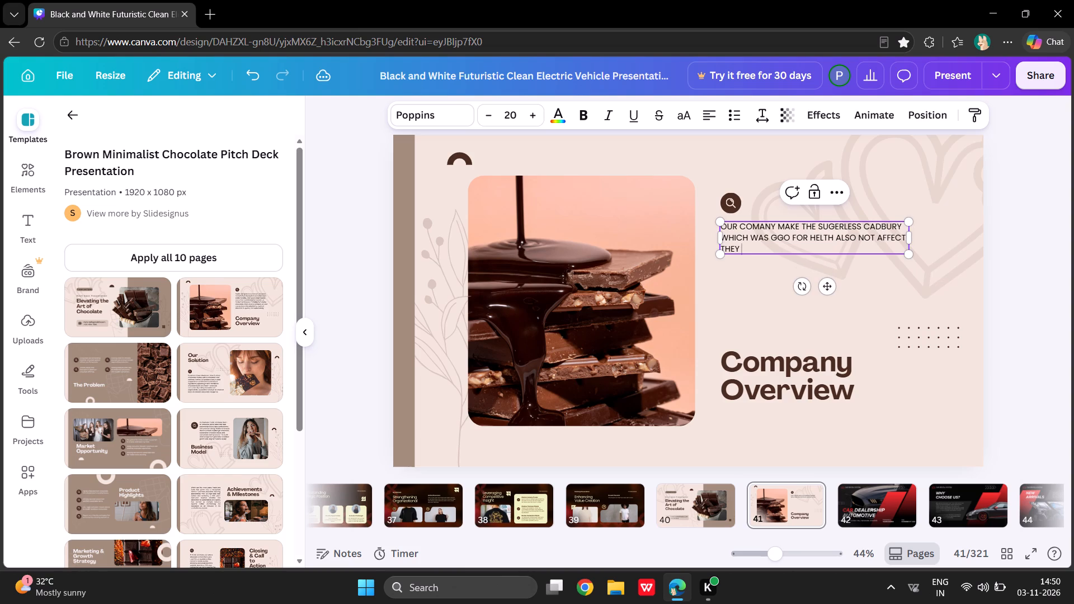
key("BackSpace")
key("BackSpace")
key("space")
type("HLETH IT HAVE BLACK CHOCLAT")
key("space")
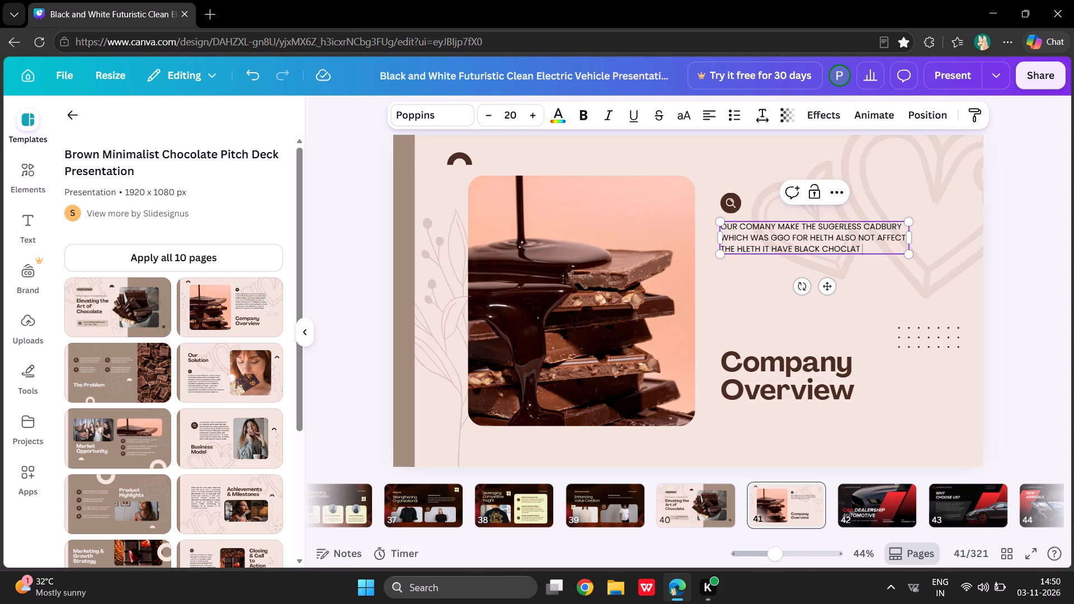
Continue the overview paragraph with "ALSO WE MAKE FROM THE PROPER HCHOCALTE BEAS 100% CHOCLATE IN OU CADBURY".
type("ALSO WE MAKE FROM THE PROPER HC")
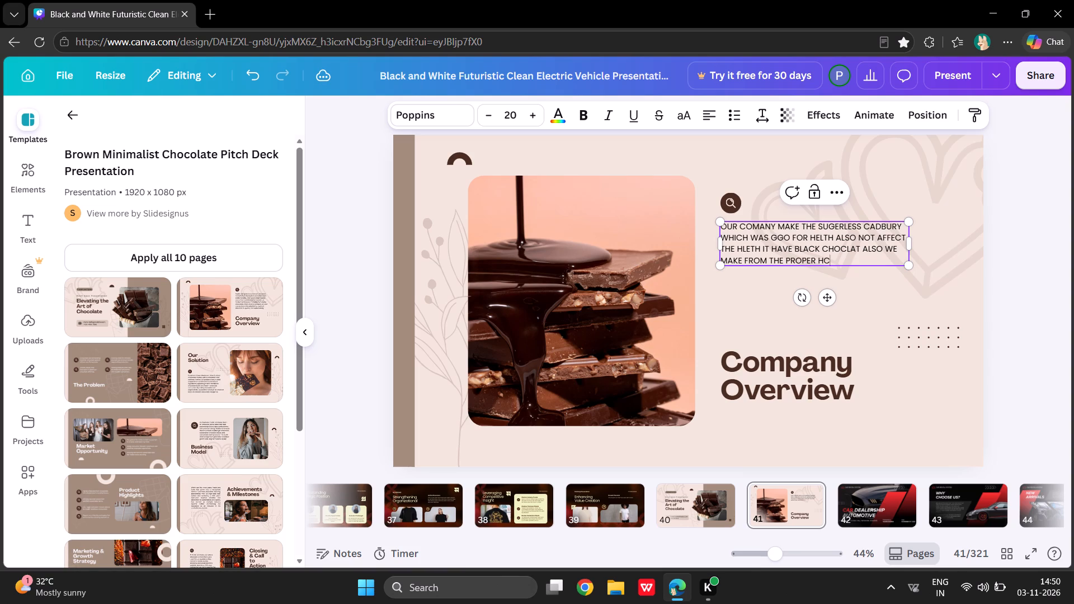
type("HOCALTE")
key("space")
type("BEA")
key("BackSpace")
type("AS")
key("space")
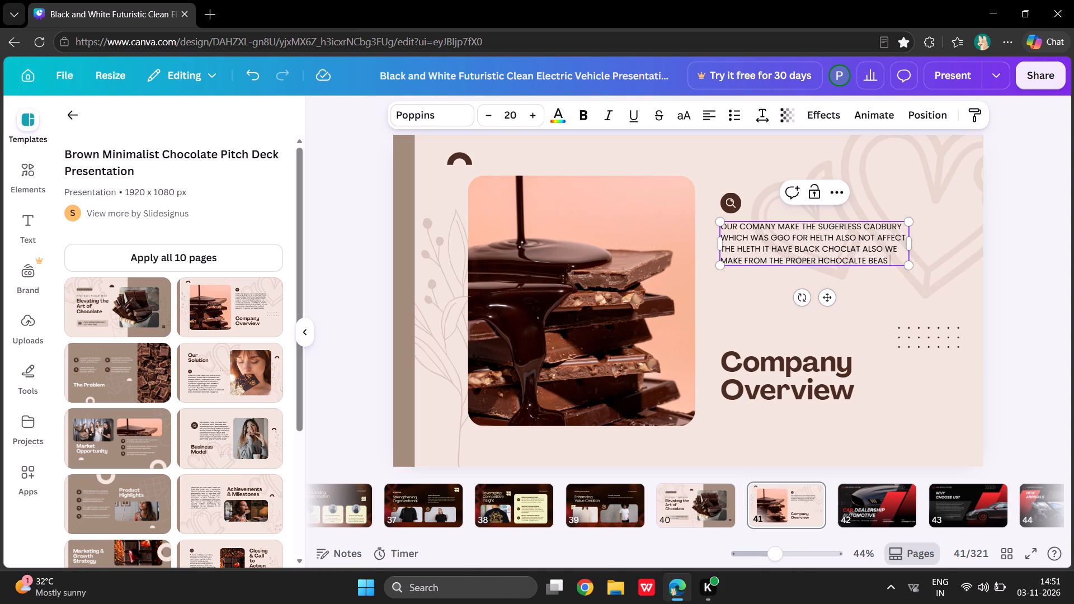
type("1100")
key("BackSpace")
key("BackSpace")
key("BackSpace")
type("00")
type("% CHOCLATE IN OU CADBURY")
key("space")
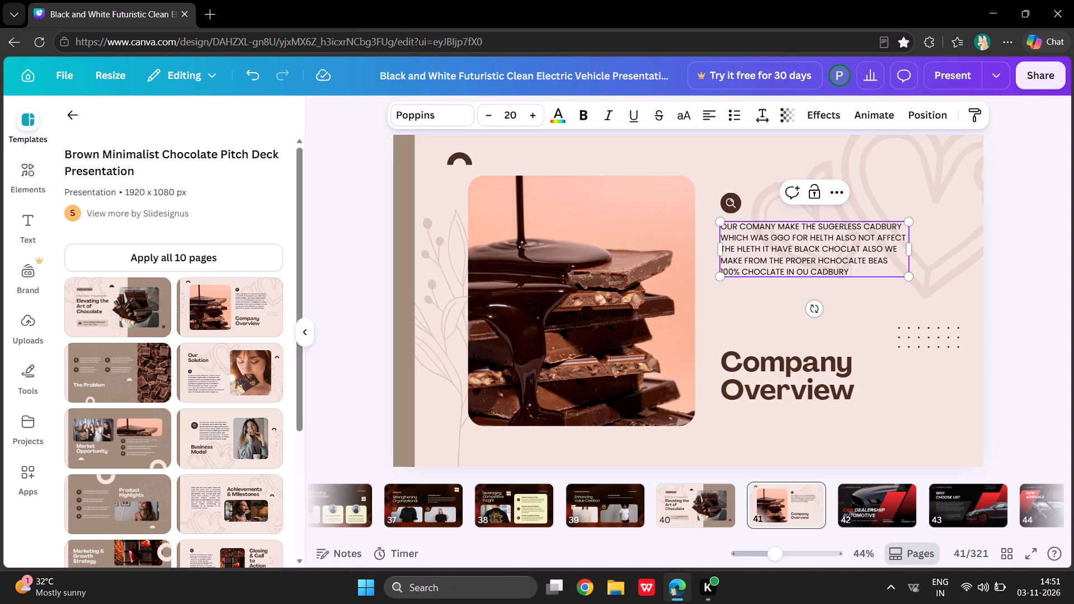
Continue the overview paragraph with "THE IDEA WAS HELD BEACUSE OF THE MANY PEOPLE WANTS TO EAT".
type("THE IDEA")
key("space")
type("WAS")
key("space")
type("HELD BEACUSE OF THE")
key("space")
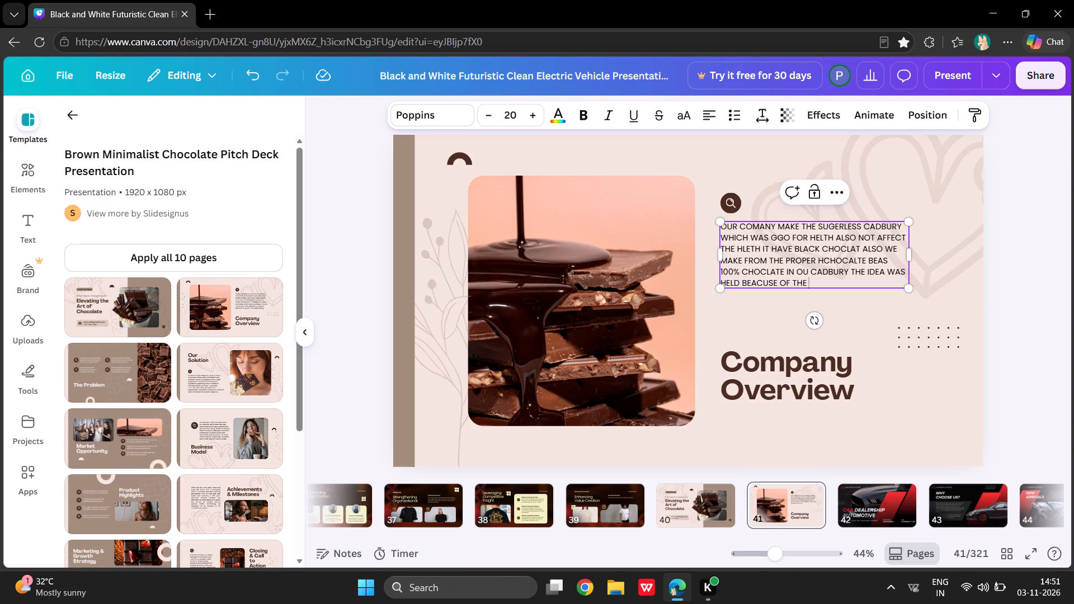
key("a")
key("BackSpace")
type("MANY")
key("space")
type("PEOPLE WANTS TO EAT I")
key("BackSpace")
Continue the overview paragraph with "CHOCLATE BUT THE CAN'T BEACUSE OF THE SUGAR WAS ADDED IN IT MORE".
type("CHOCLATE BUT THE CAN")
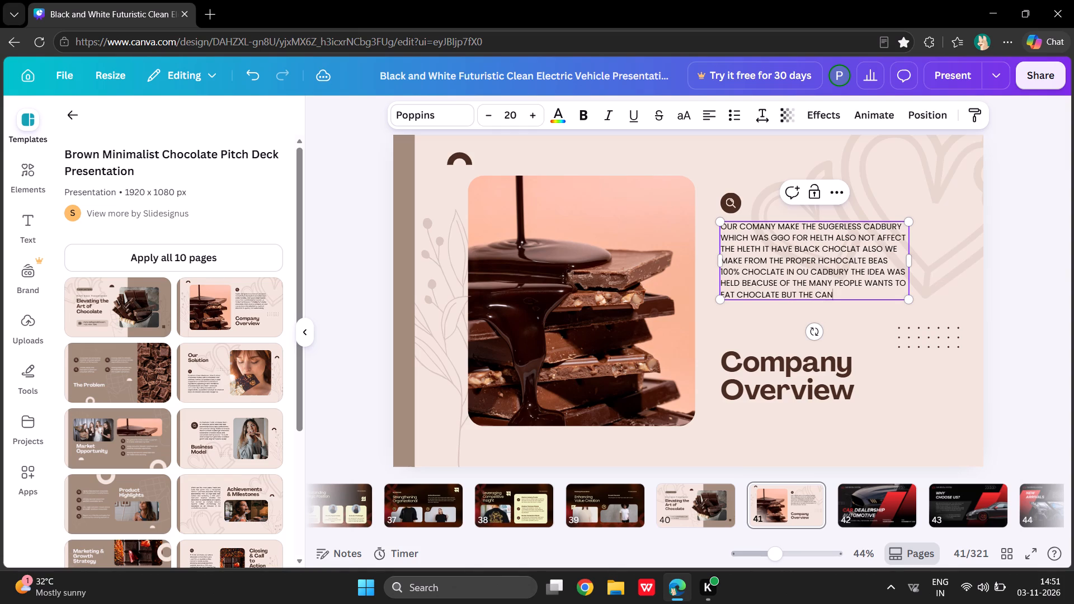
type("'T BEACUSE")
key("space")
type("OF")
key("space")
key("BackSpace")
key("space")
type("THE SUGAR WAS ADDED IN IT MORE")
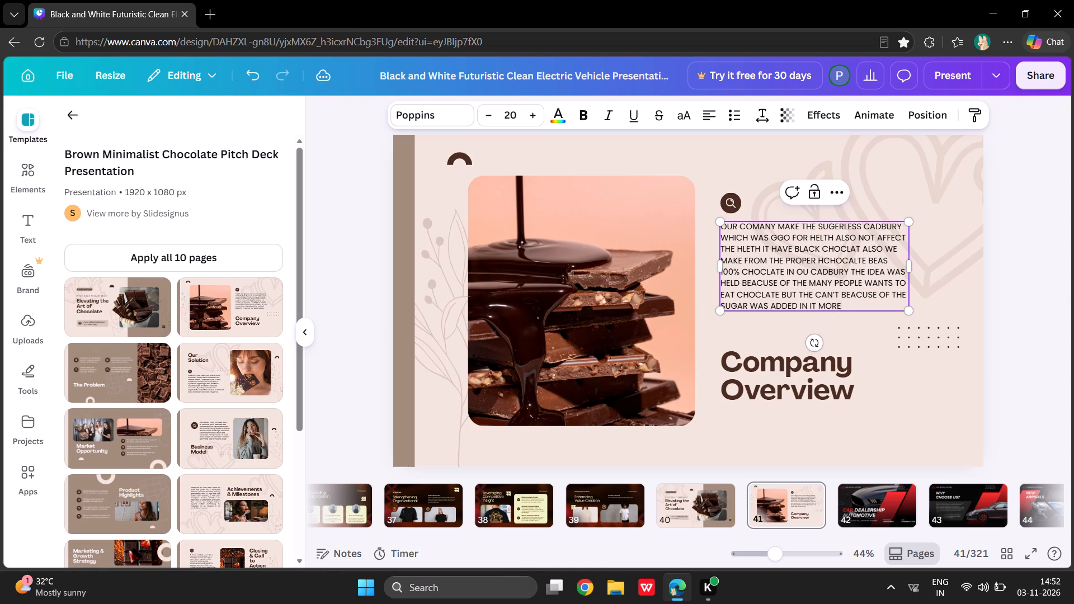
key("space")
Finish the overview paragraph with "SO THEY AFFECT THE PEOPLE DAILY ROUTIN SO WE MAKE CADBRY TAHT THY CAN EAT WITHOUT ANY TENSION".
type("SO THEY AFFECT THE PEOPLE")
key("space")
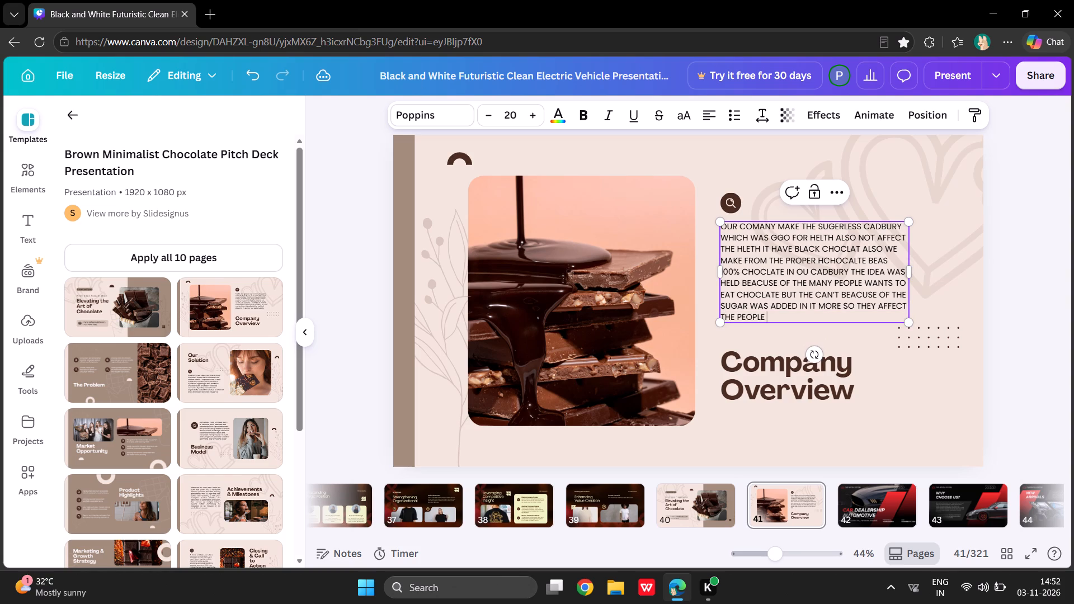
type("DAILY ROUTIN SO WE MAKE")
key("space")
key("v")
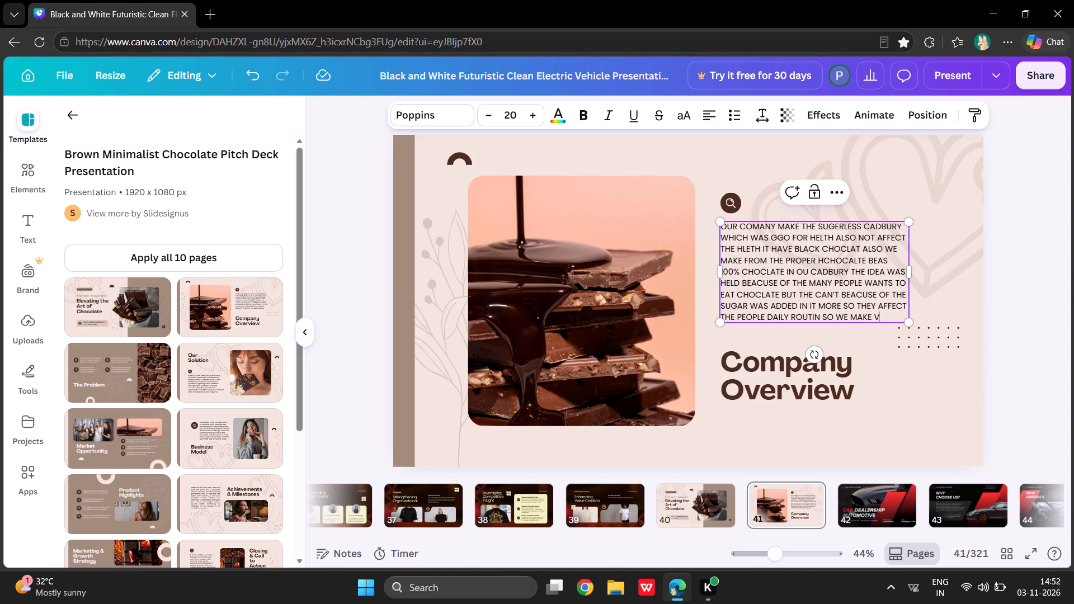
key("BackSpace")
type("CADBRY TAHT THY AC")
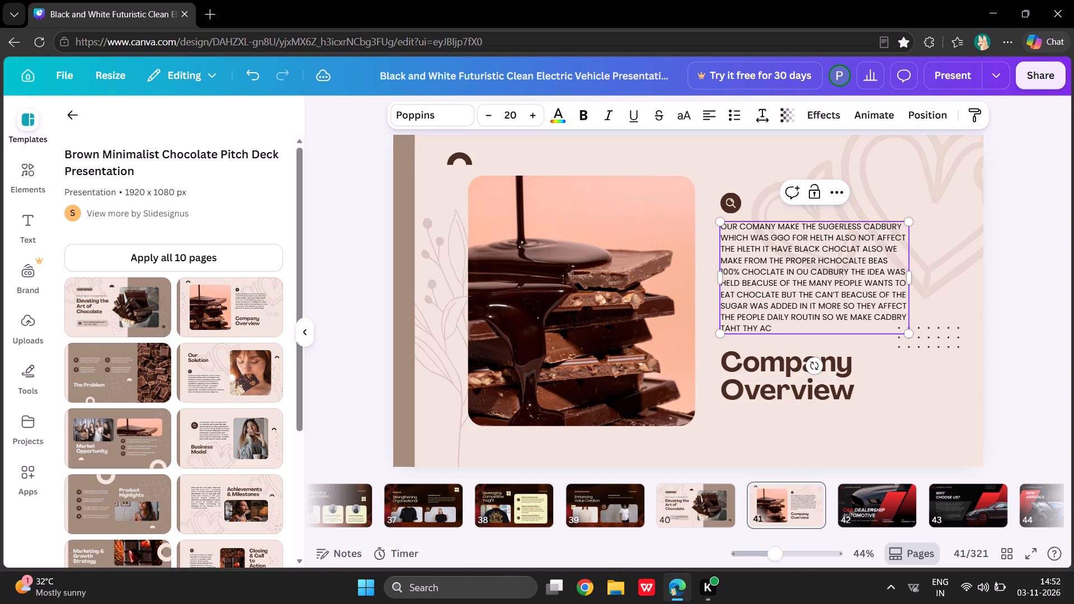
key("BackSpace")
key("BackSpace")
type("CAN EAT")
key("space")
type("WITHOUT ANY TENSION")
key("space")
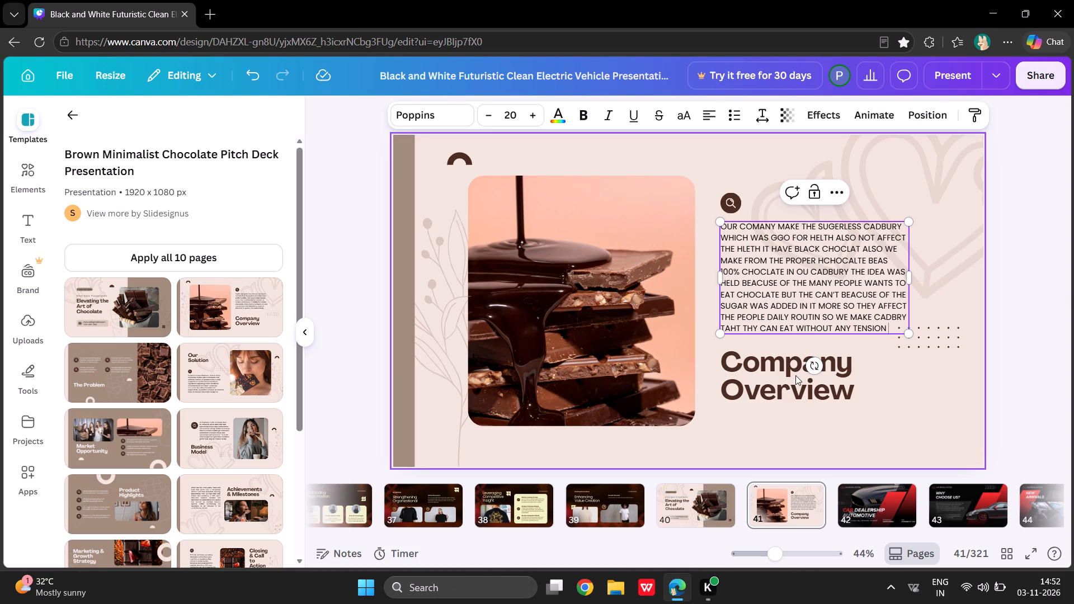
Apply the Blur animation to the stacked chocolate photo on the Company Overview slide.
left_click(611, 314)
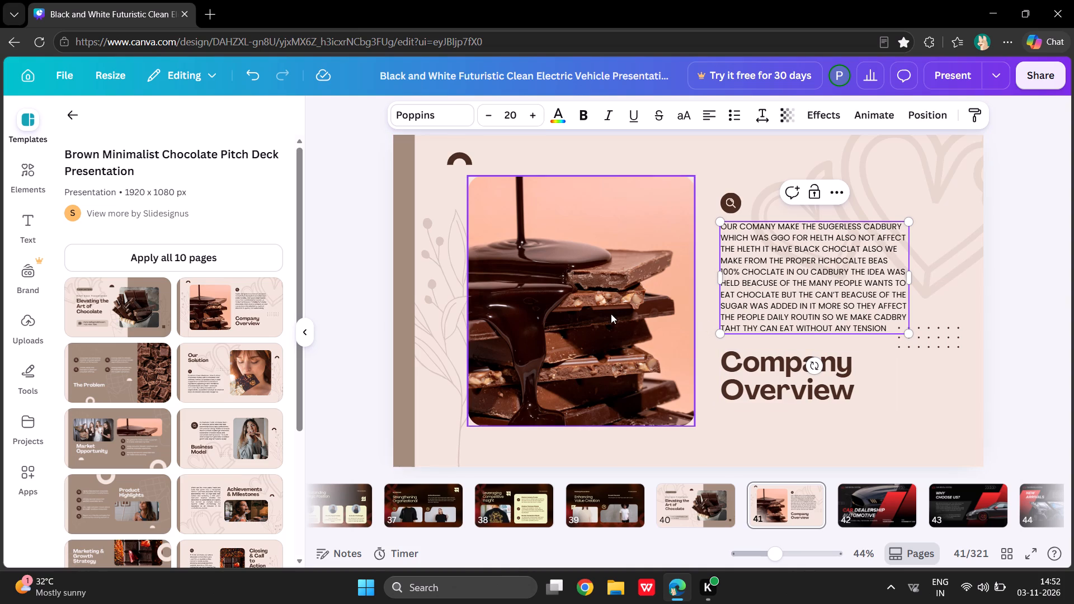
left_click(846, 120)
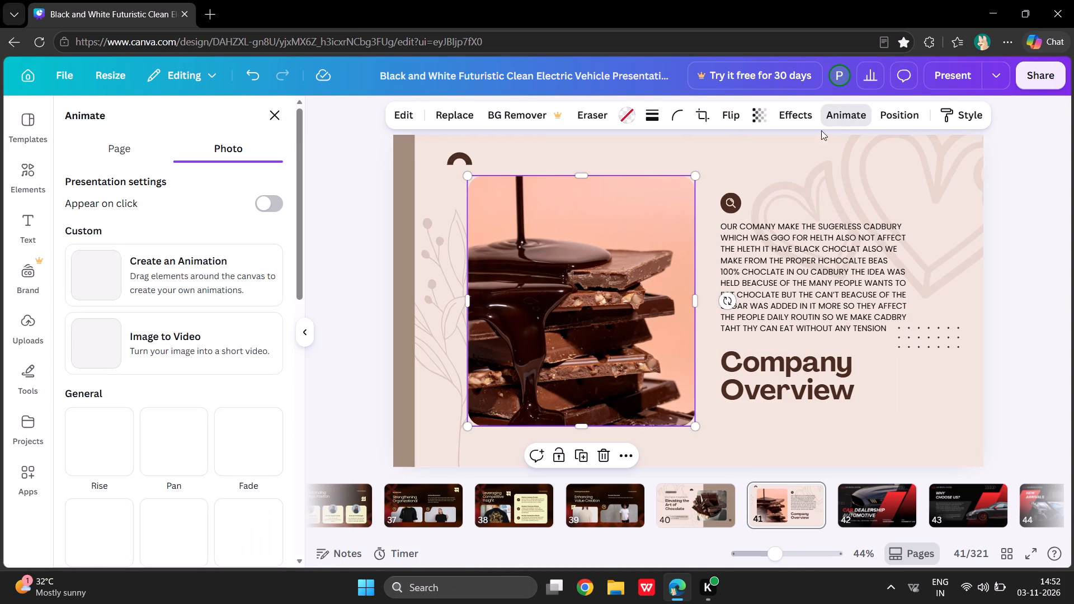
left_click(257, 532)
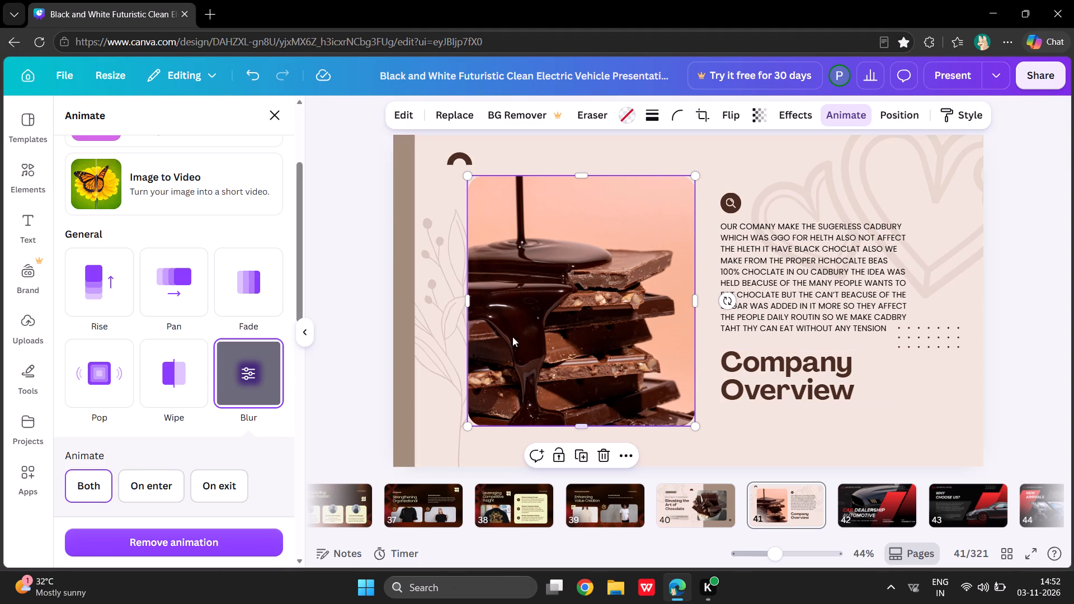
left_click(275, 110)
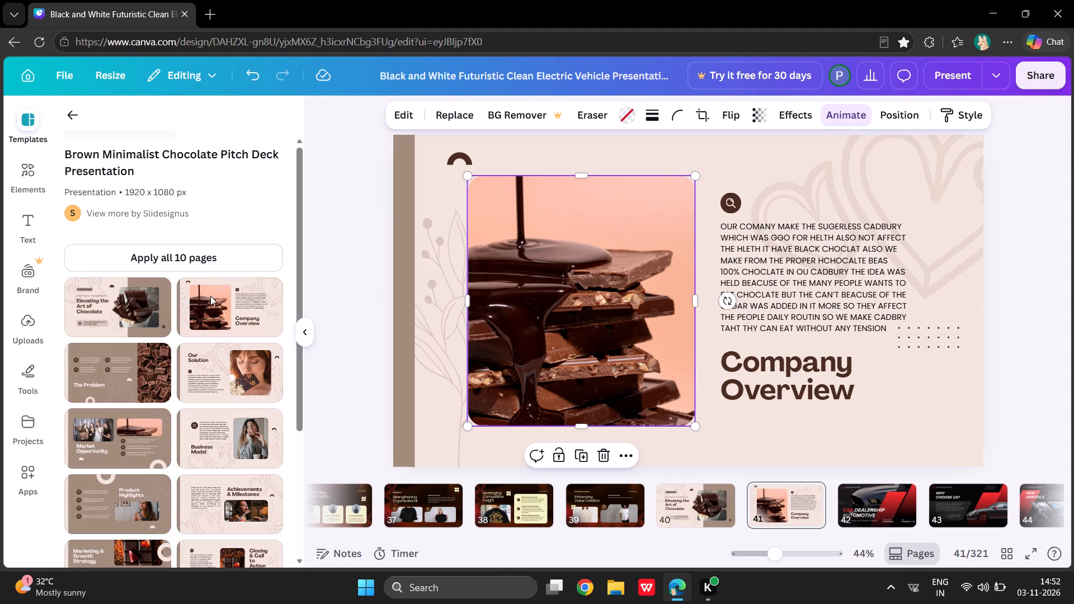
Add The Problem layout from the chocolate pitch deck template as a new page after slide 41.
left_click(138, 356)
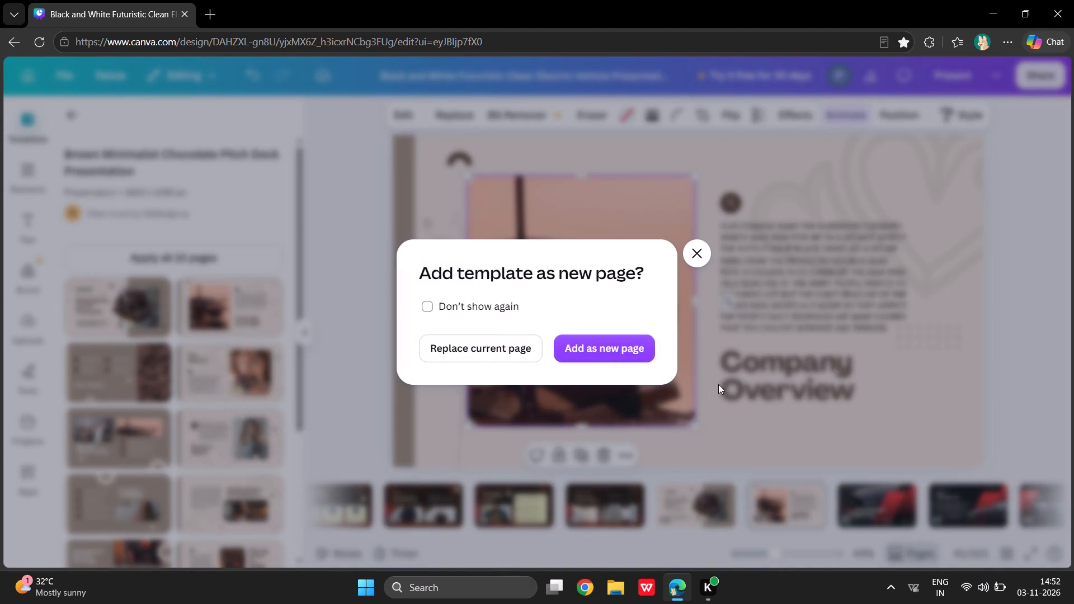
left_click(629, 342)
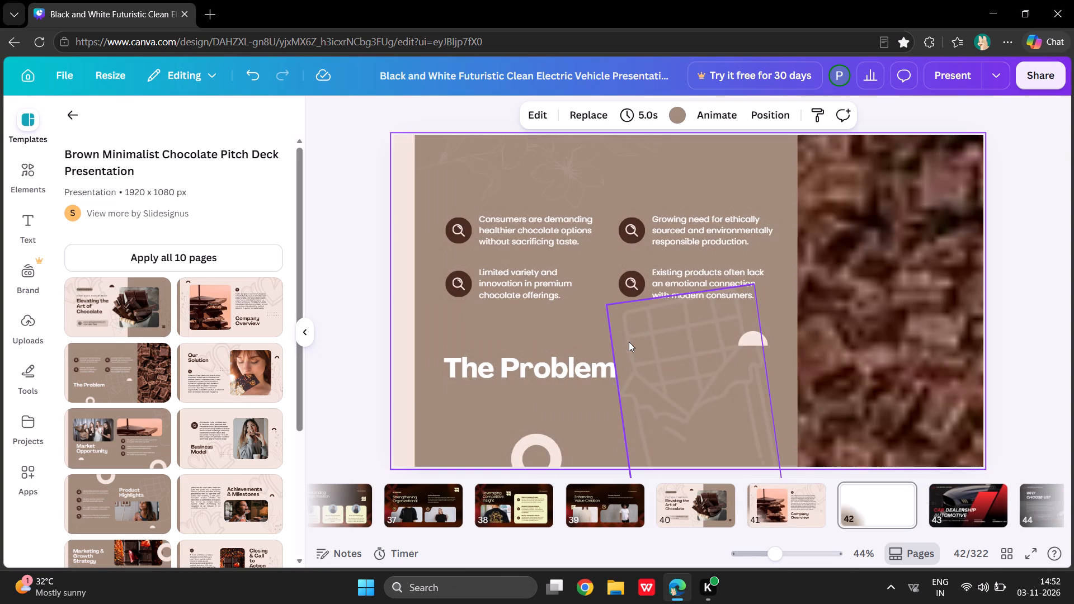
Replace the healthier chocolate options point on The Problem slide with "CUSTOMER NEEDED CHOCALTE HELTY FRENDLY".
double_click(533, 237)
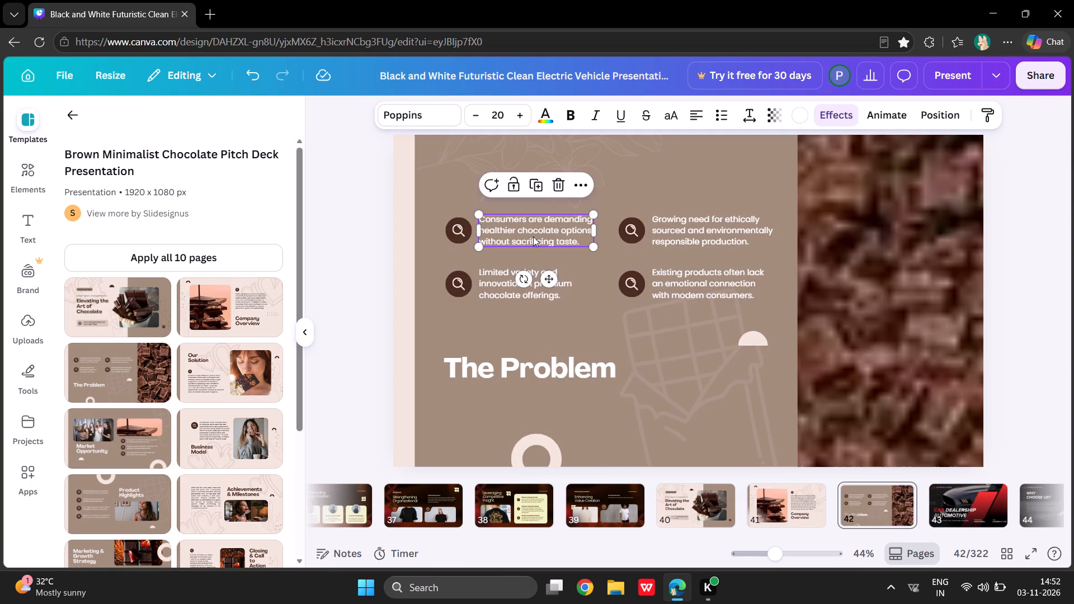
key("BackSpace")
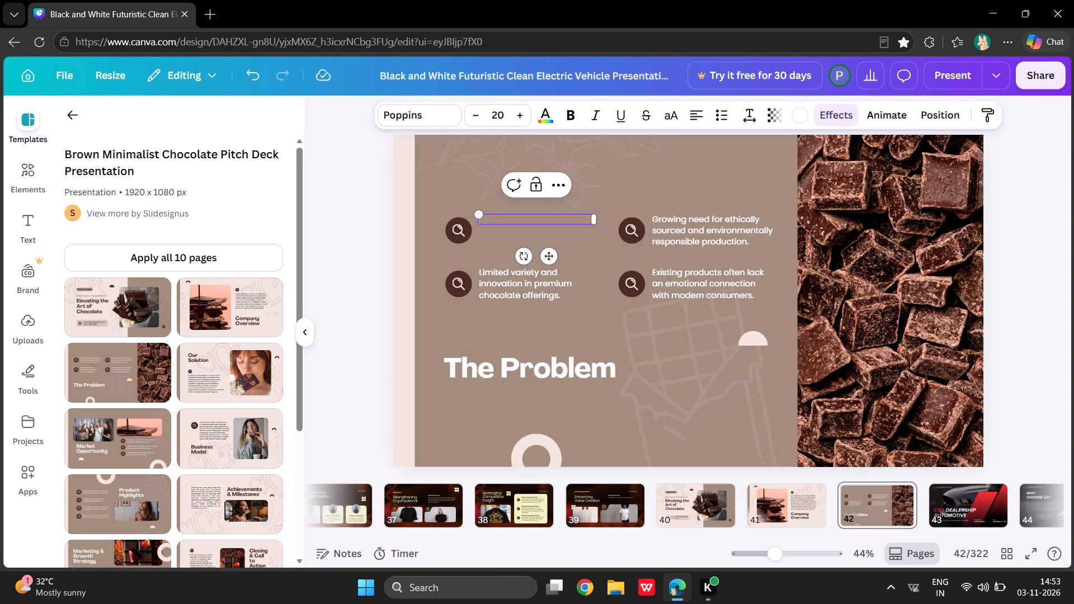
type("CUSTOMER NEEDED")
key("space")
type("CHOCALTE HELTY FRENDLY")
key("space")
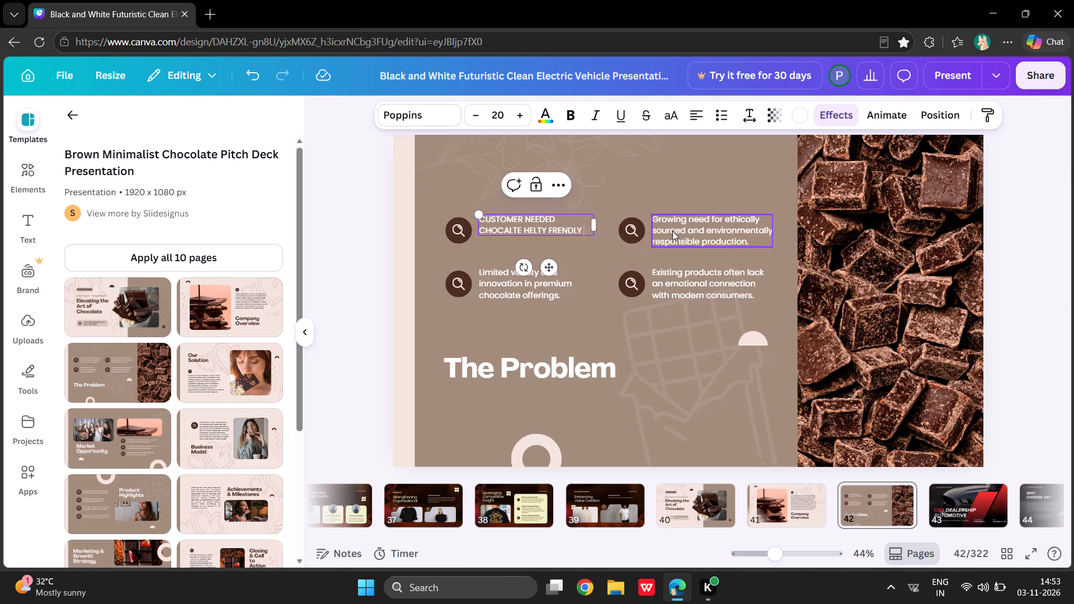
Replace the ethical sourcing point with "THE GROWING MARKET OF THE CADBURYY BUT PEOPLE ONLY FOCUSED ON THE SUGAR CANDY".
double_click(682, 228)
key("BackSpace")
type("THE GROWING MA")
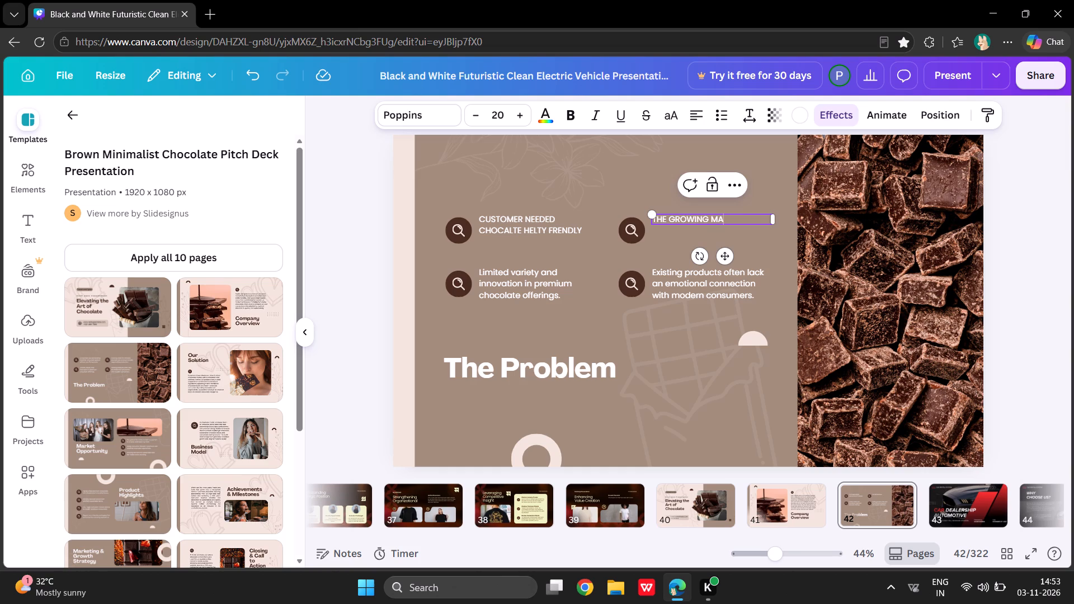
type("RKET OF THE CADBURYY")
key("space")
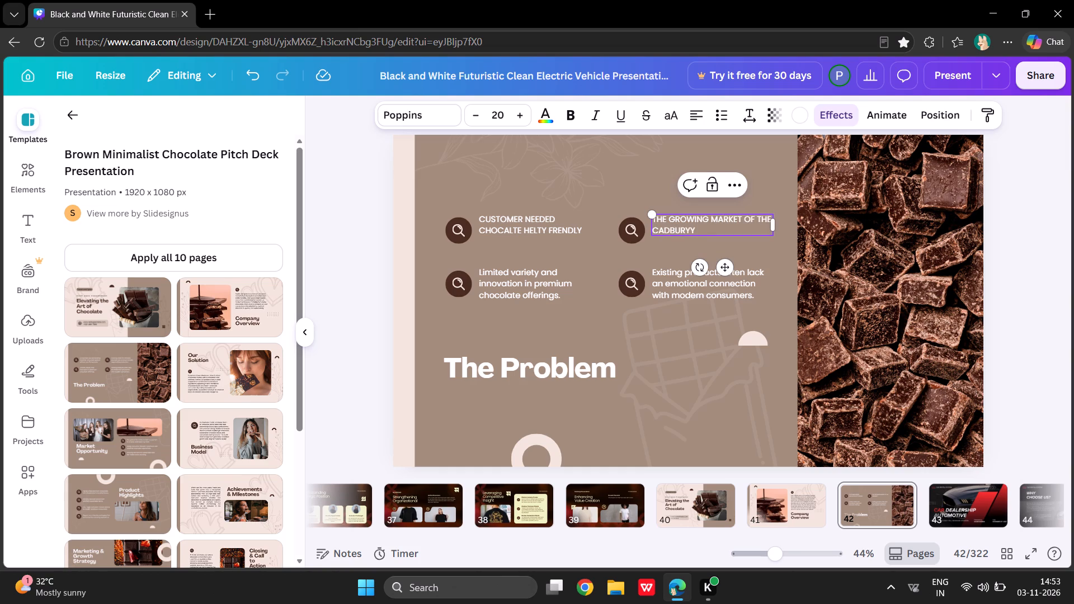
type("BUT NOT")
key("BackSpace")
key("BackSpace")
key("BackSpace")
key("BackSpace")
key("space")
type("PEOPLE ONLY FOCUSED ON THE SUGAR")
key("space")
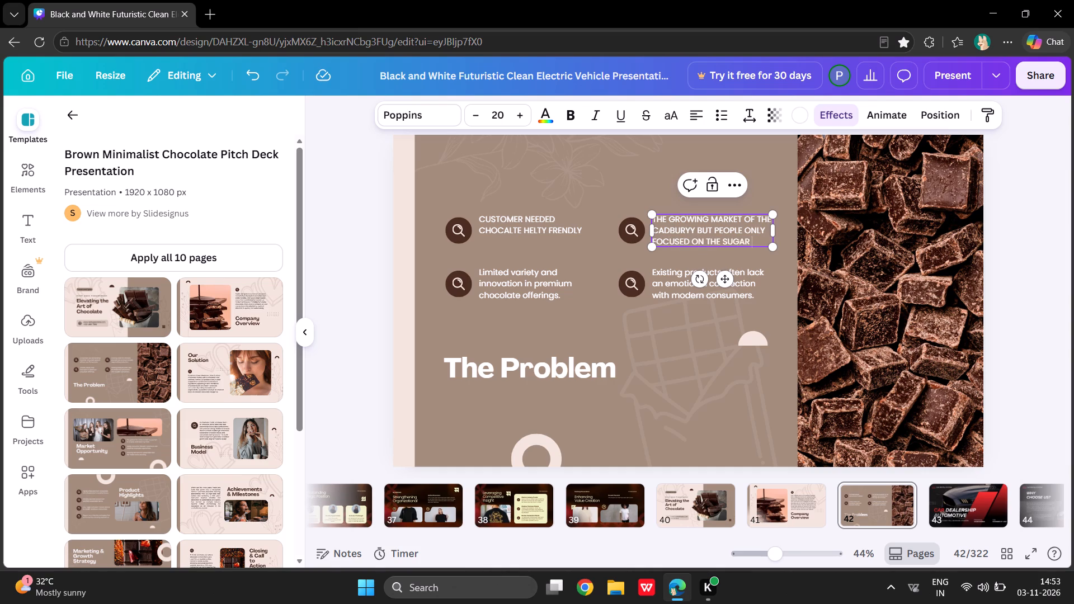
type("CANDY")
key("space")
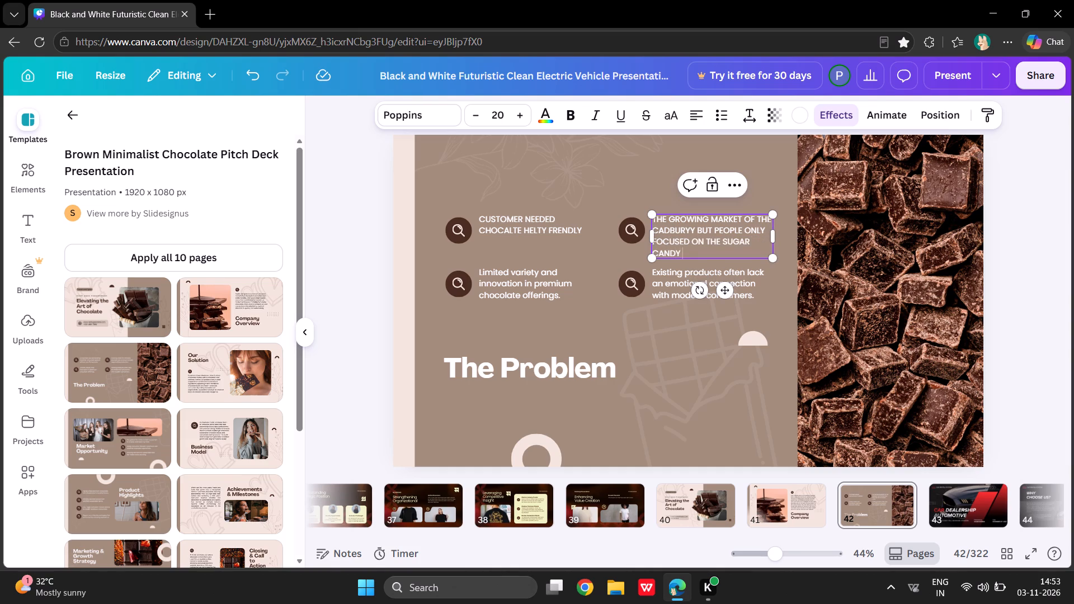
Replace the limited variety point with "THEIR ARE LIMITED OPTION OF THE FLAVOUR IN THE CADBURTY SO WE HAVE LAUNCH8+FLAVOUR".
double_click(519, 296)
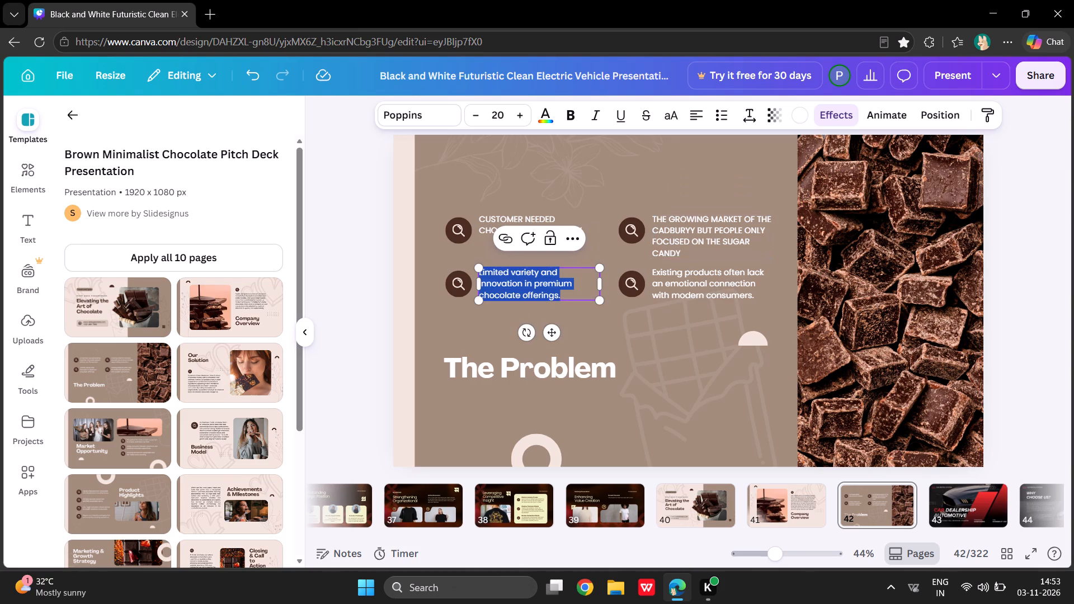
key("BackSpace")
type("THI")
key("BackSpace")
type("EIR ARE LIMITED")
key("space")
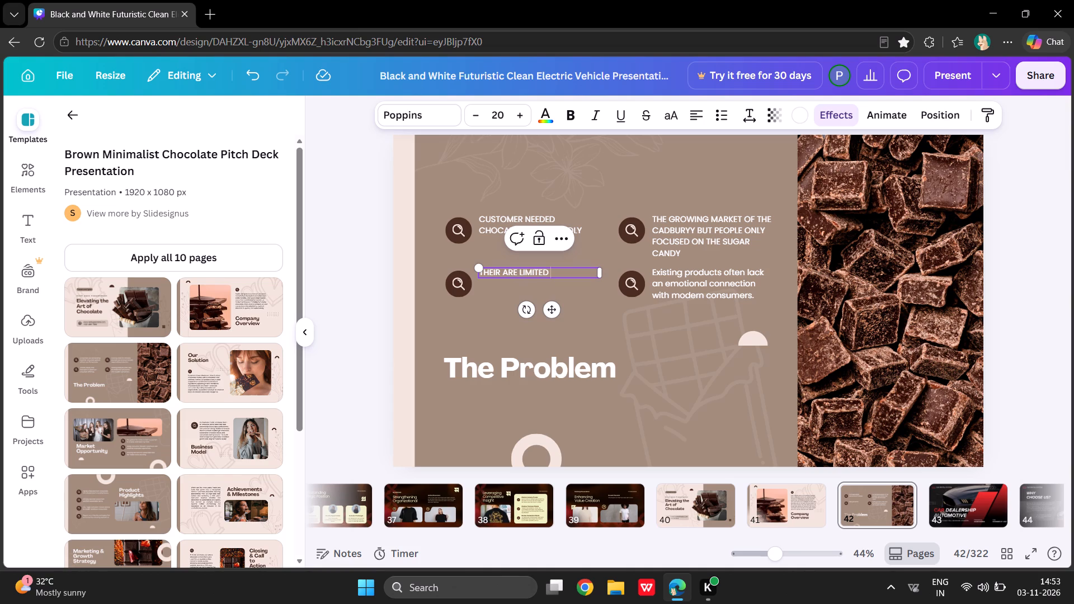
type("OPTION OF THE FLAVOUR IN THE CADB")
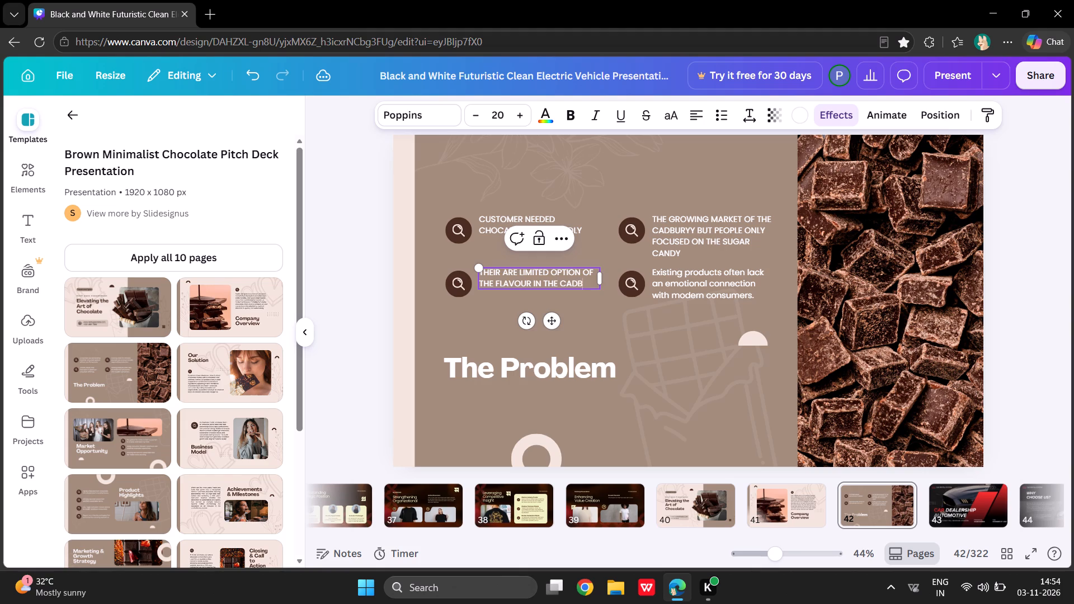
type("URTY SO WE HAVE L")
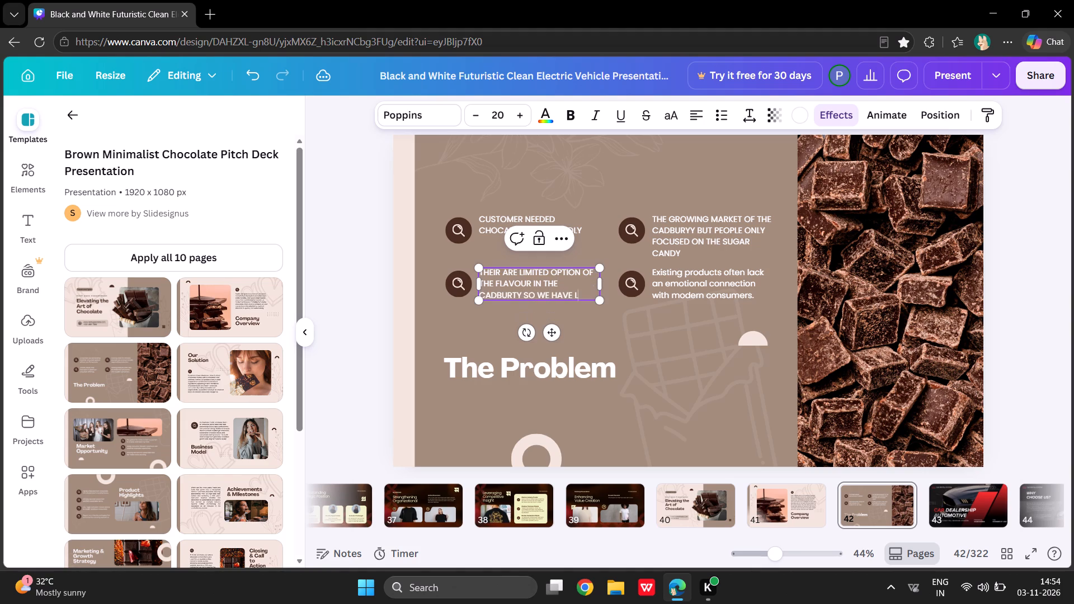
type("AUNCH 50")
key("BackSpace")
key("BackSpace")
key("BackSpace")
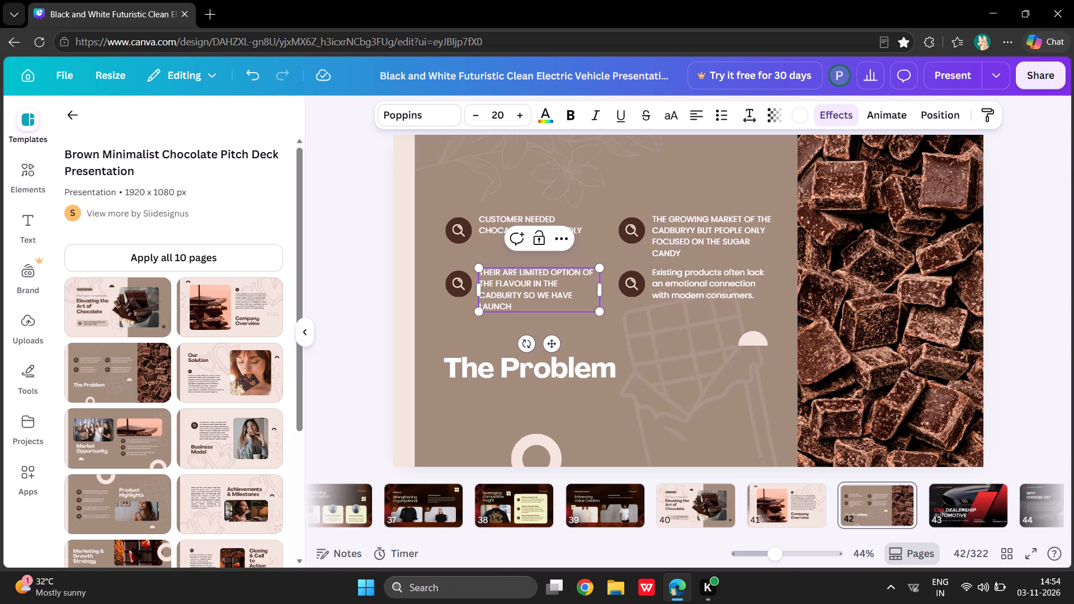
key("8")
key("shift+plus")
type("FLAVOUR")
key("space")
Replace the emotional connection point with "ARE EACH PRODUCT GAVE FELS LIKE YOU HAVE NEED".
double_click(689, 274)
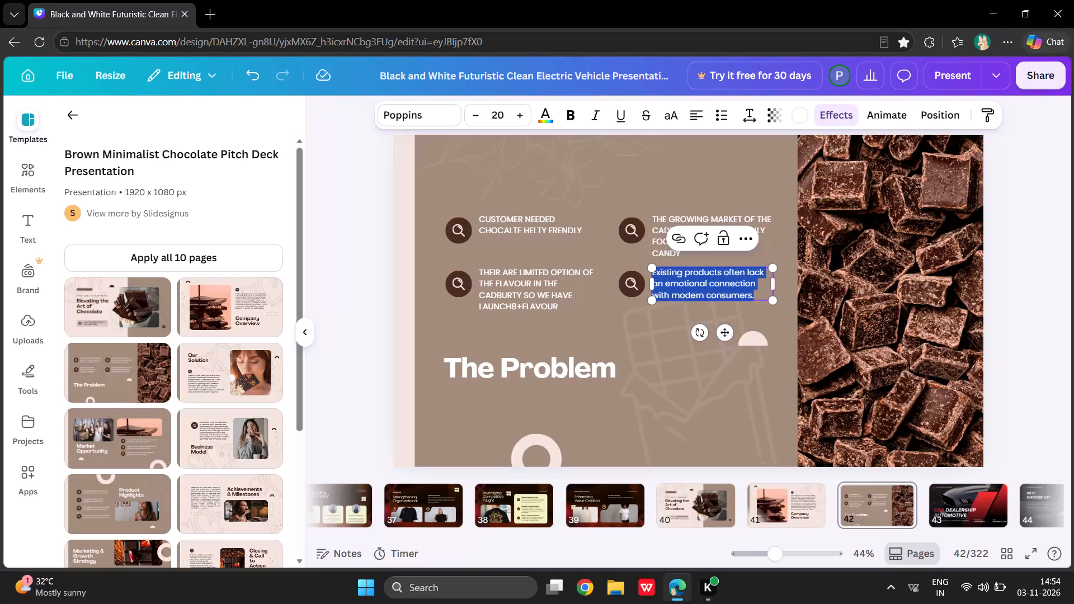
key("BackSpace")
type("ARE EACH PRODUCT FE")
key("BackSpace")
key("BackSpace")
type("GAVE FFE")
key("BackSpace")
key("BackSpace")
type("ELS LIKE YOU HAVE NEED")
key("space")
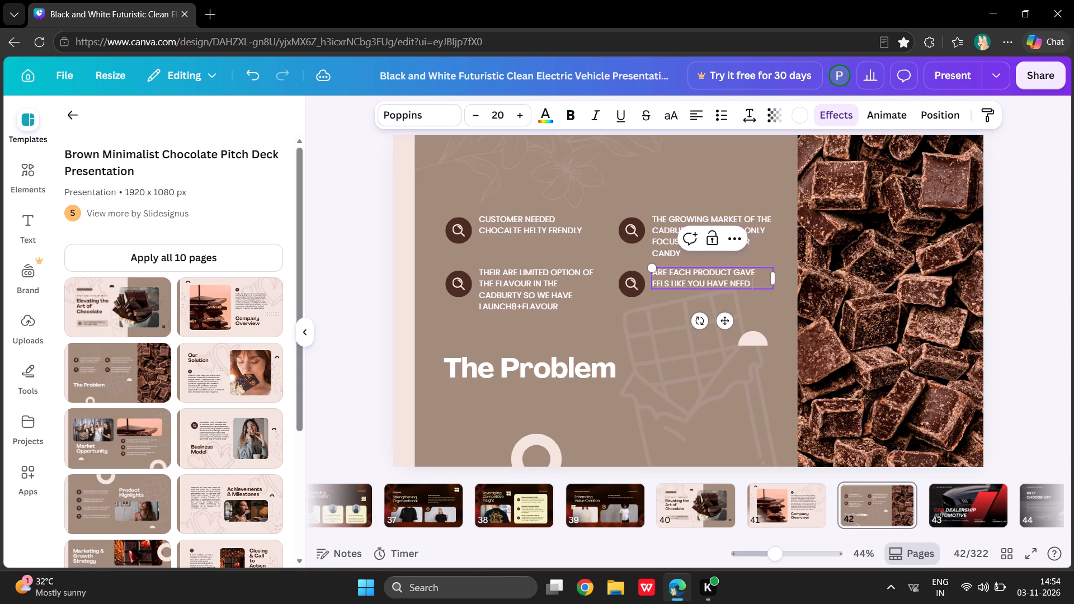
Replace the word "NEED" at the end of the fourth point with "IN ANNY FUNCTION THAT MUCH FIBE THEY".
key("BackSpace")
key("BackSpace")
key("BackSpace")
key("BackSpace")
key("BackSpace")
type("IN ANNY FU")
type("NCTION THAT MUCH FIBE THEY")
key("space")
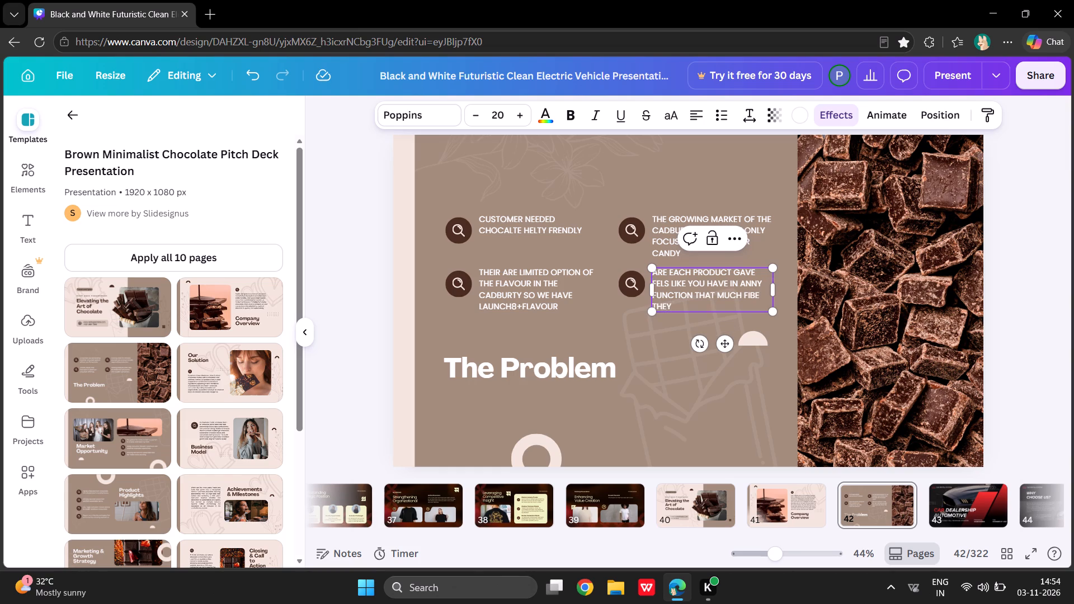
Replace "FIBE THEY" at the end of the fourth point with "VIBE THEY HOLD".
key("BackSpace")
key("BackSpace")
key("BackSpace")
key("BackSpace")
key("BackSpace")
key("BackSpace")
key("BackSpace")
key("BackSpace")
key("BackSpace")
key("BackSpace")
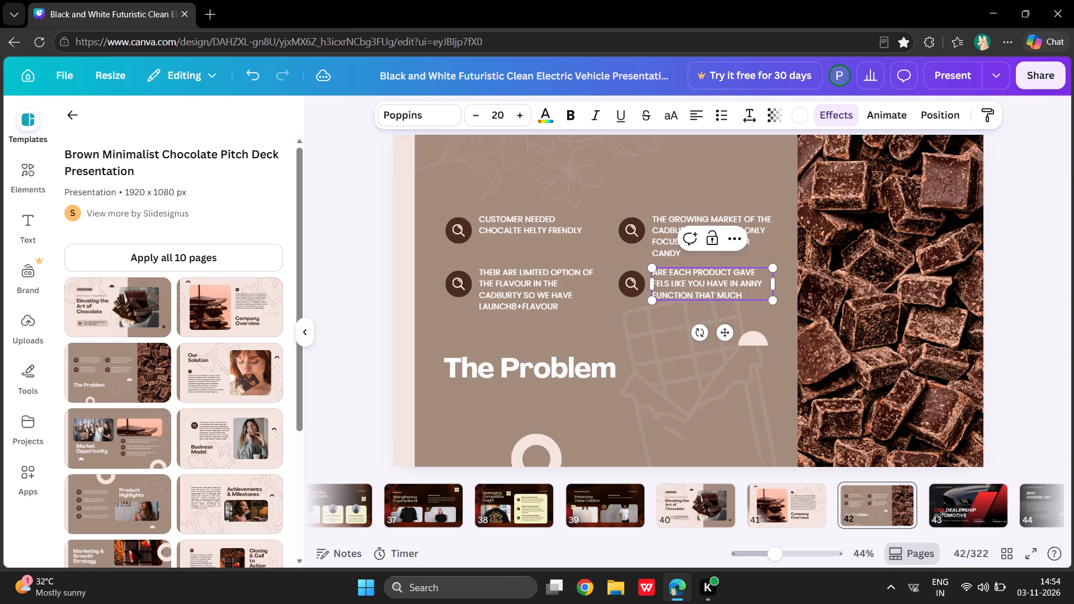
key("v")
type("IBE THEY HOL")
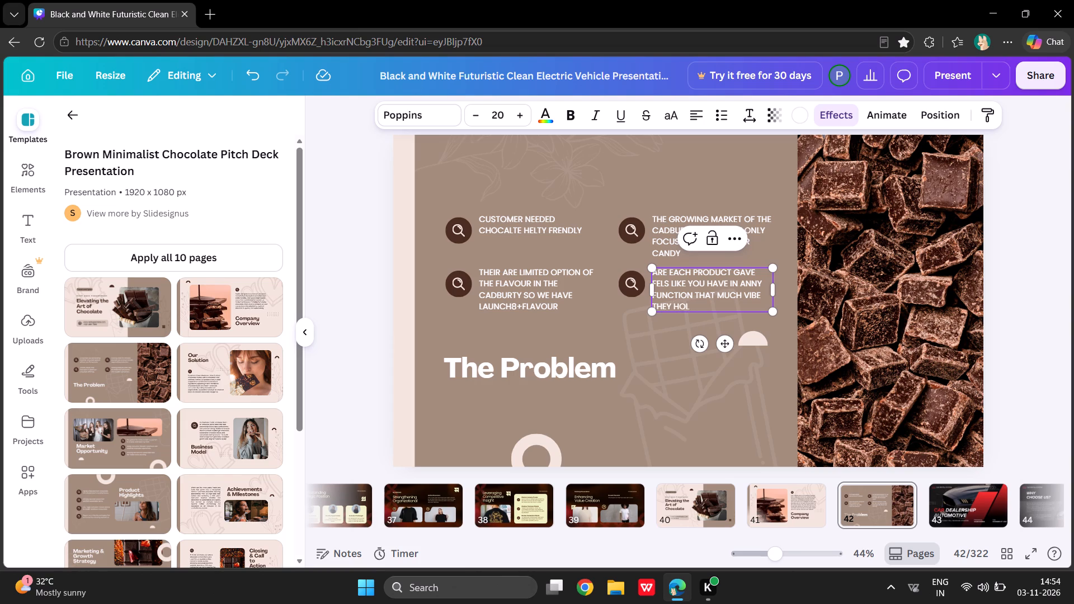
type("D")
key("space")
Add the Our Solution layout from the chocolate pitch deck template as a new page after slide 42.
left_click(202, 360)
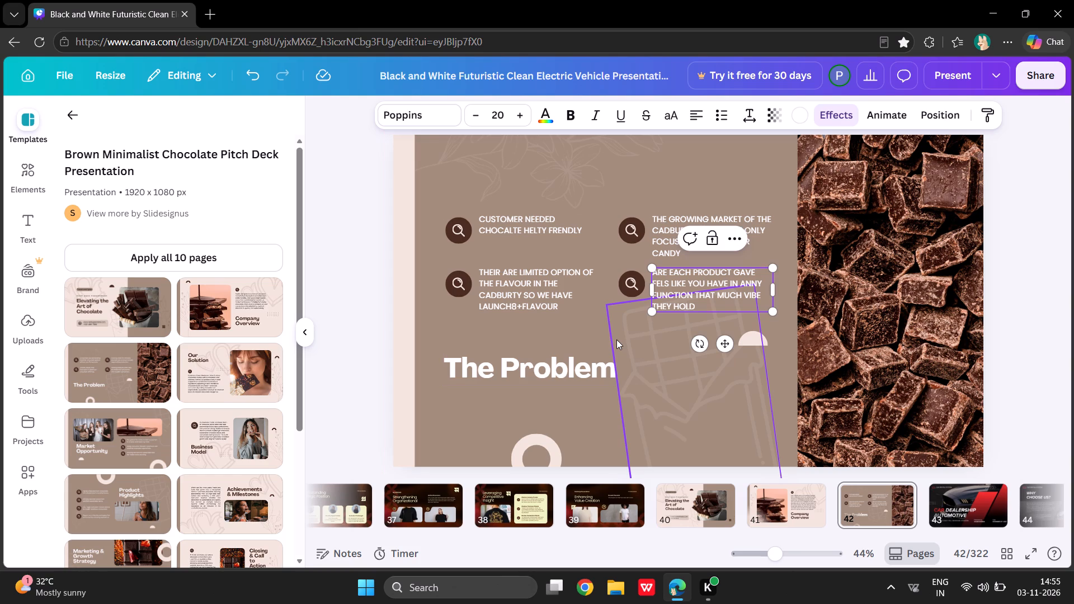
left_click(207, 364)
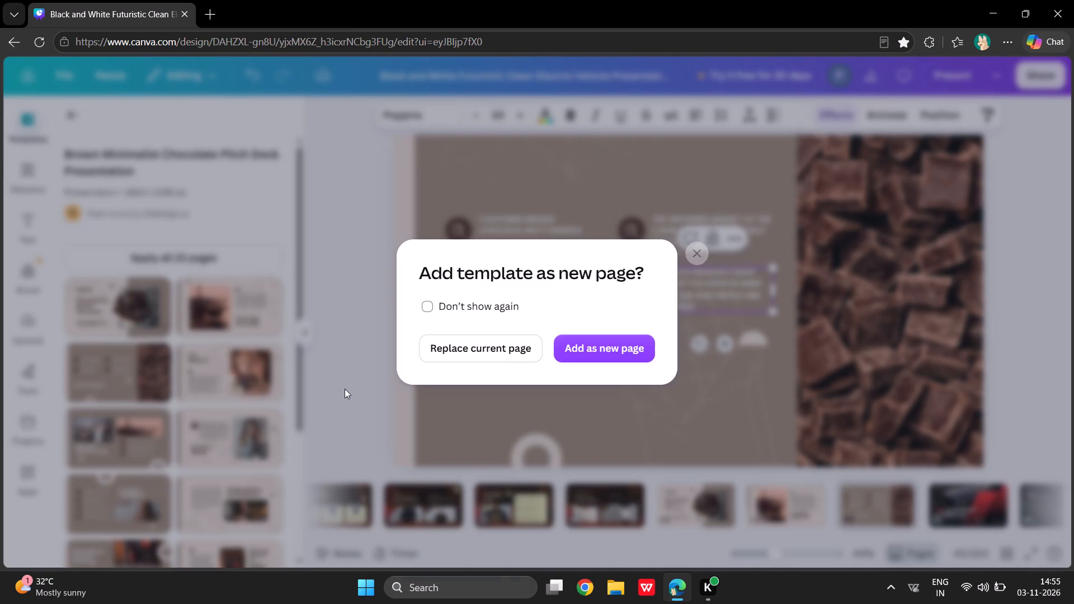
left_click(562, 348)
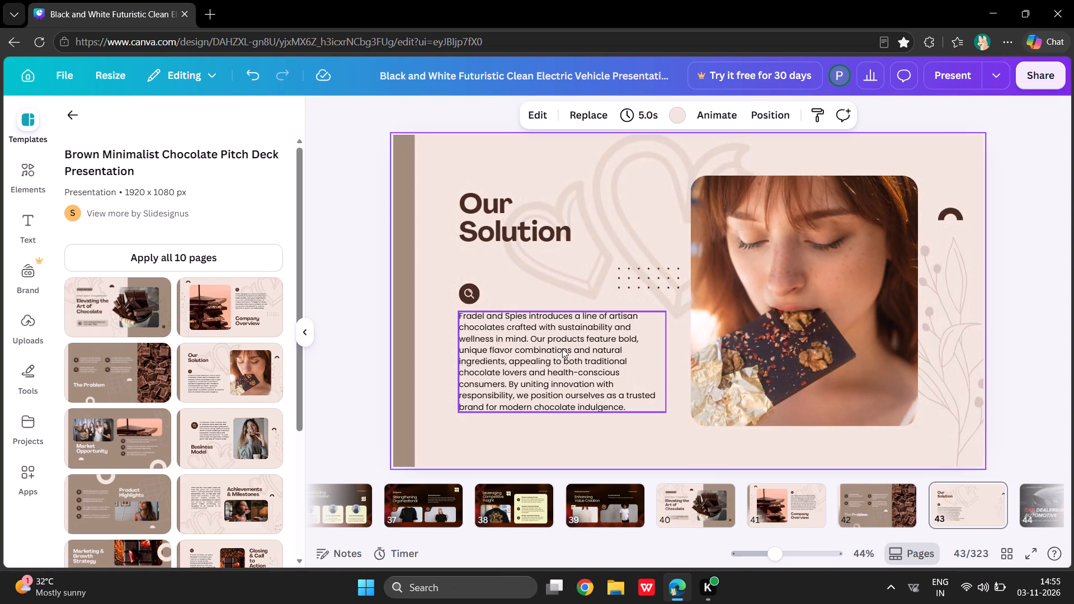
Replace the Our Solution paragraph with "THE SSOLUTION WAS VERY SIMPLE MAKE CADBURY LIKE THAAT EVERY PERSONS CAN ET".
double_click(553, 396)
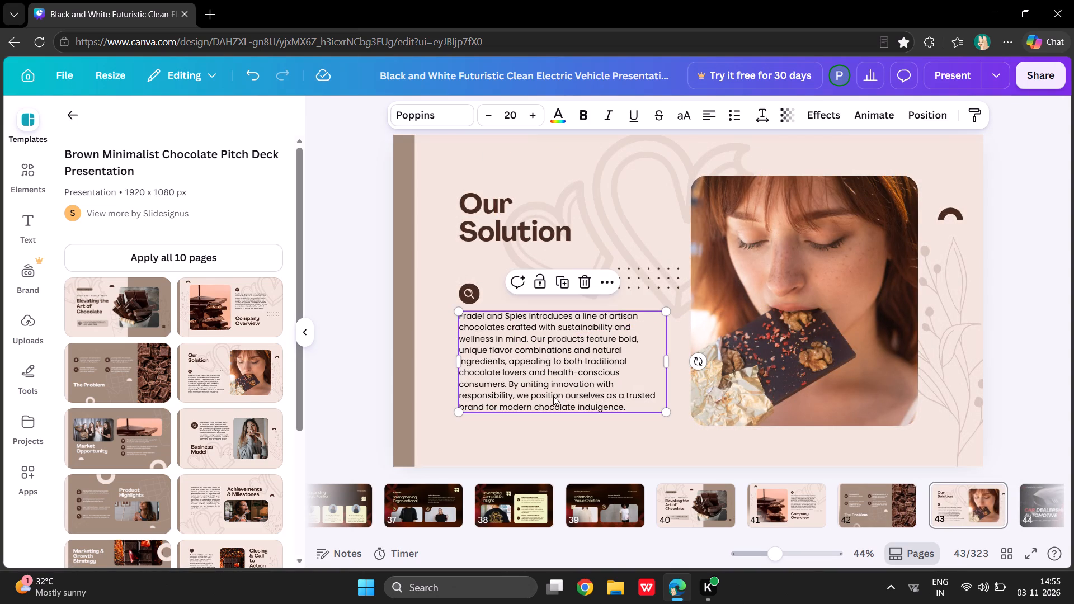
key("BackSpace")
type("TH")
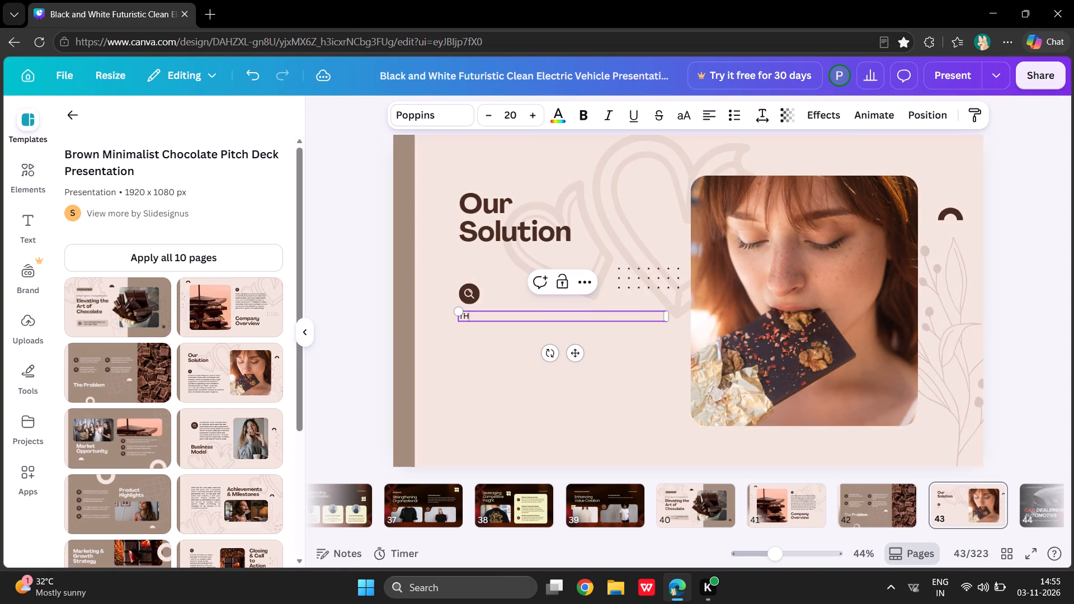
type("E SSOLUTION WAS VERY SIMPLE")
key("space")
type("MAKE CADBURY LIKE THAAT")
key("space")
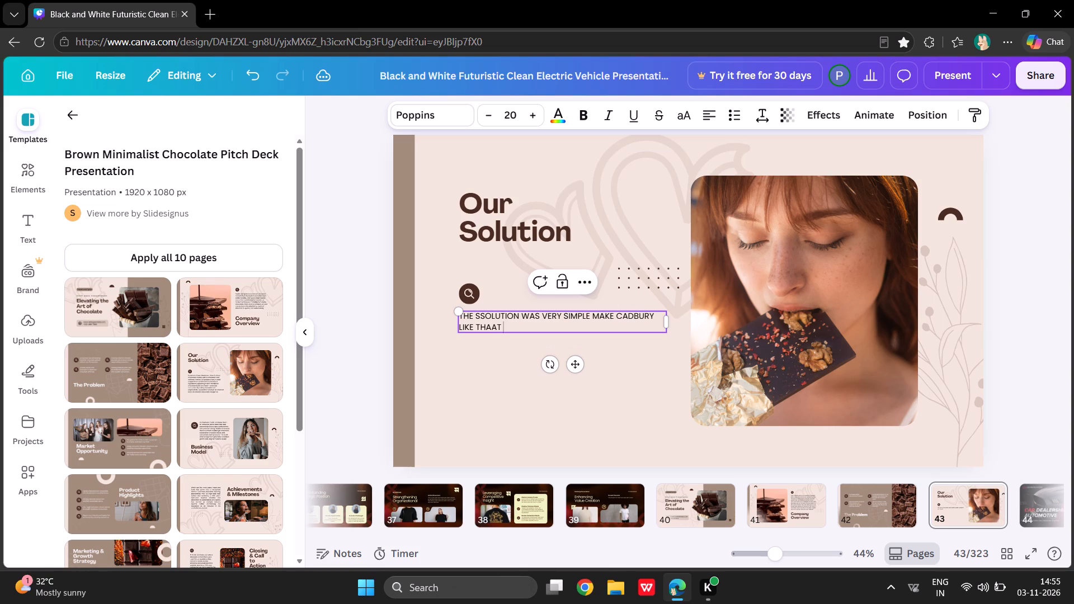
type("EVERY PERSONS")
key("space")
type("CAN ET")
key("space")
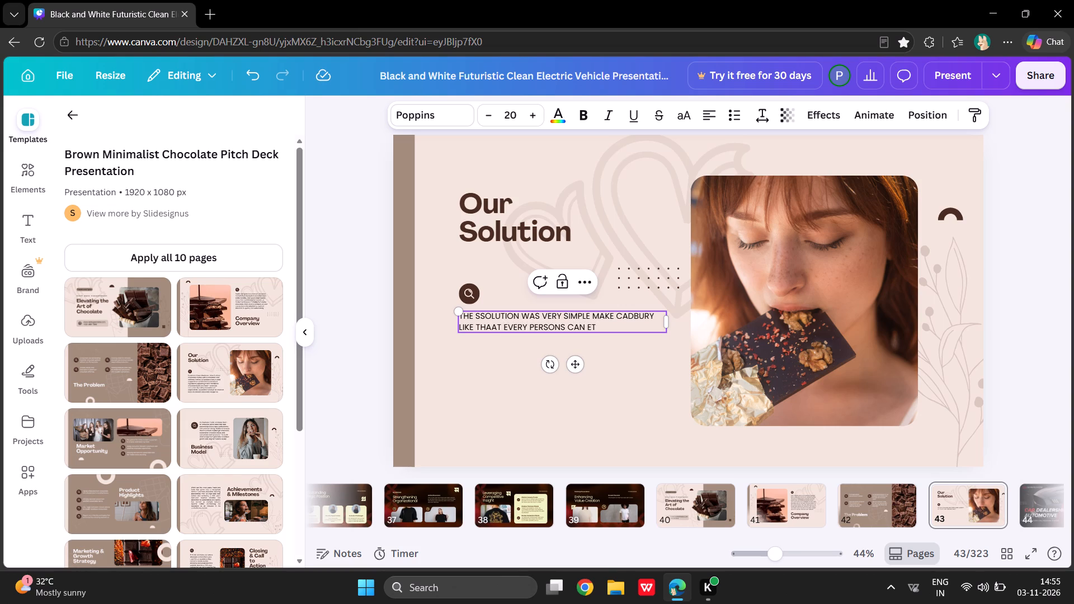
Continue the Our Solution paragraph with "MAKE BUGET FRIENDLY CADBURY EACH AAND EVERY PEOPLE CAN AFFORD OU CADBURY".
type("MAKE")
key("space")
key("m")
key("BackSpace")
type("BUGET FRIENDLY CADBURY")
key("space")
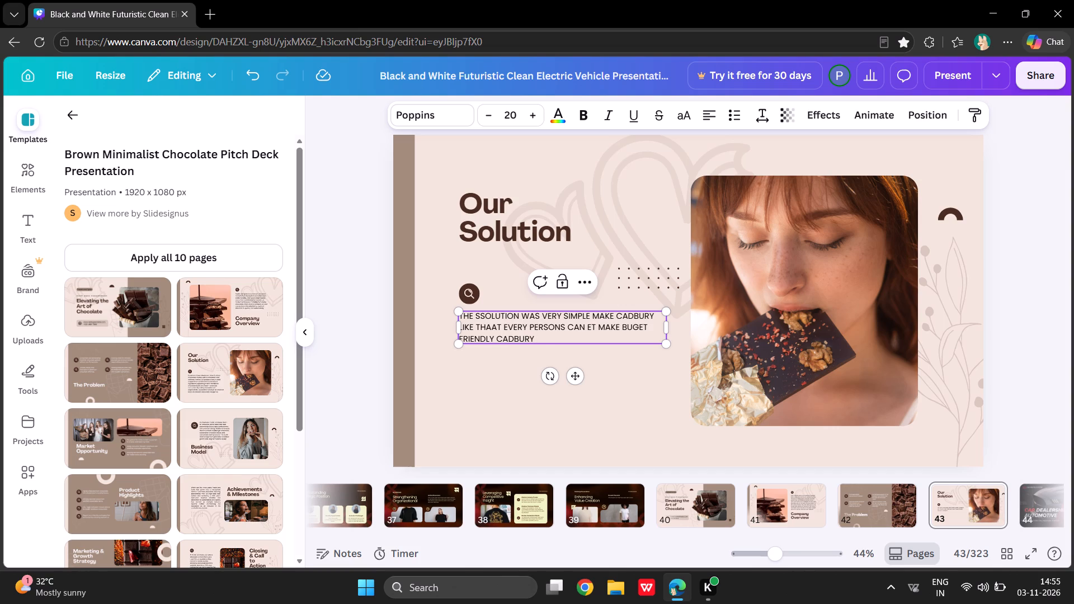
type("EACH AAND EVERY")
key("space")
type("PEOPLE CAN AP")
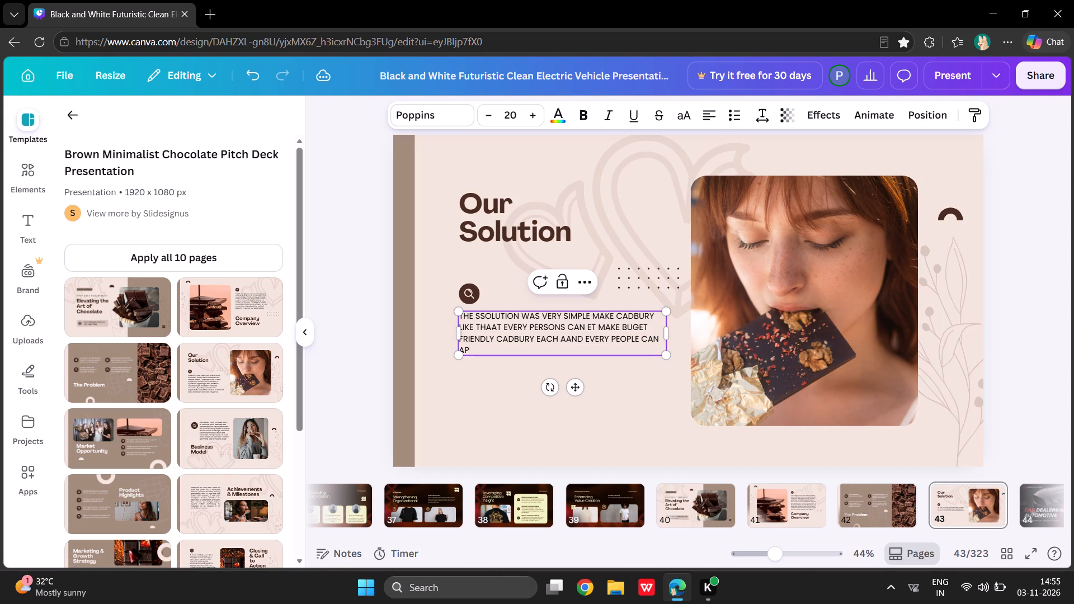
key("BackSpace")
type("FFORD")
key("space")
type("OU CADBURY")
key("space")
Extend the Our Solution paragraph with "AND ALSO AVALBLEIIT ALL RETAIL SSTORE AND".
type("AND ALSO AVALBLE I")
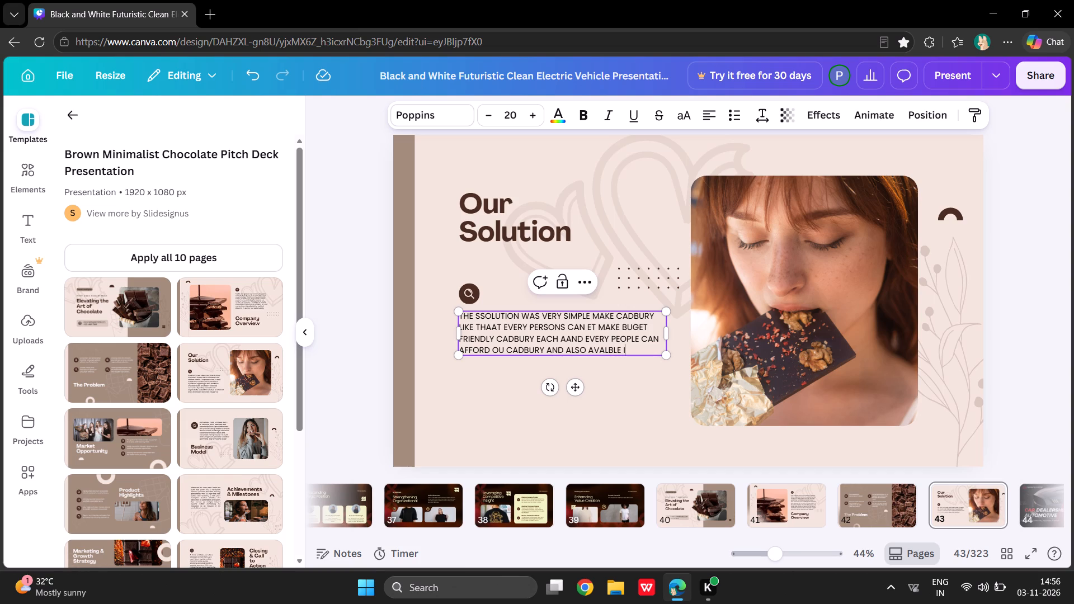
key("BackSpace")
key("BackSpace")
type("IIT ALL RETAIL")
key("space")
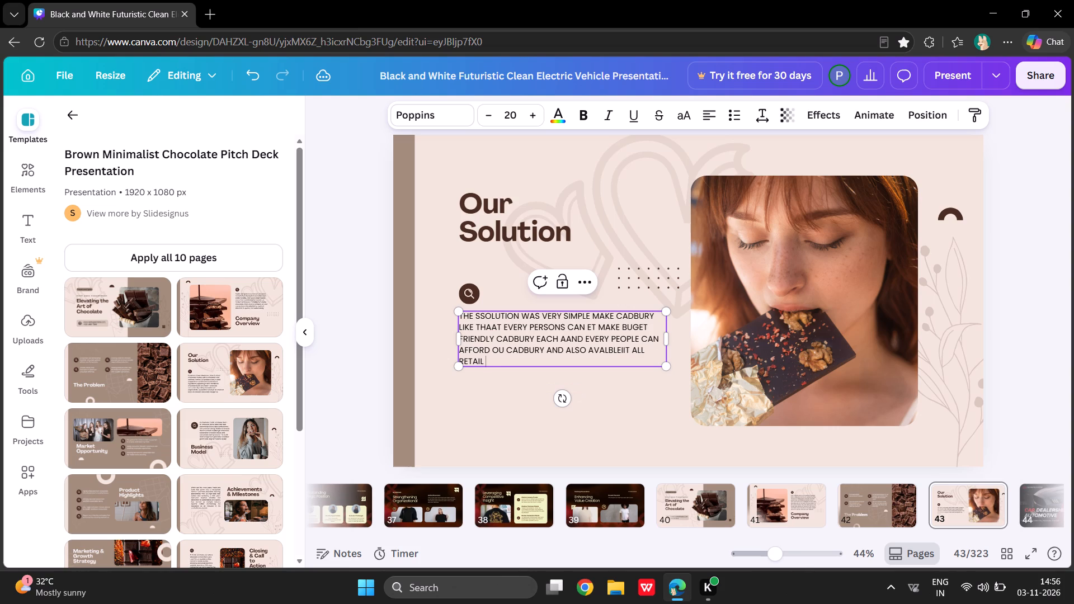
type("SSTORE AND")
key("space")
Add "ALSO MAINY ONLINE STORE LIKE AMAZON ,FLIPKART" to the end of the Our Solution paragraph.
type("ALSO MAINY")
key("space")
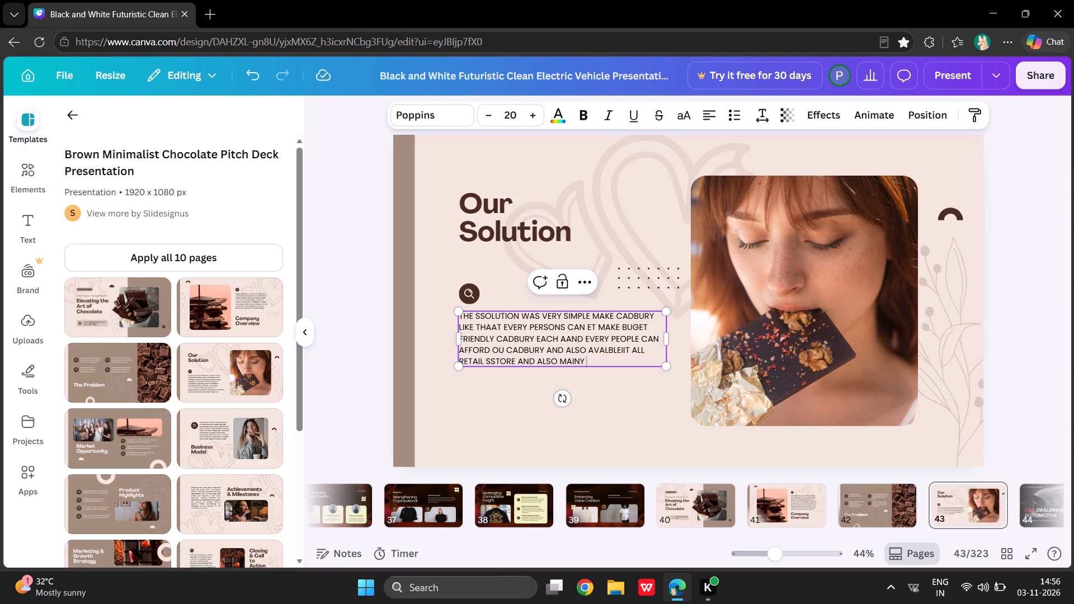
type("ONLINE SSH")
key("BackSpace")
key("BackSpace")
key("BackSpace")
type("STORE LIKE AMAZON")
key("space")
type(",FLIPKART")
key("space")
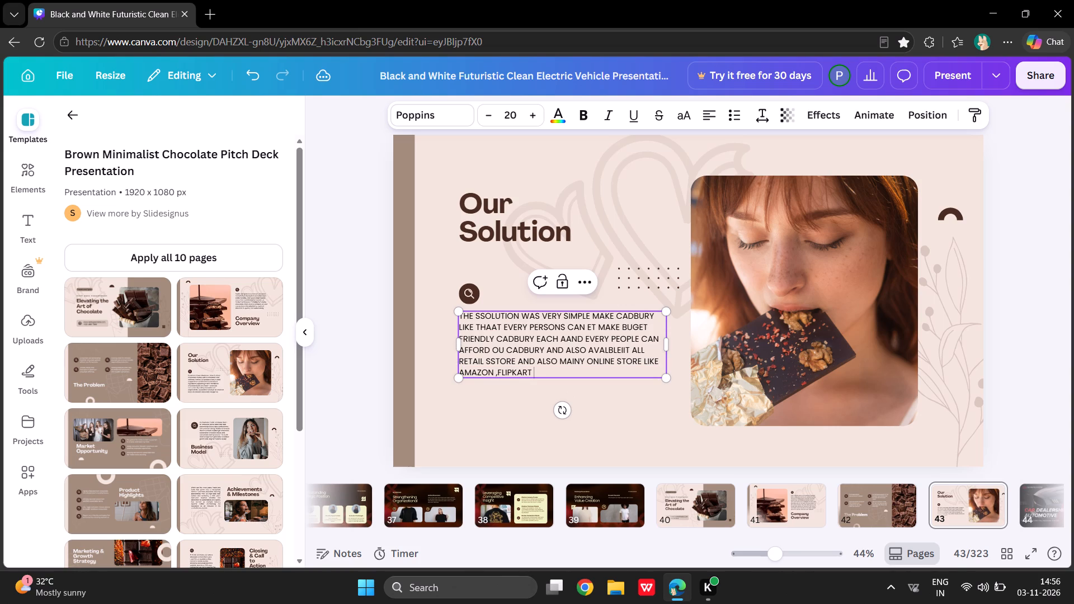
Continue the Our Solution paragraph with "NOWDAYS PEOPLE MOREE ACTIVE IN THE ZEPTTO AND BLINKIT ALSO SO LIST".
type("NOWDAYS PEOPLE MOREE")
key("space")
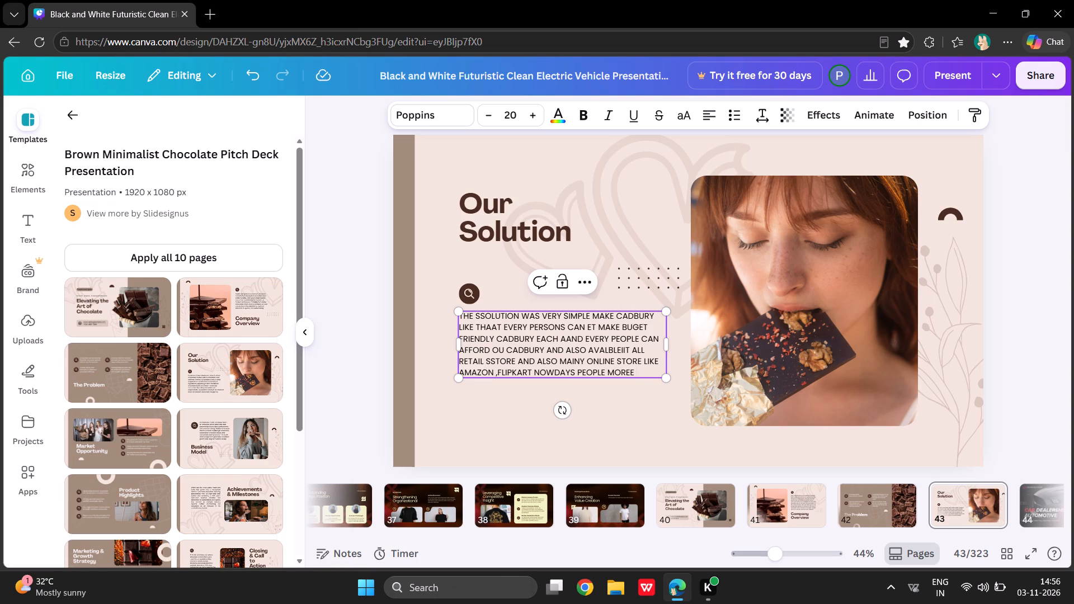
type("ACTIVE IN THE")
key("space")
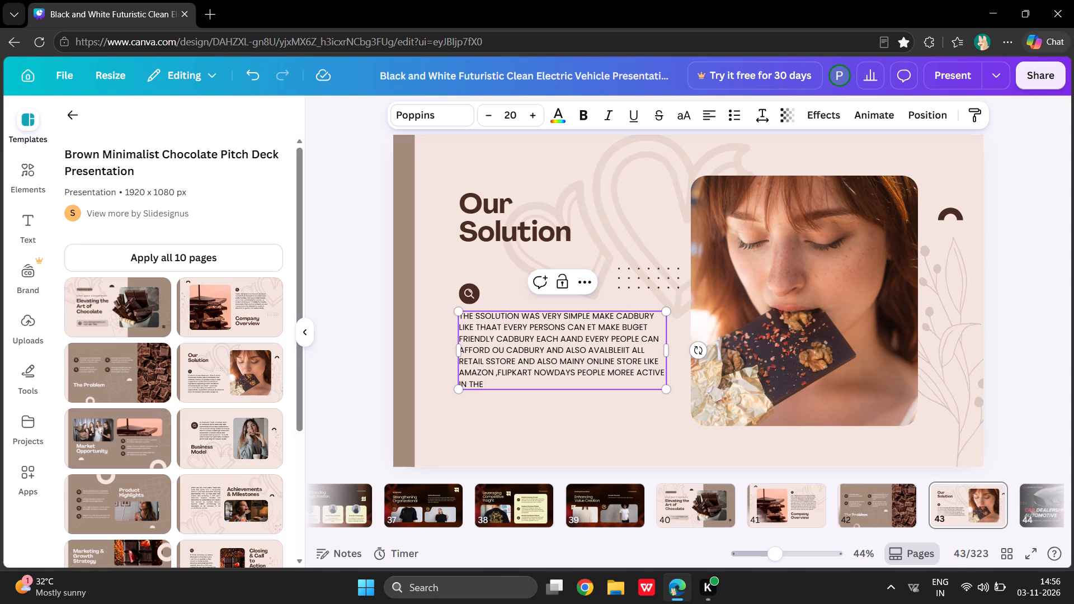
key("space")
key("BackSpace")
key("space")
key("BackSpace")
type("ZEPTTO AND BLIN")
key("BackSpace")
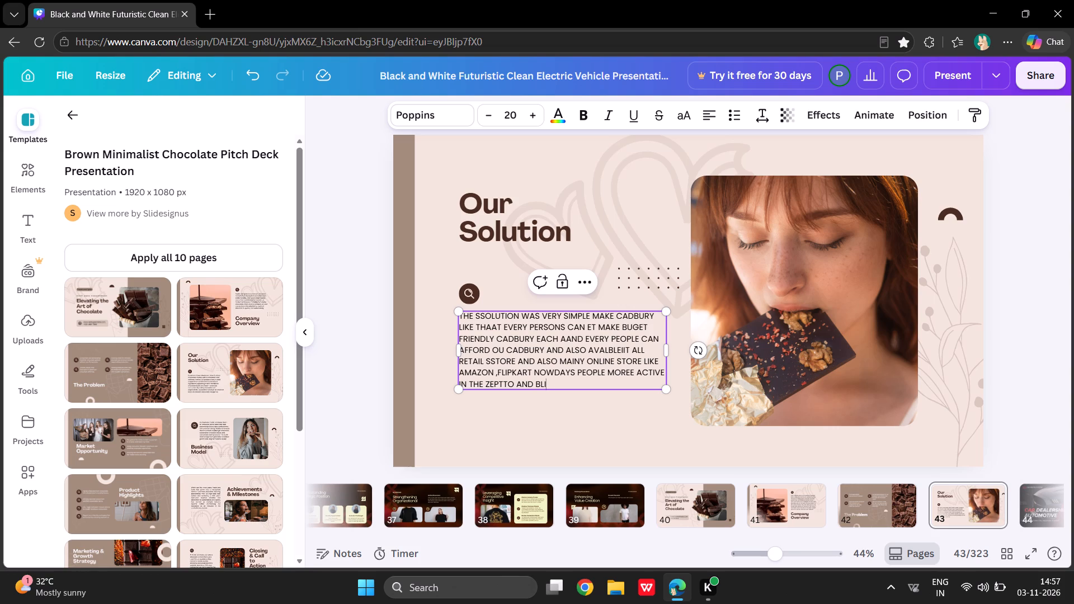
type("NKIT ALSO SO LIST")
key("space")
Finish the solution paragraph with "YOU CADBURY ON THE THAT SITE ALSO MAKE SSIMPLE TTO CUSTOMER TOO BUY OUR PRODUCT".
type("YOU CADBURY ON THE THAT SITE ALSO")
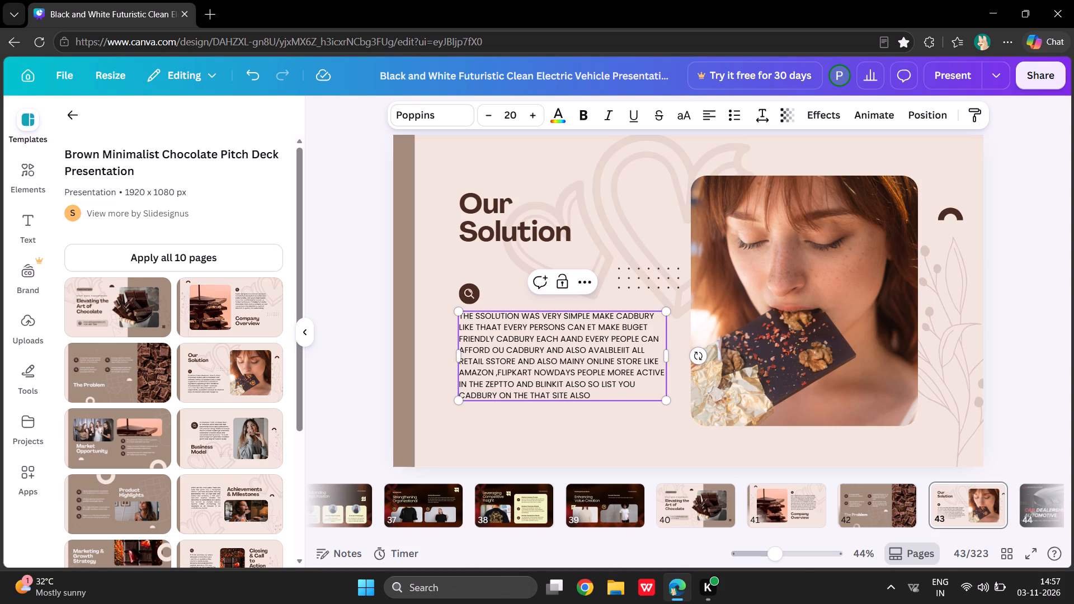
key("space")
type("MAKE SSIMPLE TTO CUSTOMER TOO BUY OUR PRODUCT")
key("space")
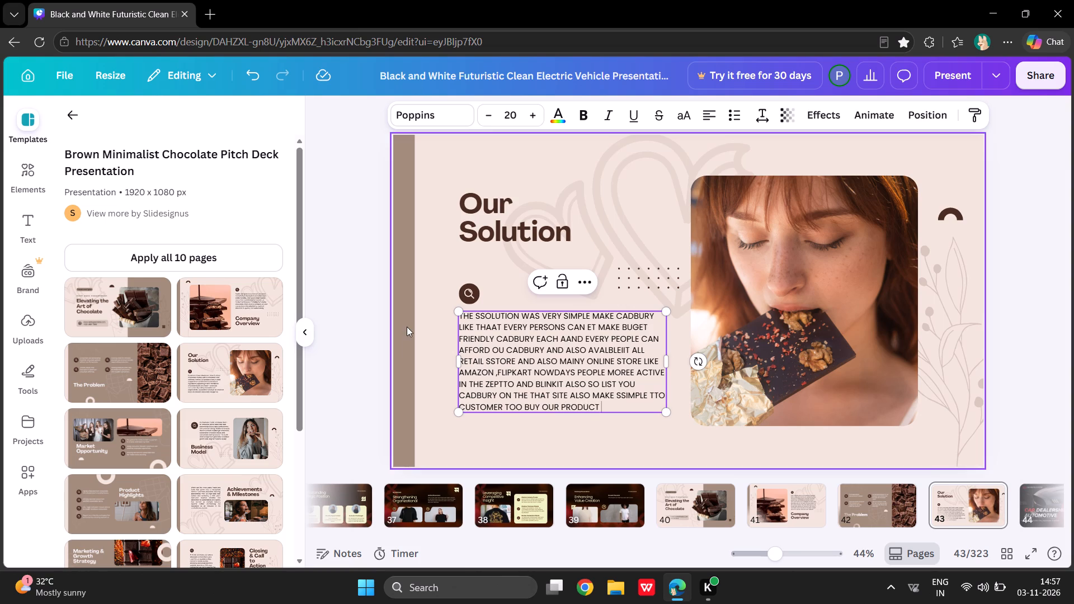
Add the Market Opportunity layout from the chocolate pitch deck template as a new page after slide 43.
left_click(124, 436)
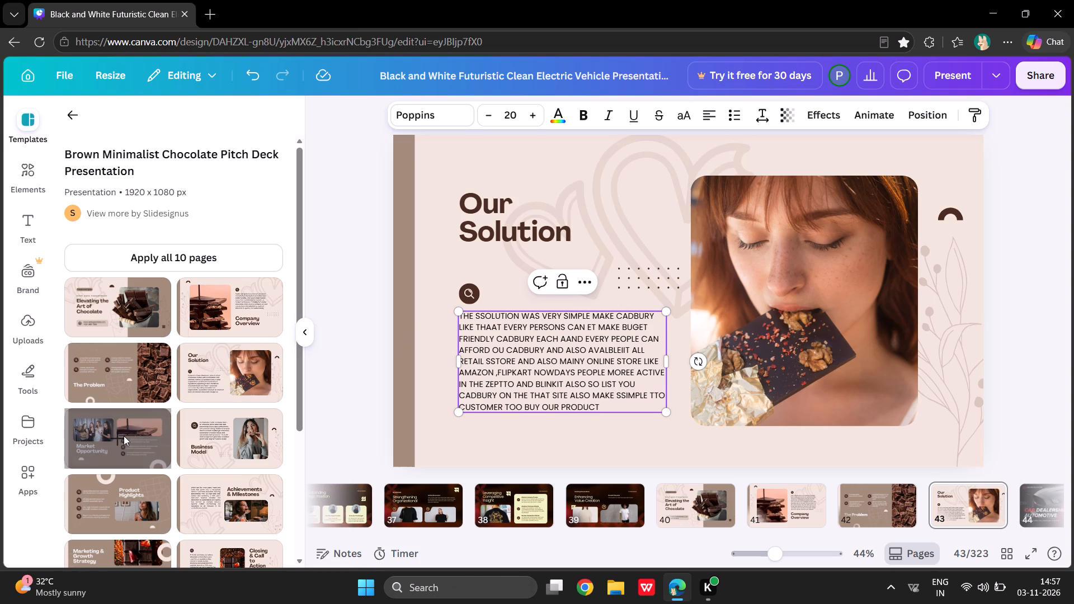
left_click(629, 351)
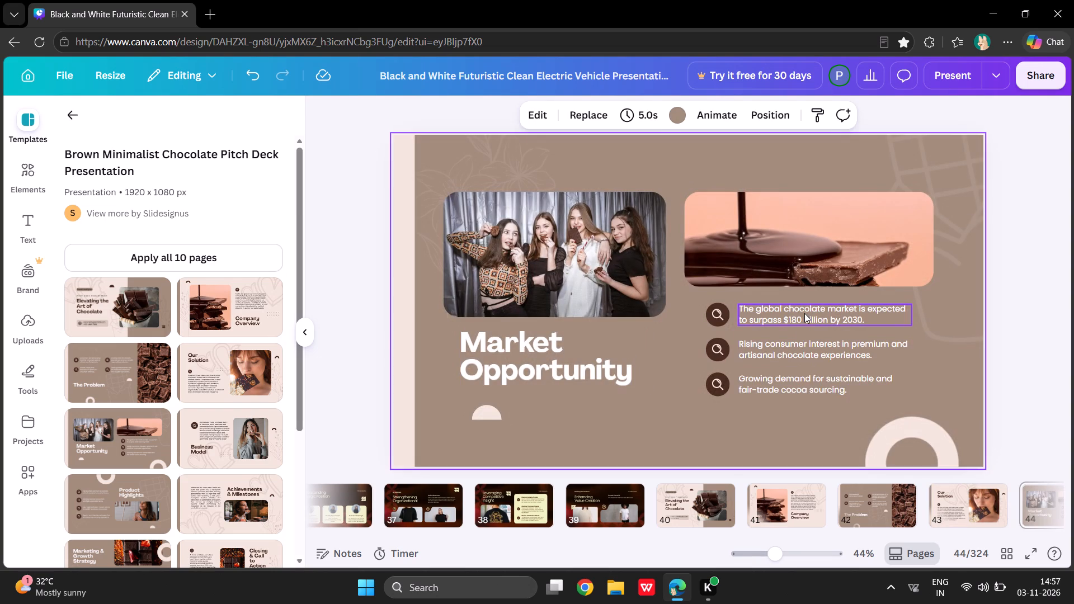
Replace the first Market Opportunity point with "TTHE CHOCLATE MARKET SPECIALL CADBURY WASS APPECTD".
left_click(804, 313)
double_click(804, 313)
triple_click(804, 313)
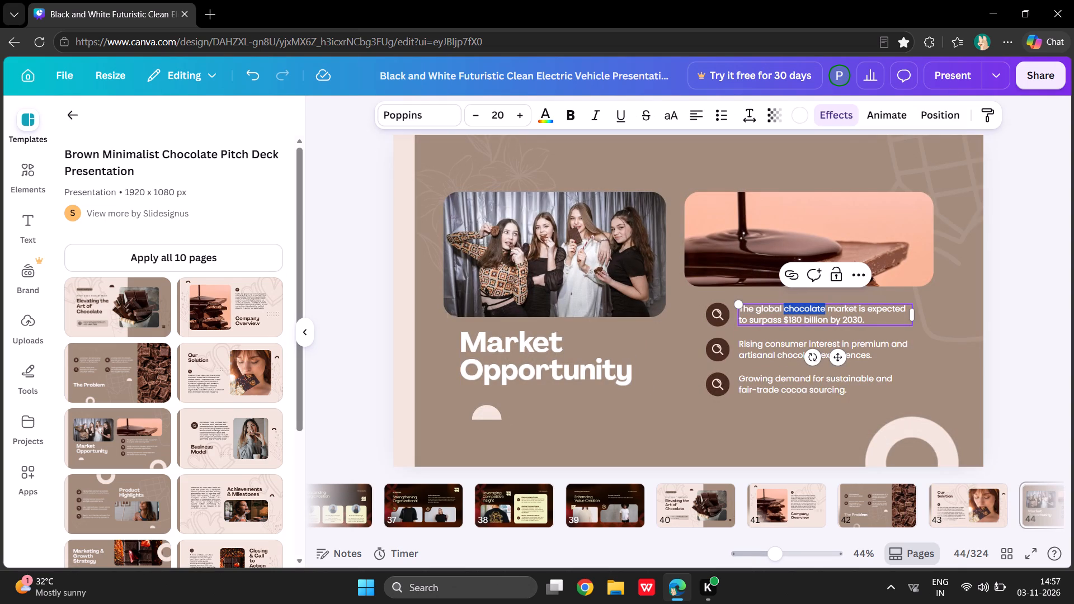
double_click(804, 313)
triple_click(804, 313)
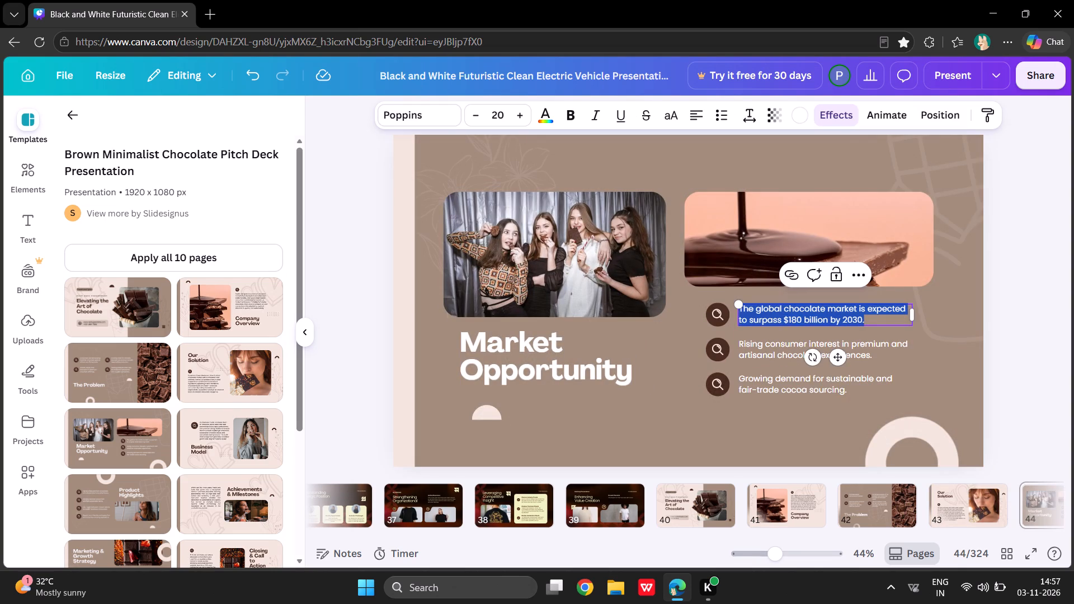
key("BackSpace")
type("TTHE")
key("space")
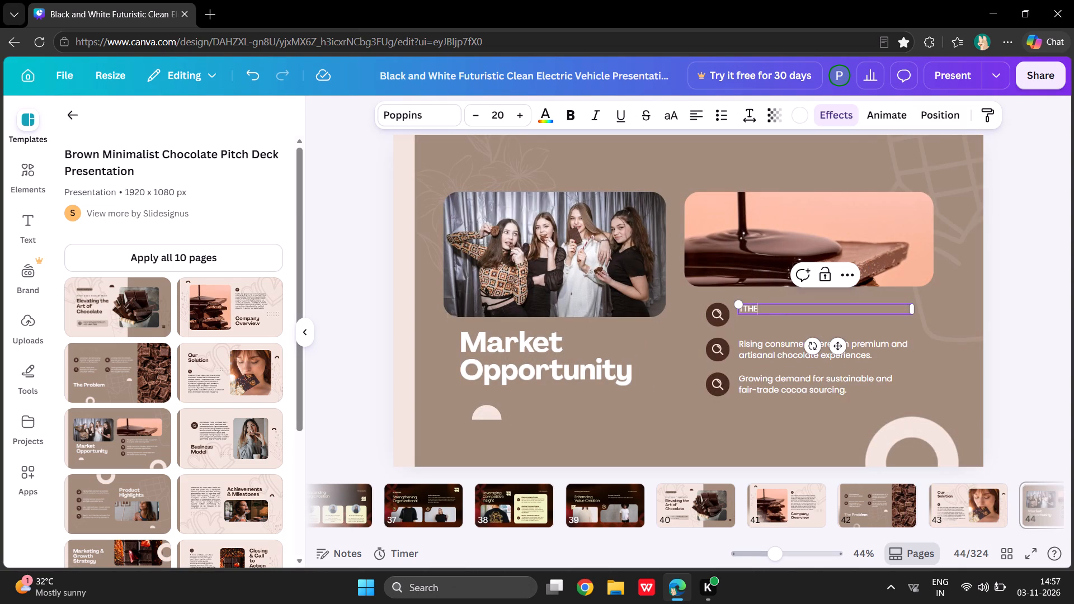
type("CHOCLATE MARKET SPECIALL CADBURY WASS")
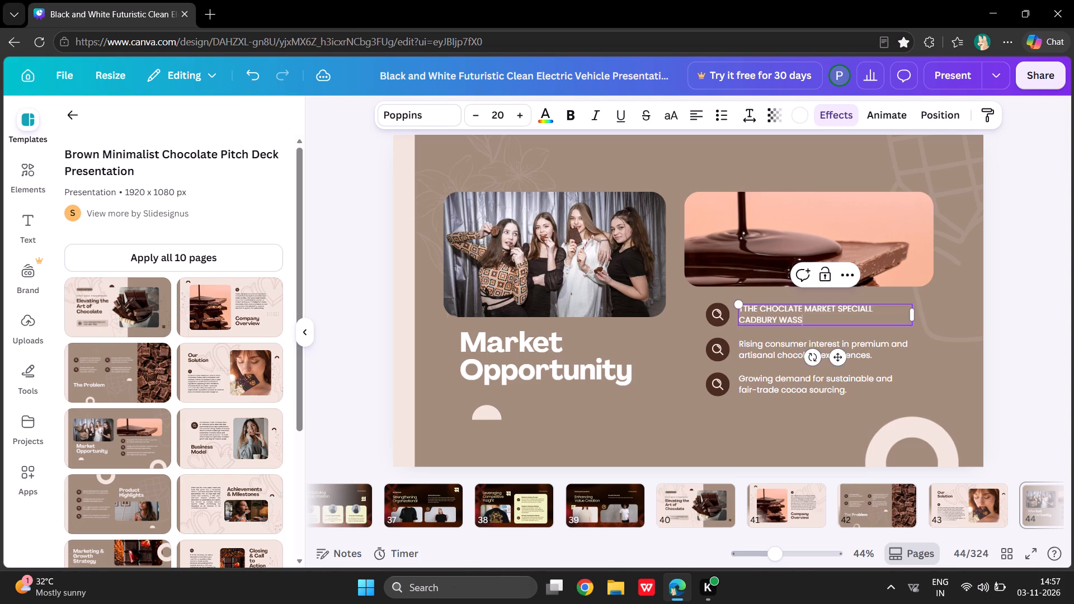
key("space")
type("APPECTD")
Add the figure "1000+ CR" to the end of the first Market Opportunity point.
key("space")
type("8-")
key("BackSpace")
key("0")
key("BackSpace")
key("BackSpace")
type("1000")
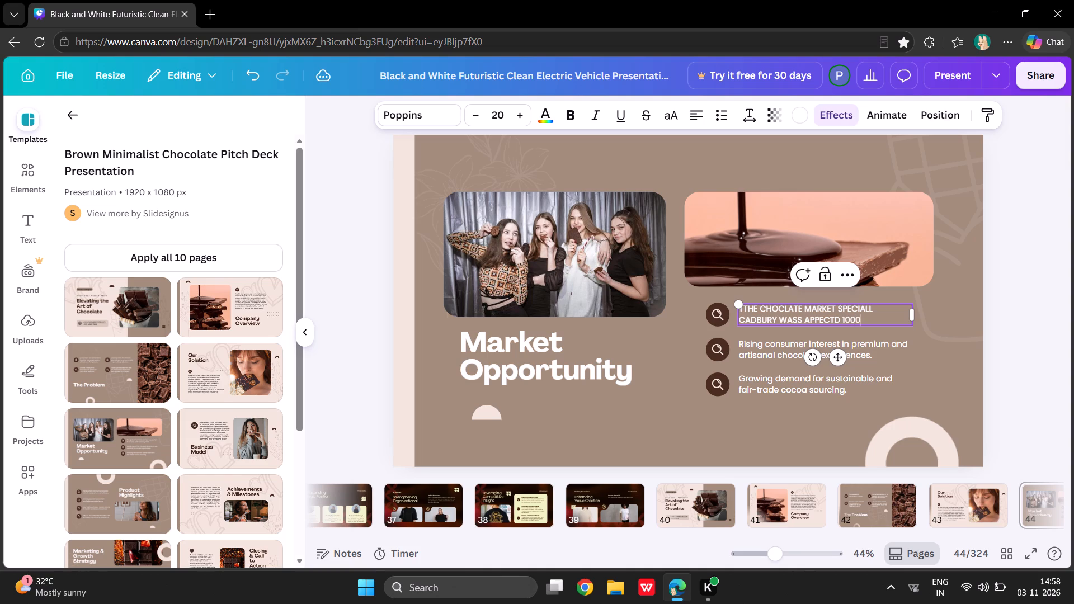
type("CR")
key("space")
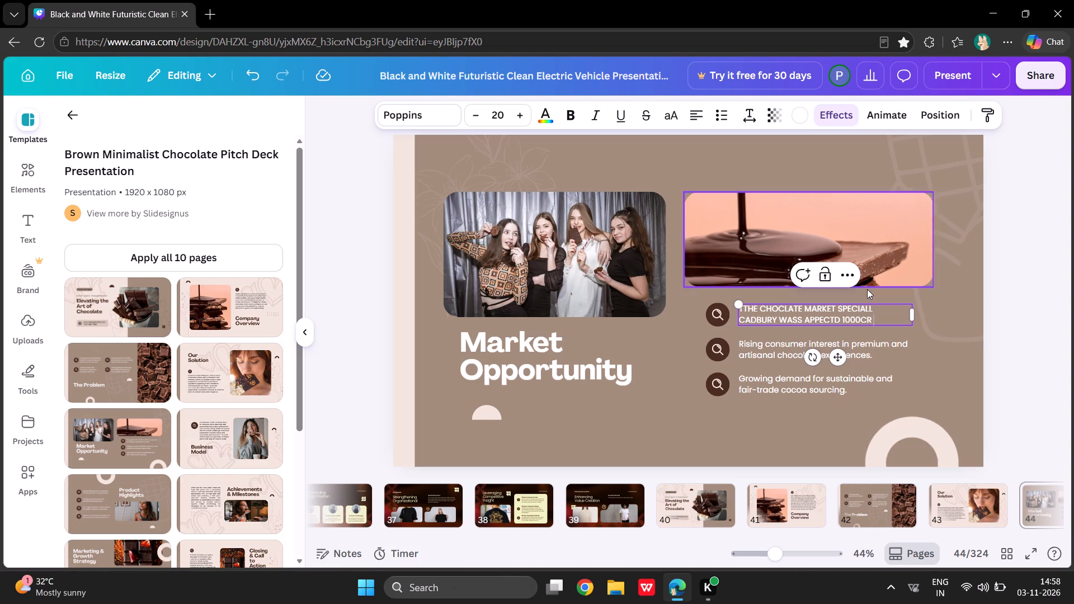
key("Left")
key("Left")
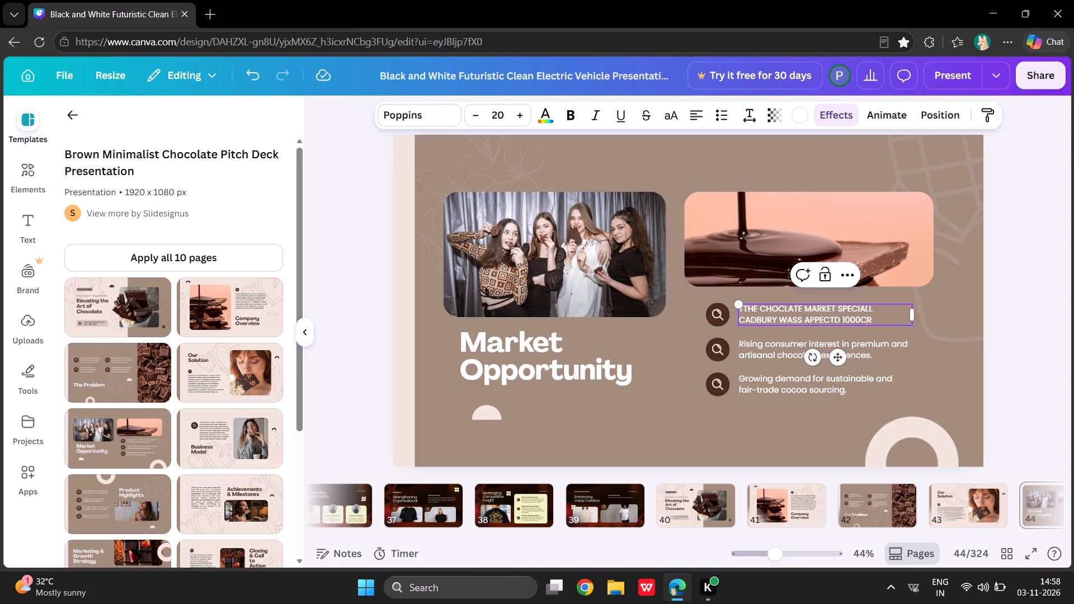
key("Left")
type("+")
key("space")
Replace the second Market Opportunity point with "THE RISING CUSTOMER ON THE INTERNET PEOPLE SEE YOUR PRODUCCT ADVIRETISMENT".
left_click(765, 351)
double_click(765, 351)
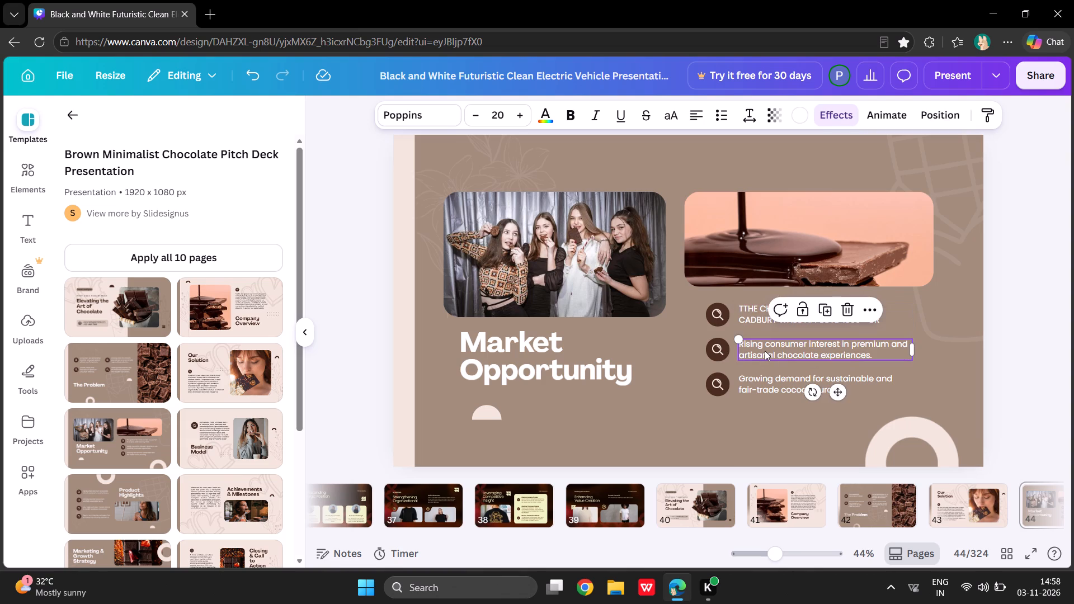
key("BackSpace")
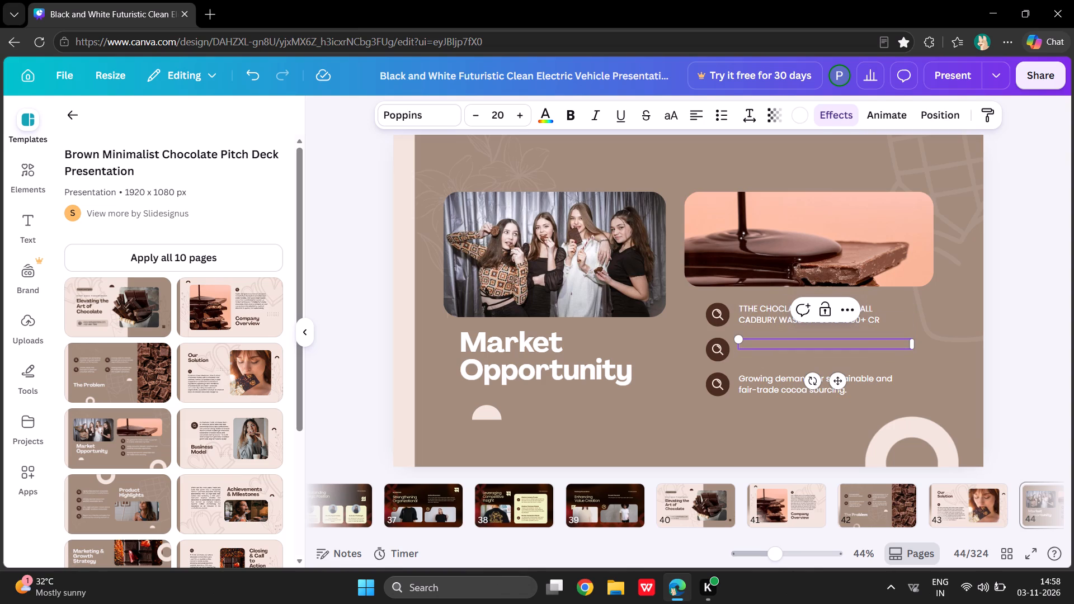
type("THE RISING CI")
key("BackSpace")
type("USTOMER ON THE INTERNET PEOPLE SEE")
key("space")
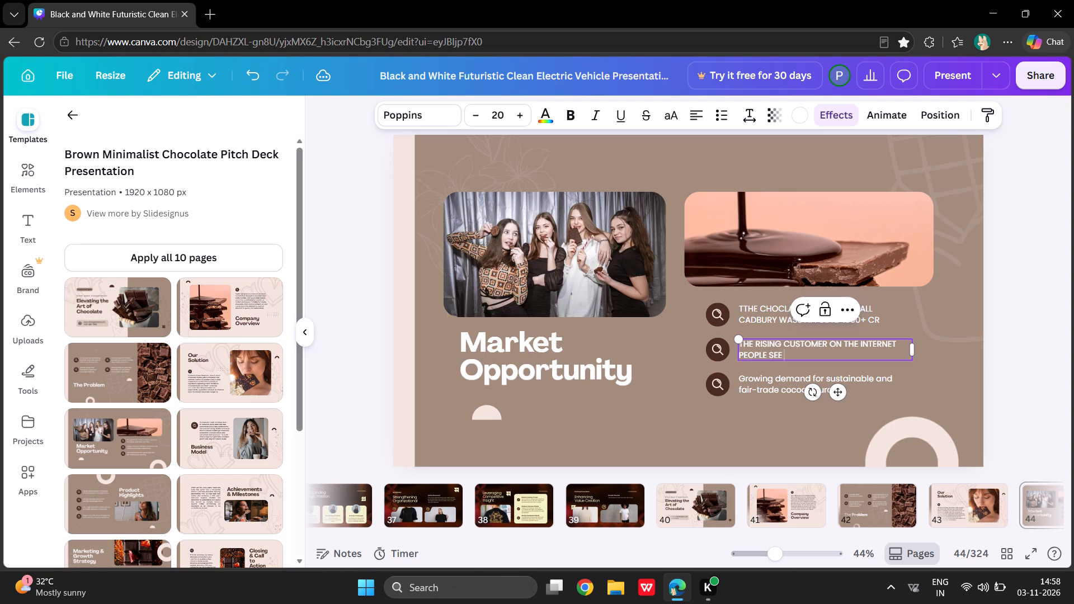
type("YOUR PRODUCCT ADVIRETISMENT")
key("space")
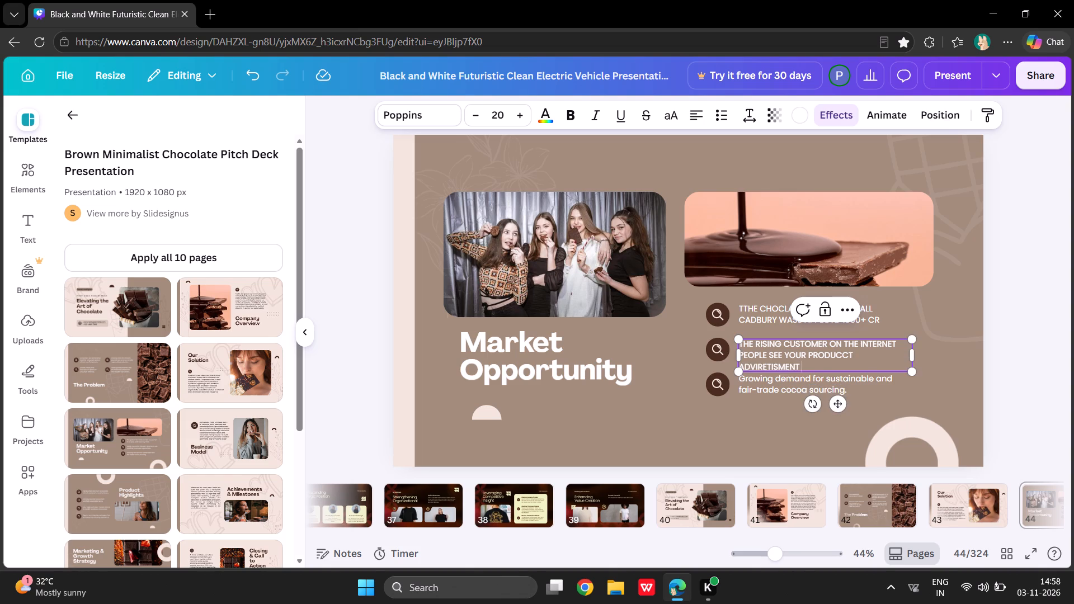
Widen the second point's text box so its text fits on two lines.
left_click_drag(916, 345, 936, 345)
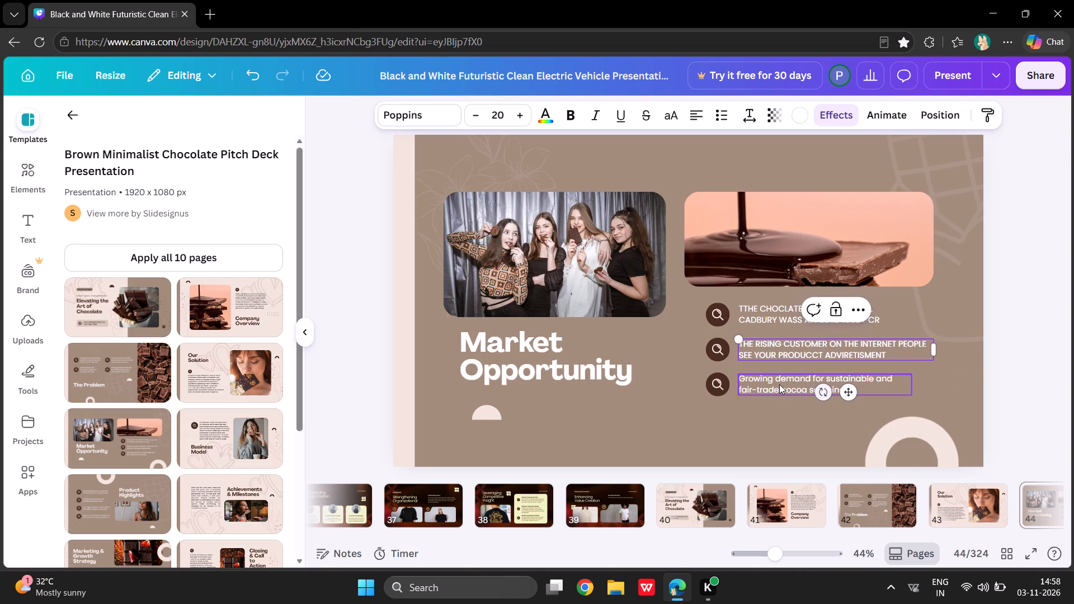
Replace the third Market Opportunity point with "FROM THE LAST 2,3 YEAR THE DEMAND OF THE CHOCALTEE WASS INCREEAASE WIDELY".
double_click(779, 384)
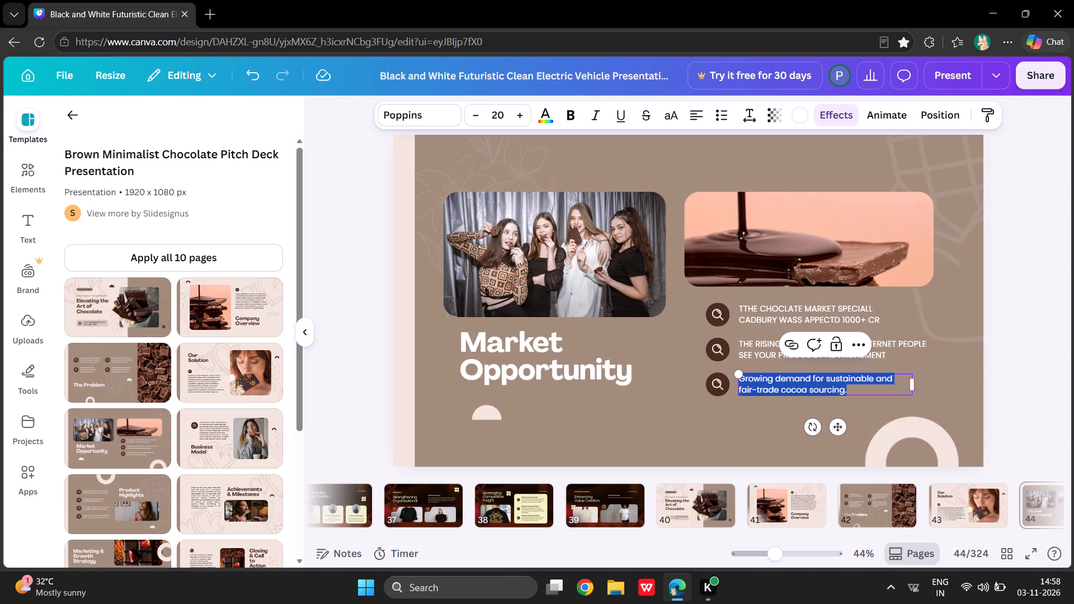
key("BackSpace")
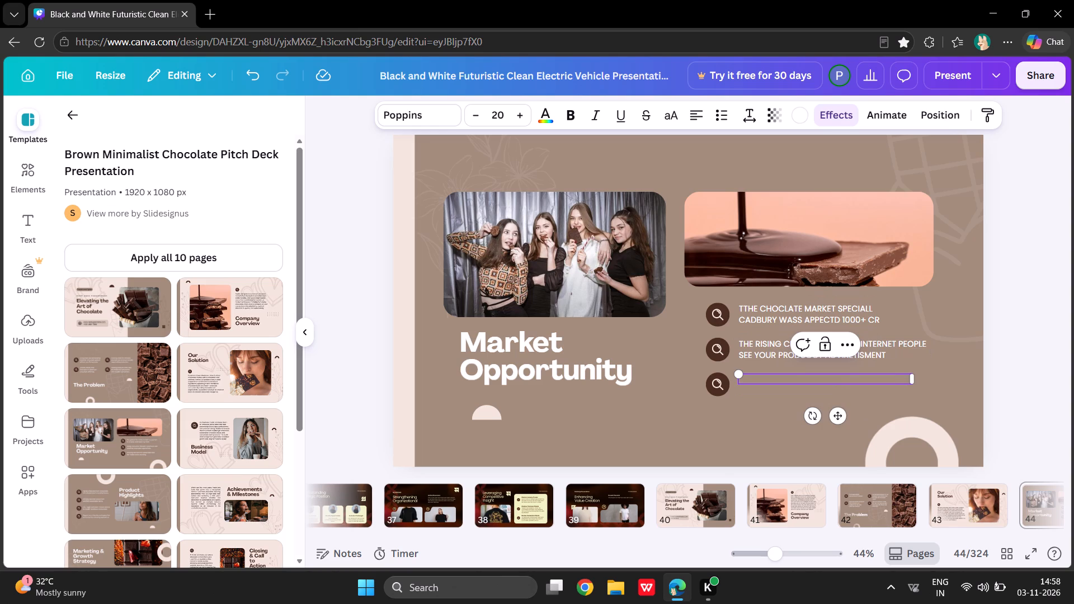
key("t")
key("BackSpace")
type("FROM THE LAST")
key("space")
type("2,3 YEAR THE DEMAND")
key("space")
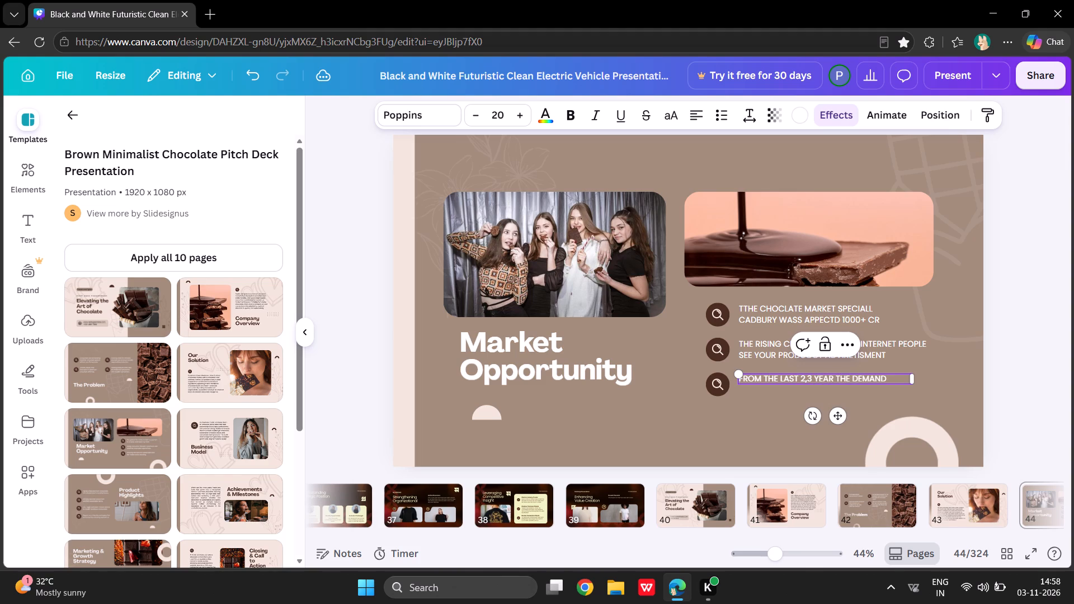
type("OF THE")
key("space")
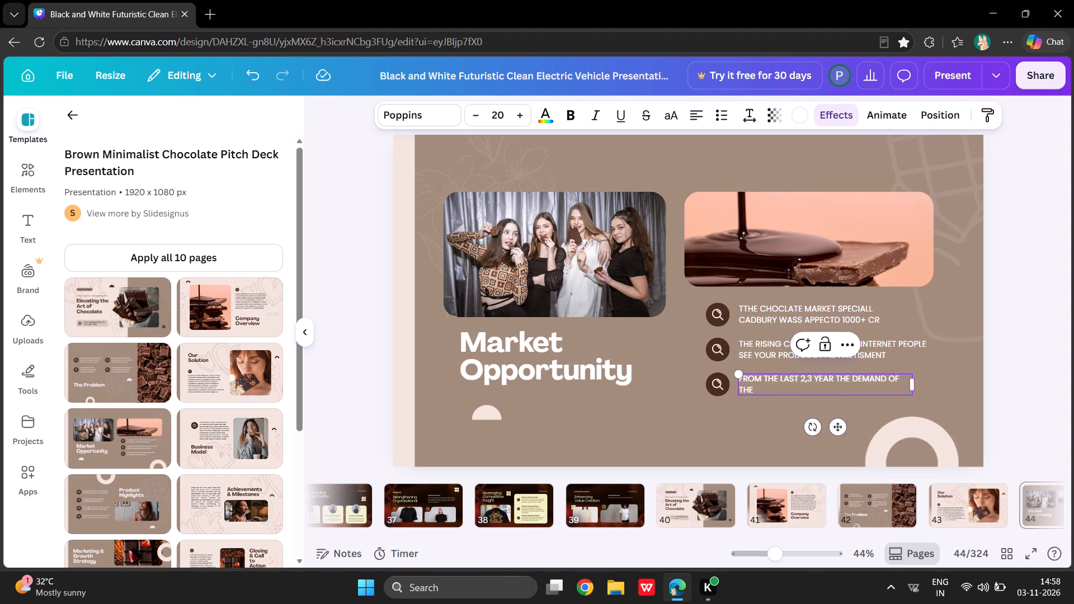
type("CHOCALTEE")
key("space")
type("WASS")
key("space")
type("INCREEAASE")
key("space")
type("WIDELY")
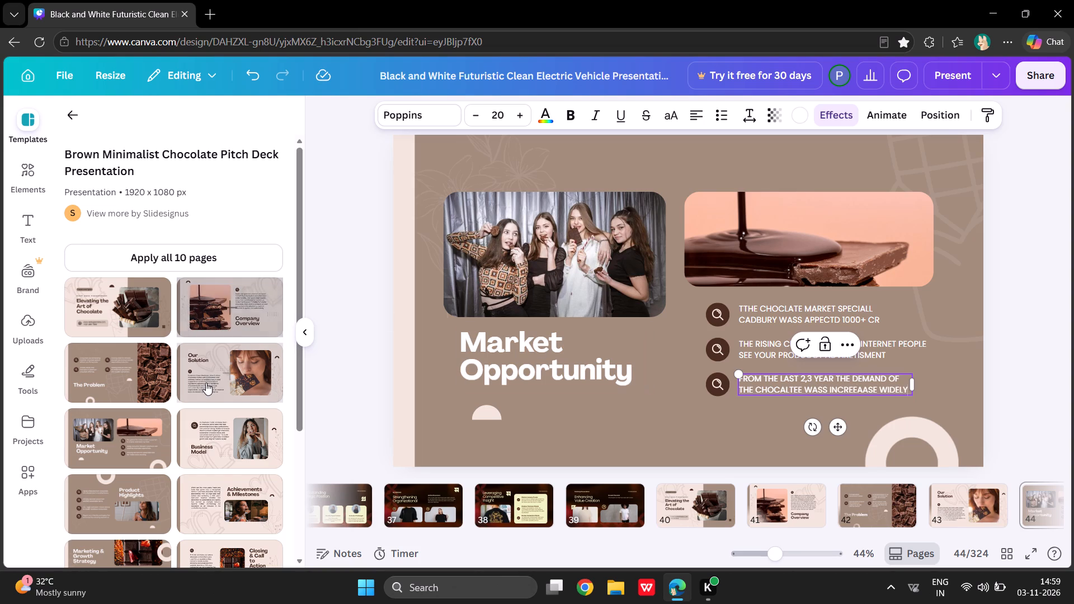
Add the Business Model layout from the chocolate pitch deck template as a new page after slide 44.
scroll(204, 437, "down", 1)
left_click(210, 390)
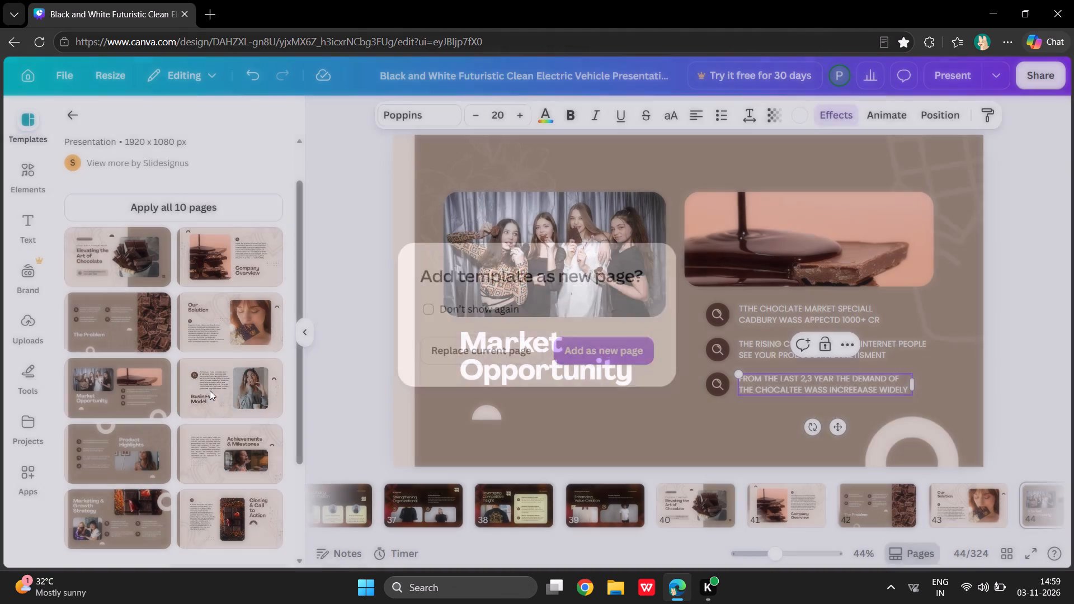
left_click(567, 350)
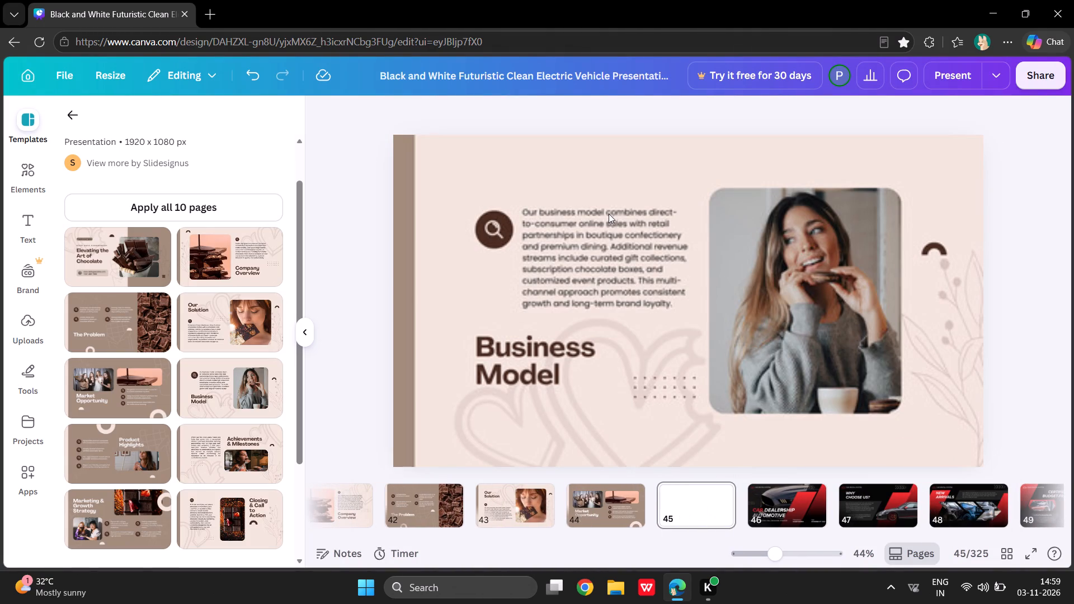
Replace the body paragraph with "BUSINESSS MODDEL OF THEE OUR COMPNAY WASS IMPLE WE BUY THE BEAASS OF CHOCALTEE FROM THE FRAMER IN THE WHOLE SALE RATE AAND".
double_click(581, 251)
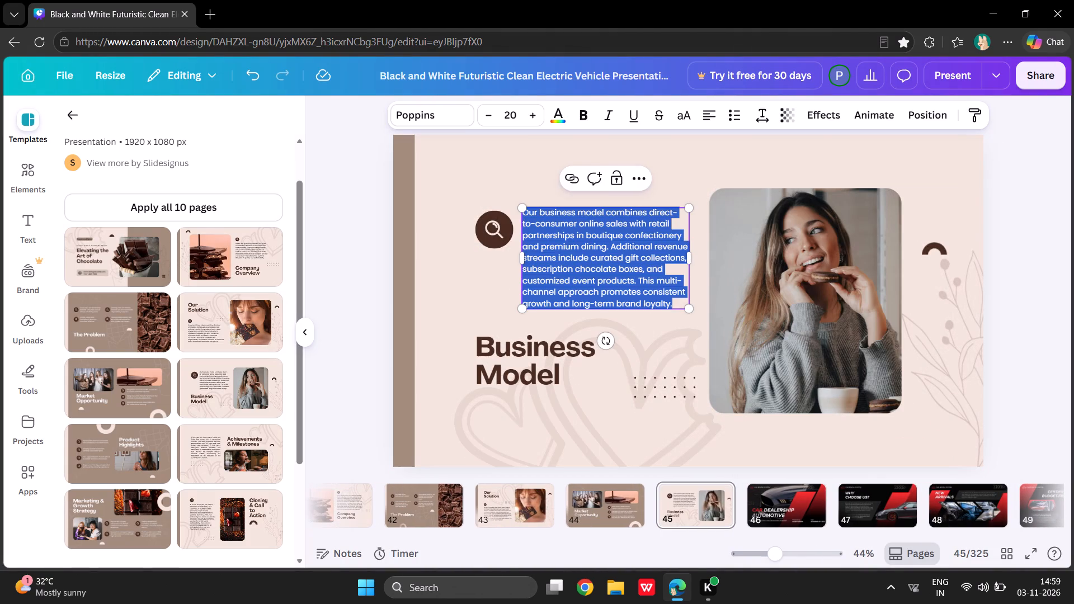
key("BackSpace")
type("BUSINESSS")
key("space")
type("MODDEL OF THEE")
key("space")
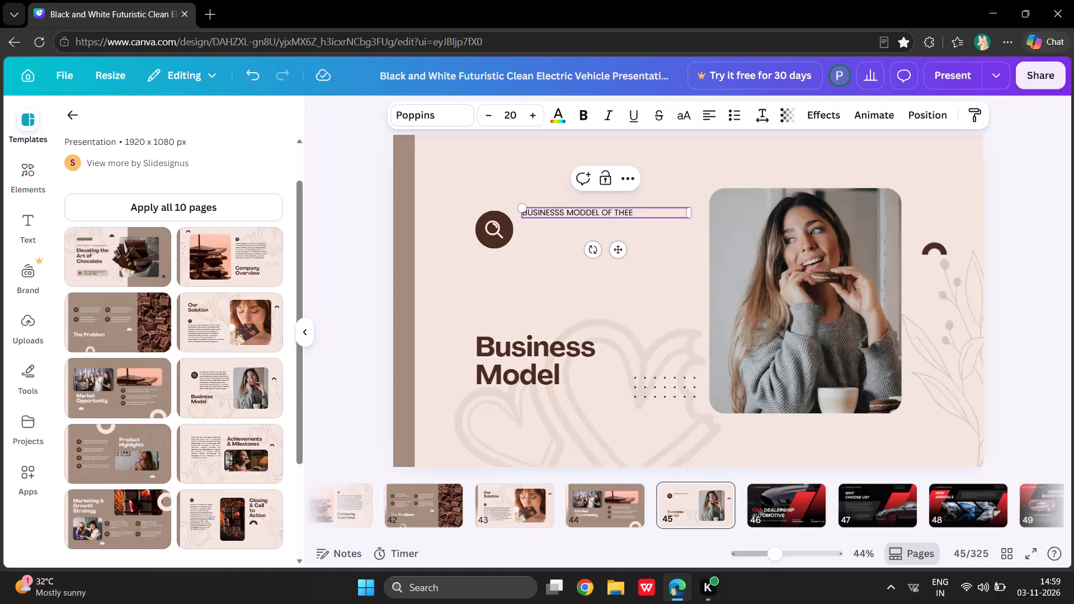
type("OUR COMPNAY WASS IMPLE WE BUY THE BEAASS OF CHOCAL")
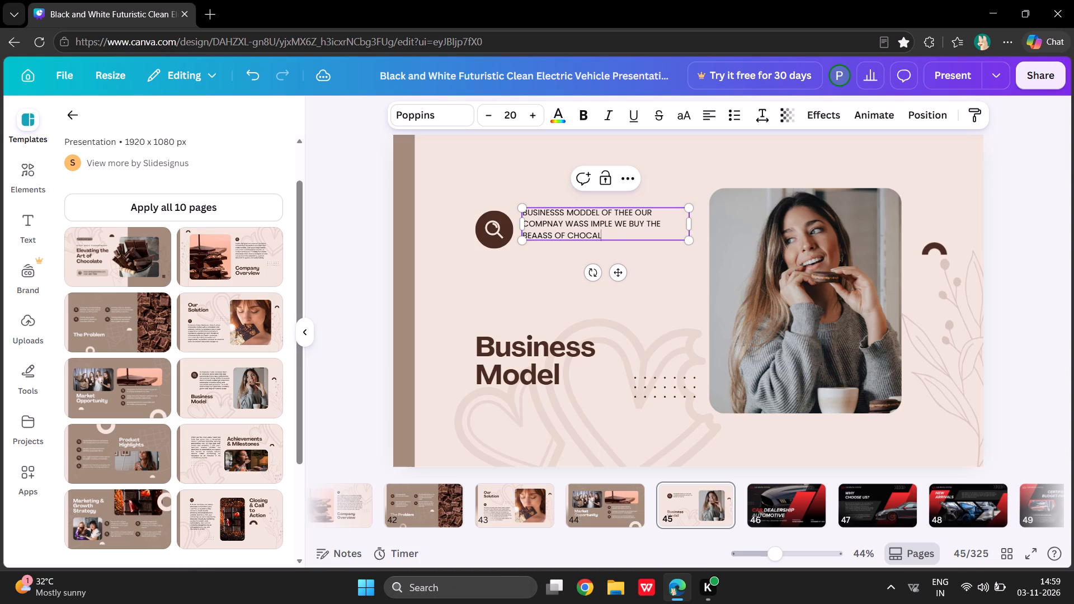
type("TEE FROM THE FRM")
key("BackSpace")
type("AMER IN THE WHOLE SALE RATE AAND")
key("space")
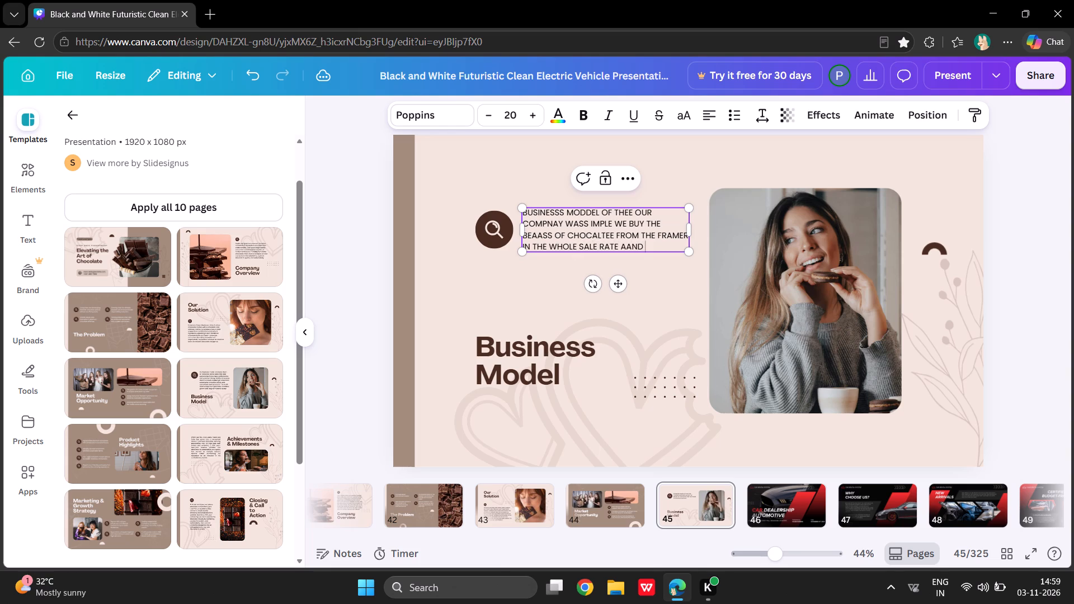
Continue the Business Model paragraph with "SUPPLYIT IN THE THE COMPANY AND GRIND THE BEANS INTO POWDER".
type("SUPPLY")
key("space")
key("BackSpace")
type("IT")
key("space")
type("IN THE")
key("space")
type("THE COMPANY AND MA")
key("BackSpace")
key("BackSpace")
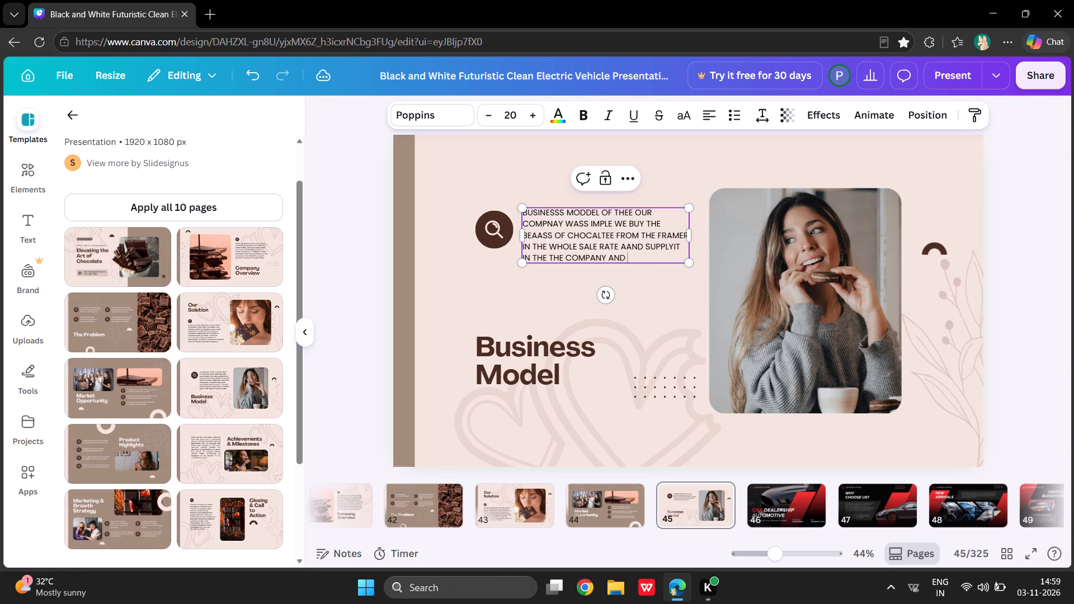
type("GRIND THE BEANS INTO POWDER")
key("space")
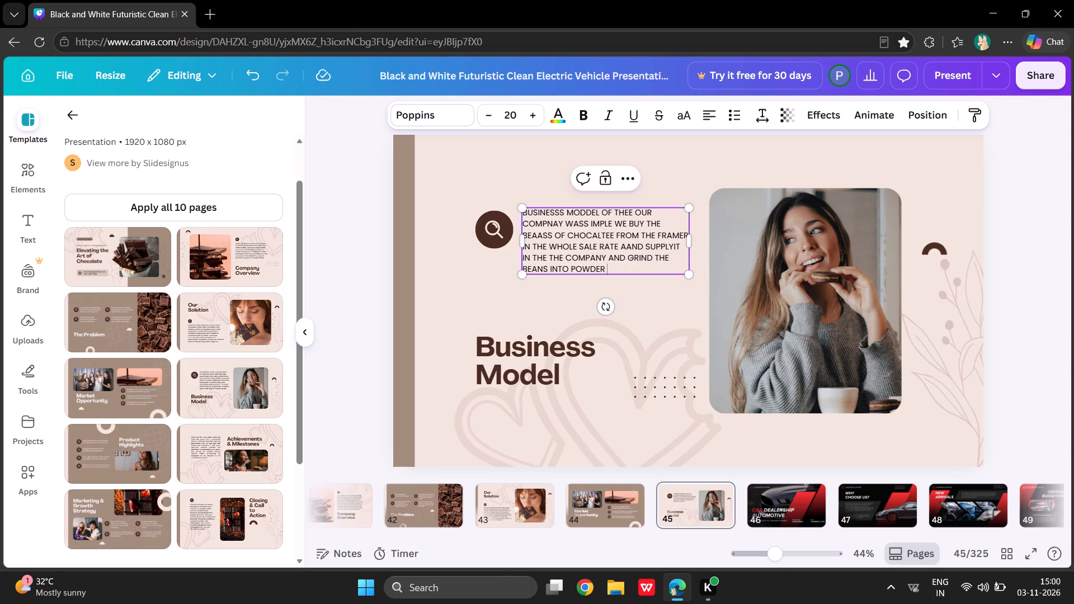
Extend the Business Model paragraph with "AND ADD SUGER,MILK IN IT AND GAVE".
type("AND")
key("space")
type("ADD")
key("space")
type("SUGG")
key("BackSpace")
type("ER")
key("comma")
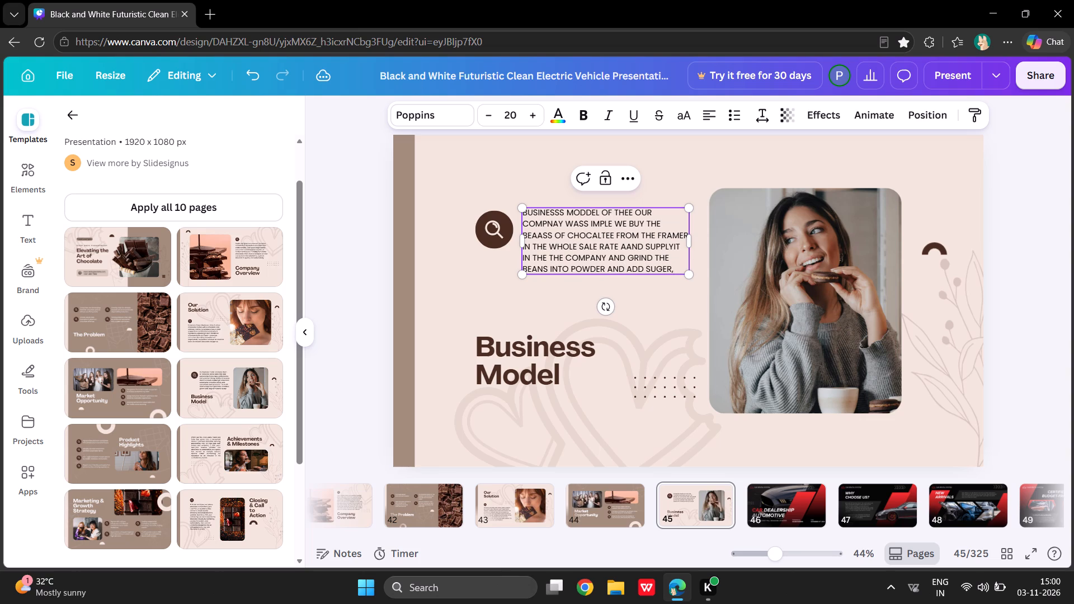
type("MIL")
type("K IN")
key("space")
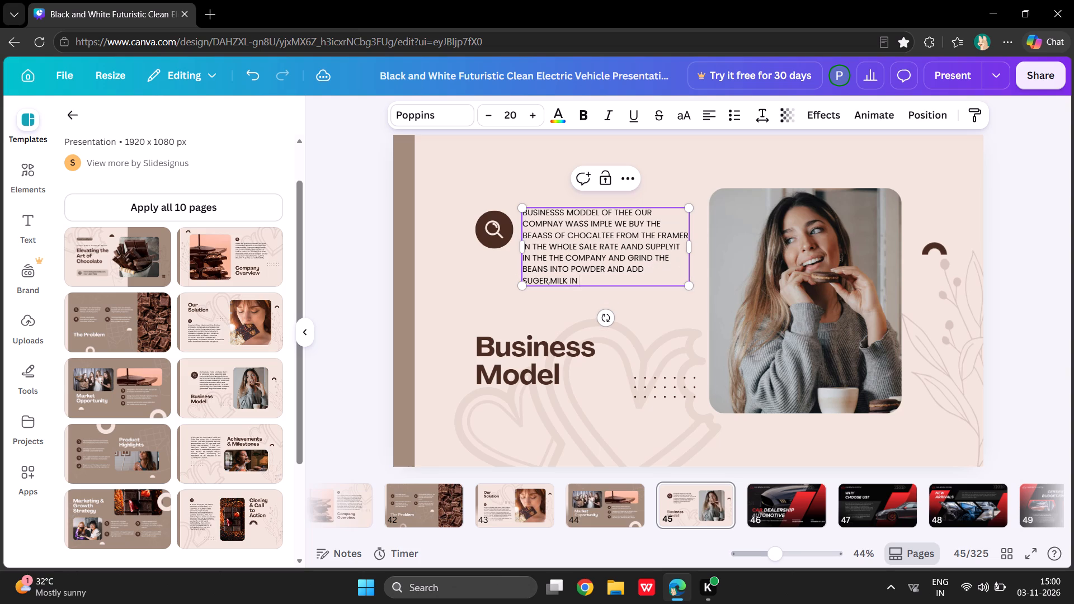
type("IT AND GAVE")
key("space")
key("BackSpace")
key("BackSpace")
type("E")
key("space")
Delete the word "SUGER" before ",MILK" in the Business Model paragraph.
key("Left")
key("Left")
key("Left")
key("Left")
key("Left")
key("Left")
key("Left")
key("Left")
key("Left")
key("Left")
key("Left")
key("Left")
key("Left")
key("Left")
key("Left")
key("Left")
key("Left")
key("Left")
key("Left")
key("Left")
key("Left")
key("BackSpace")
key("BackSpace")
key("BackSpace")
key("BackSpace")
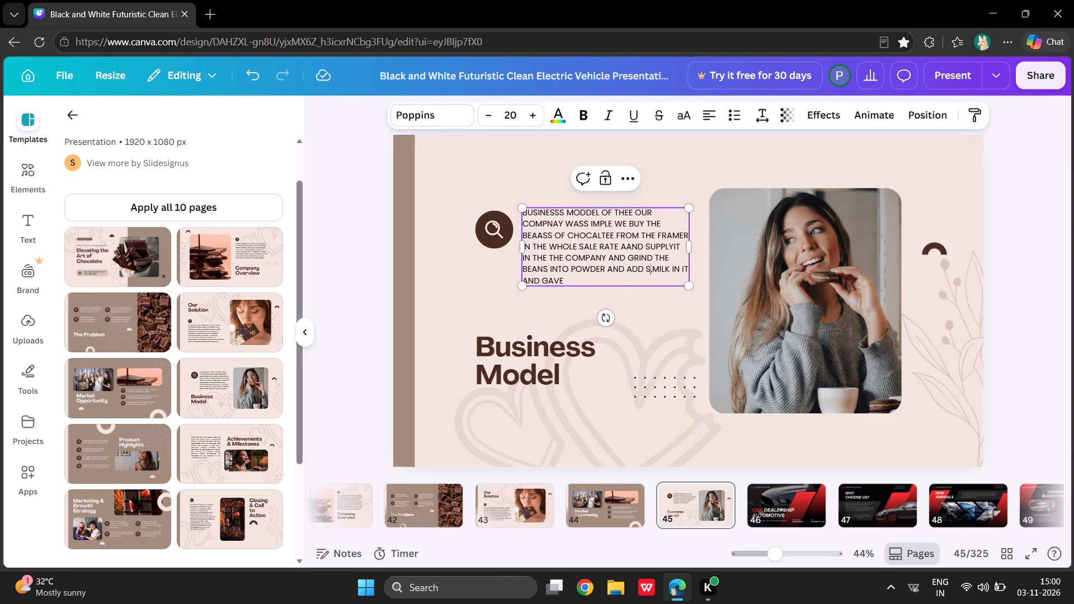
key("BackSpace")
Continue the end of the Business Model paragraph with "SUGERFREE SUGAR WHICH HAVE LEESS THEN 5 %SUGER WFORR THE TASTE ONLY".
key("Down")
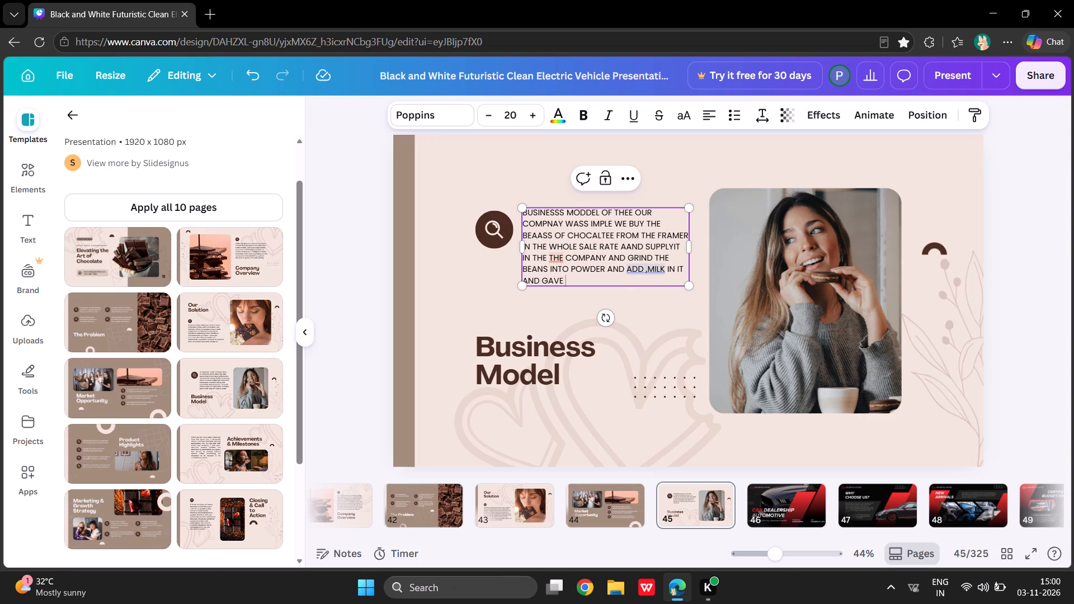
type("SUGERFREE")
key("space")
type("SUGAR WHICH HAVE K")
key("BackSpace")
type("LEESS THEN")
key("space")
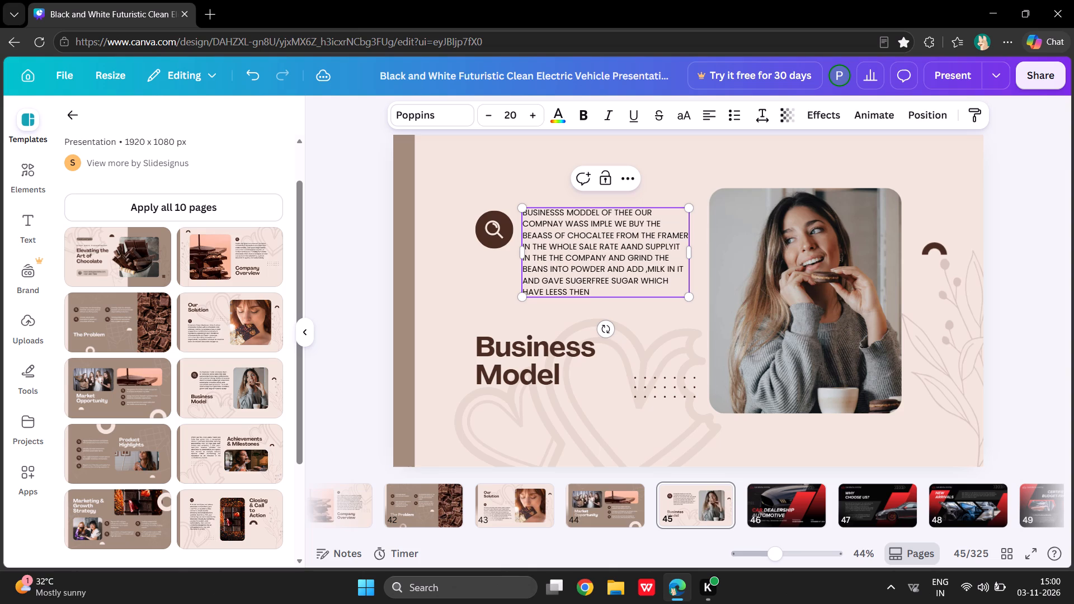
key("0")
key("BackSpace")
type("5")
key("space")
type("%SUGER WFORR THE TASE")
key("BackSpace")
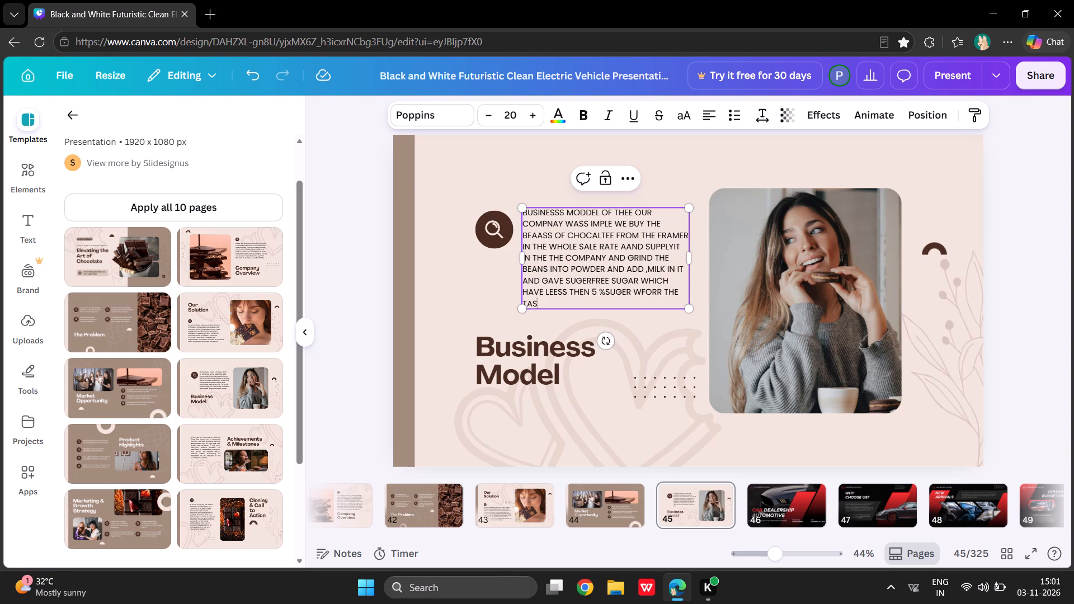
type("TE ONLY")
key("space")
Finish the Business Model paragraph with "IT CAN'T AFFECT LIKE ANOTHEER CADBURY".
type("IT")
key("space")
type("CAN")
type("'T AFFECT LI")
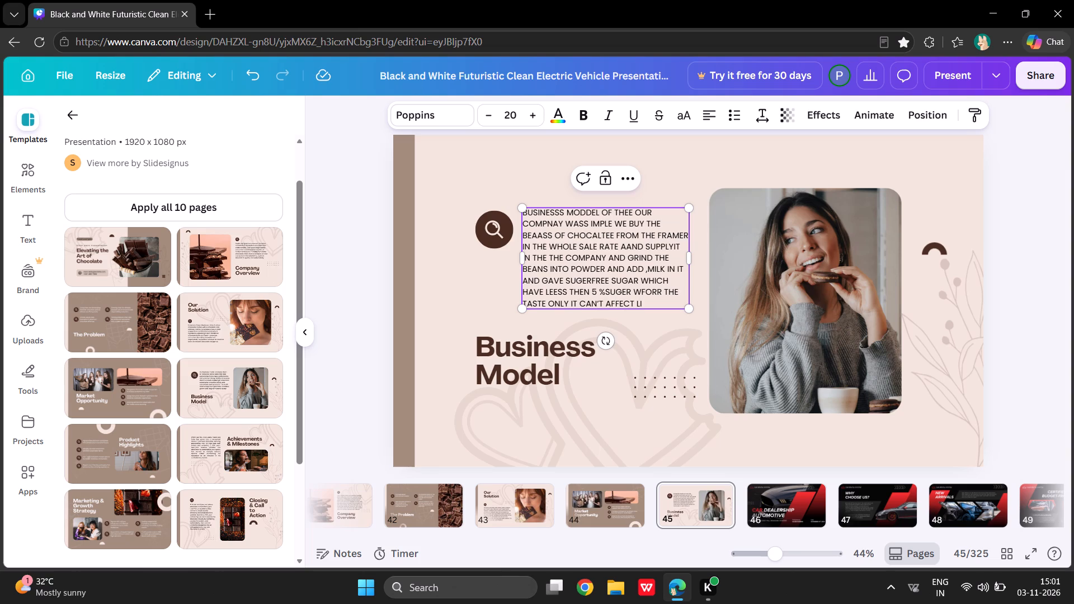
type("K E")
key("BackSpace")
key("BackSpace")
type("E ANOTHEER CADBURY")
key("space")
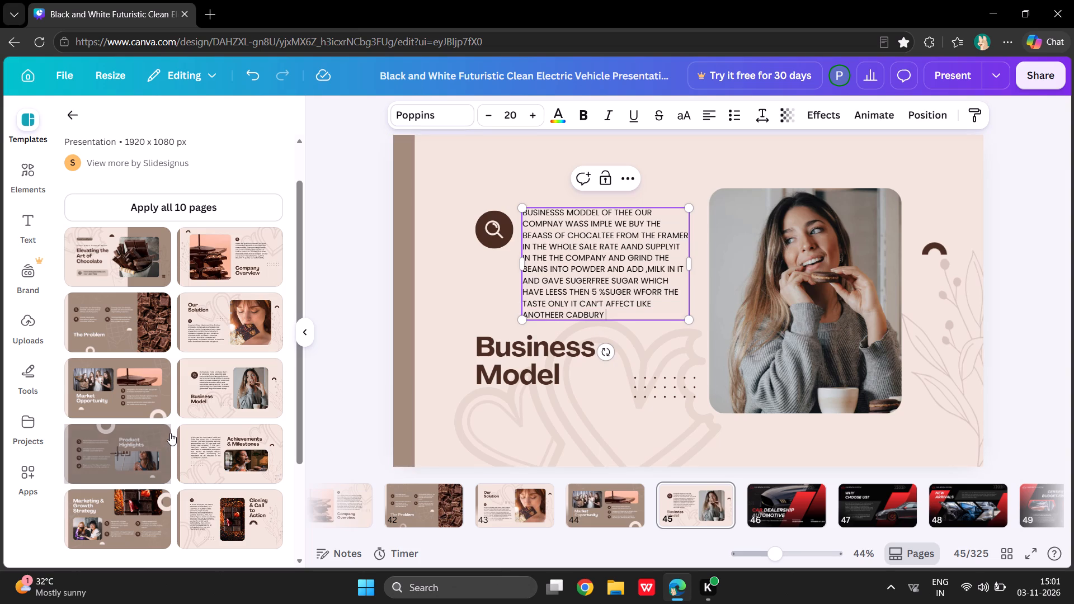
Add the Product Highlights layout from the chocolate pitch deck template as a new page after slide 45.
left_click(126, 452)
left_click(621, 333)
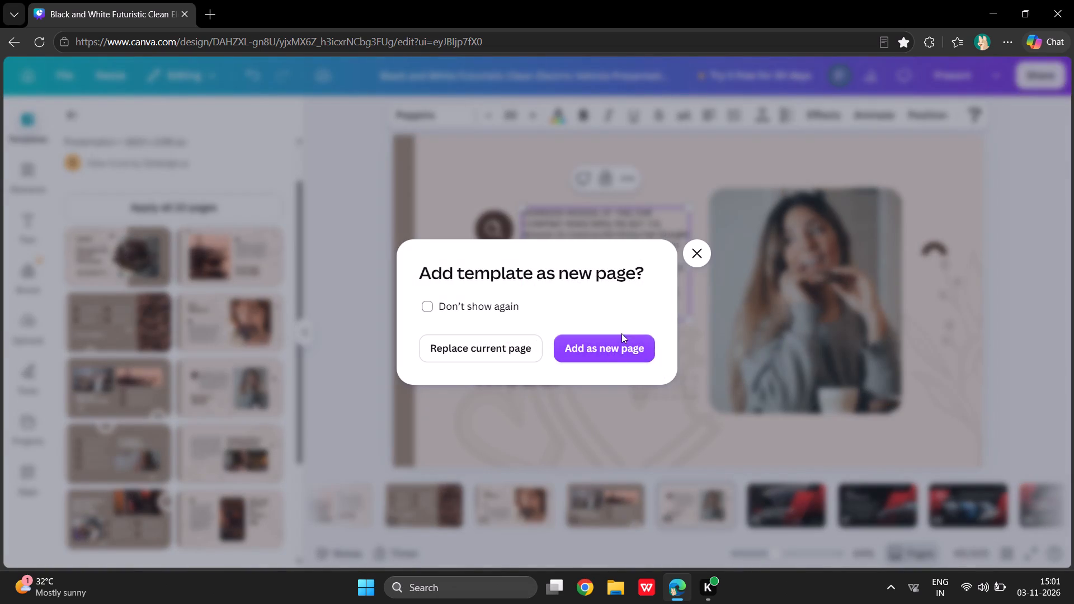
left_click(615, 353)
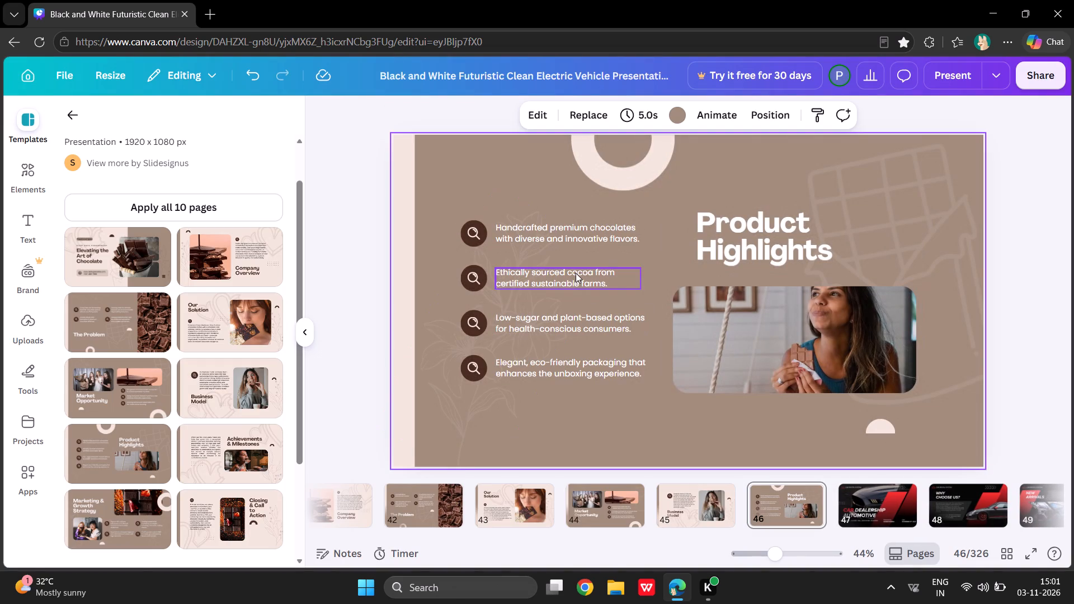
Replace the first product highlight with "WE HAVE MAKE HANDDCRAFTED BOX OF CAADBURY TO LOOKS MORE LUXURY".
double_click(575, 230)
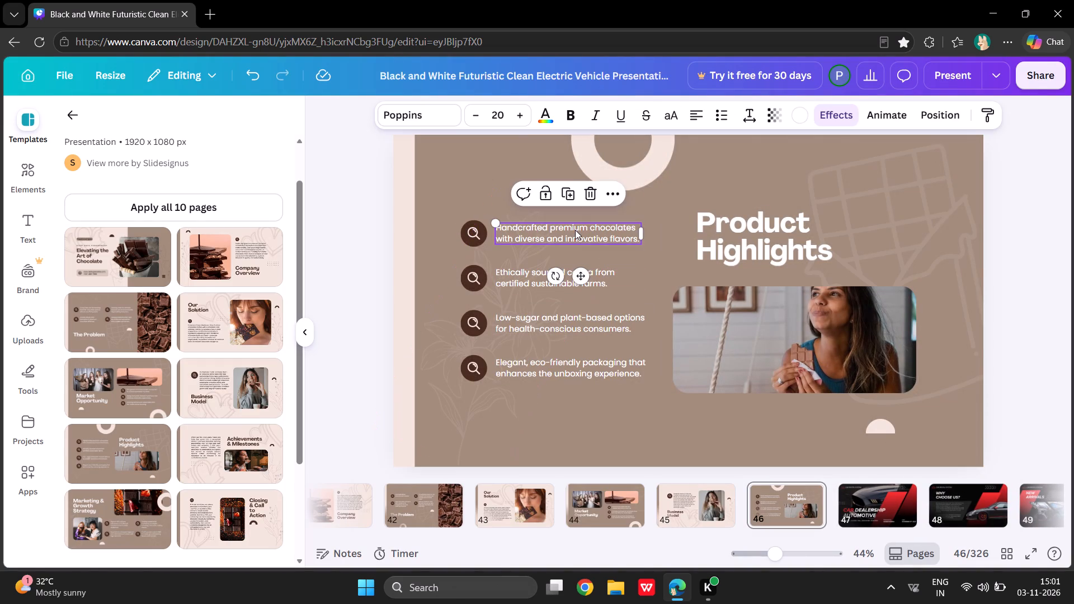
key("BackSpace")
type("WE HAVE MAKE HANDDCRAFTED")
key("space")
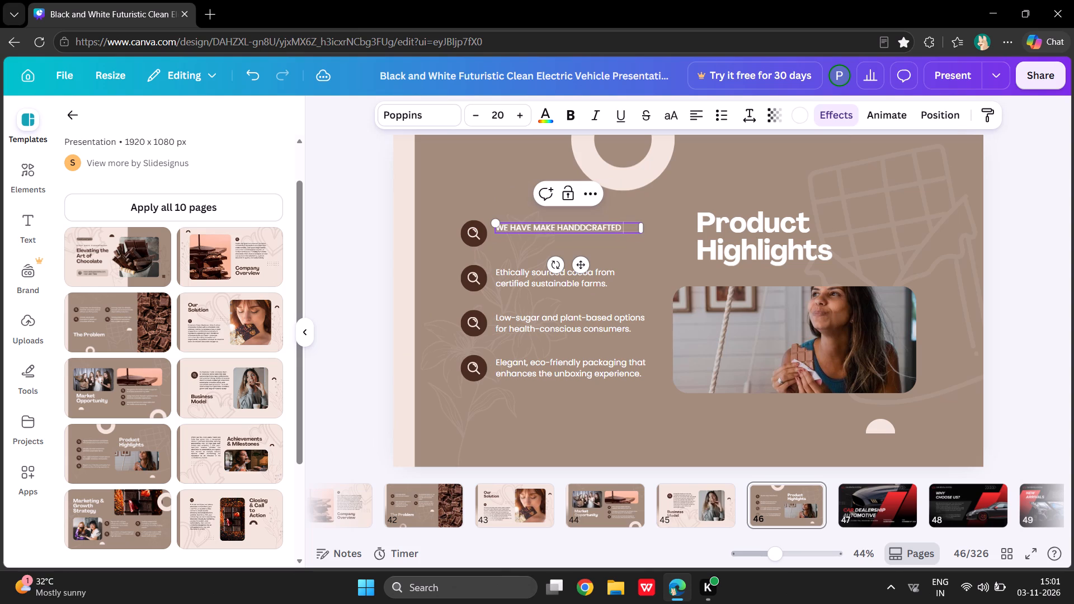
type("BOX OF CAADBUR")
type("Y TO LOOKS MORE LUXURY")
key("space")
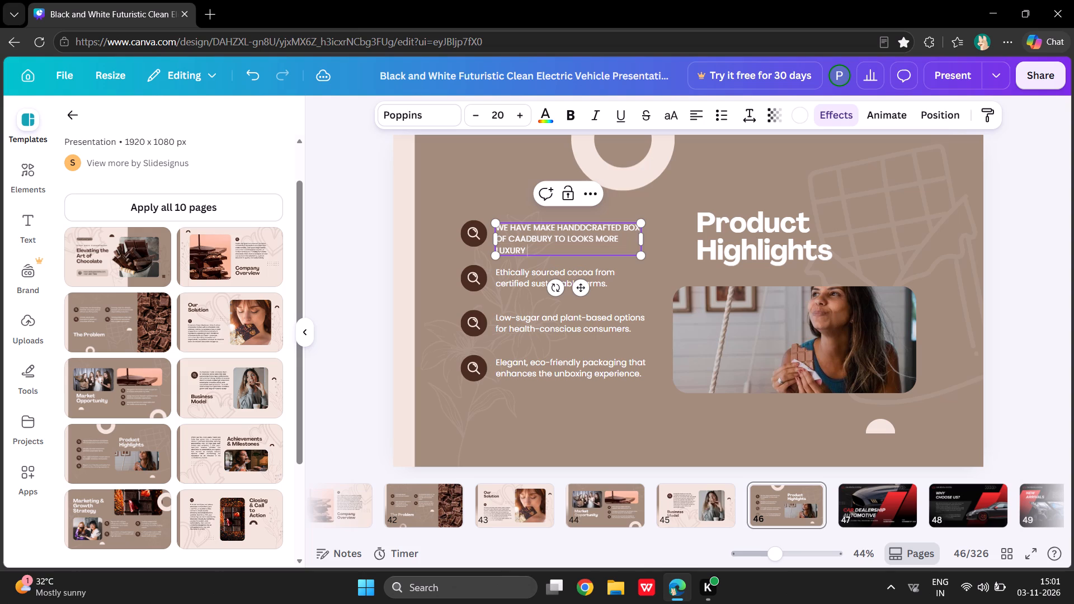
Replace the second product highlight with "WE USE CERTIFIED COCO BEANSS TO MAKE PRODUCT PROPER".
left_click(560, 277)
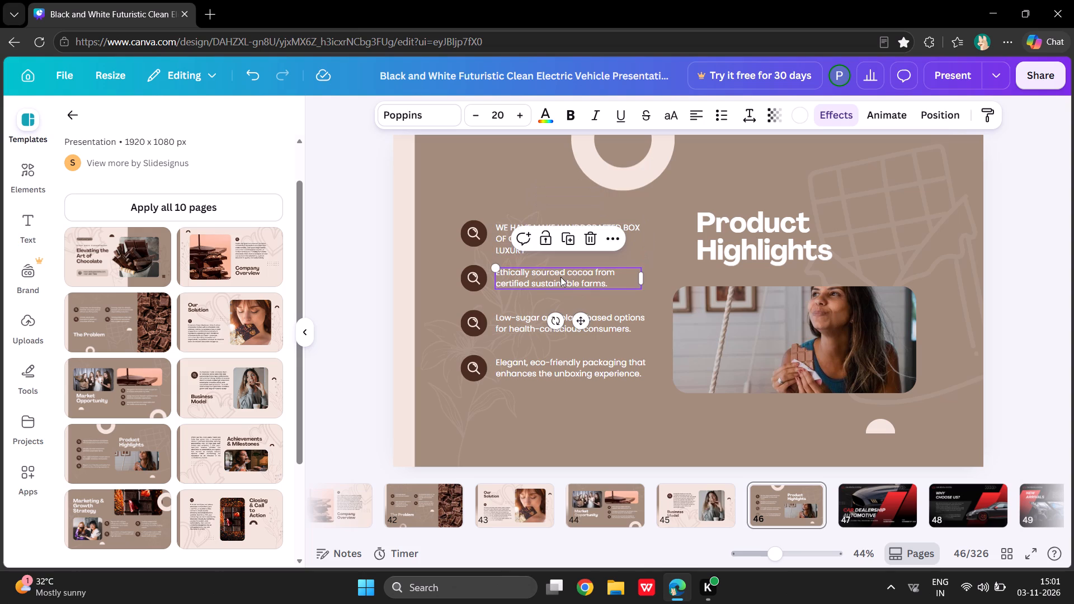
double_click(560, 277)
key("BackSpace")
type("WE US")
key("e")
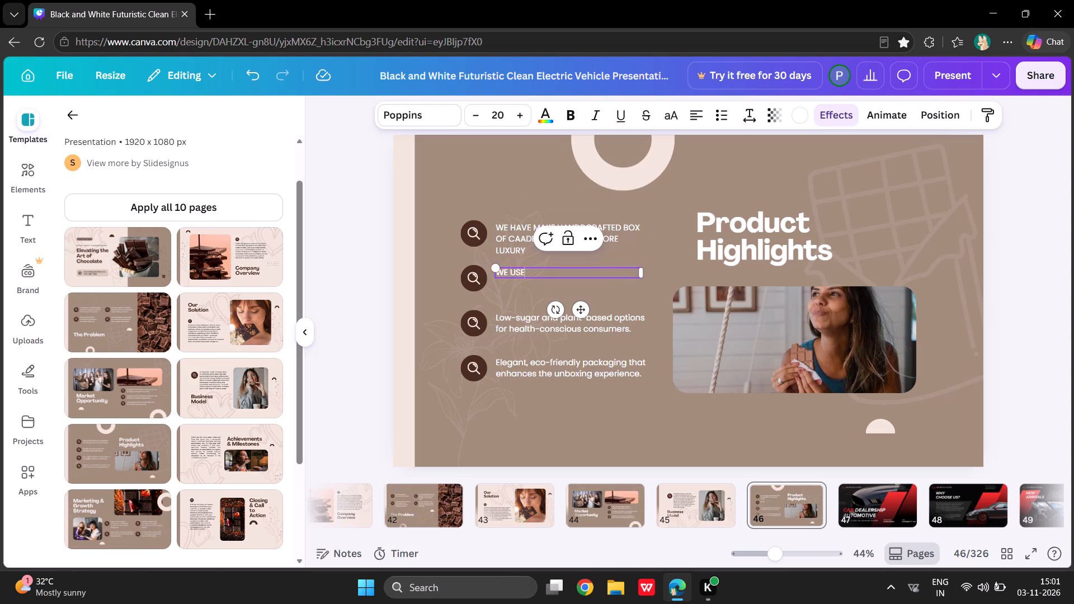
key("space")
type("CERTIFIED")
key("space")
type("COCO")
key("space")
type("BEANSS")
key("space")
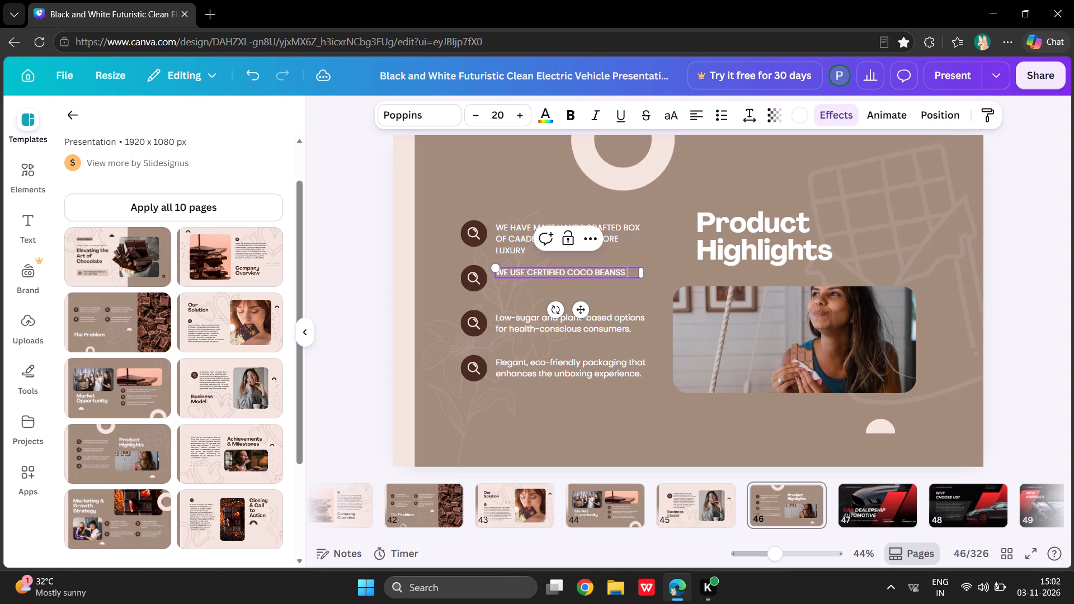
type("TO")
key("space")
type("MAKE PRODUCT")
key("space")
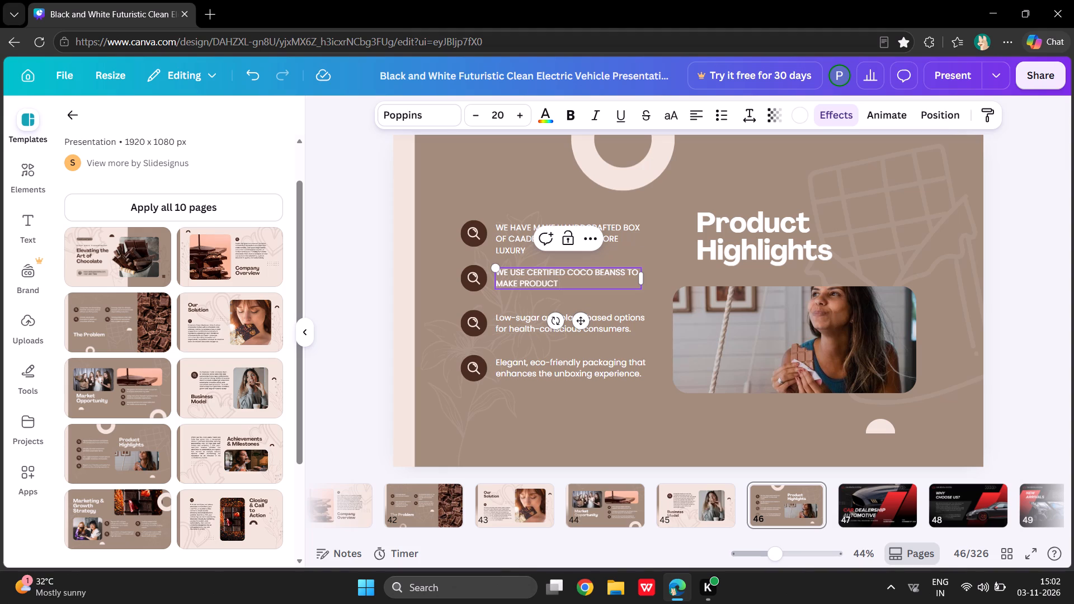
type("PROPER")
key("space")
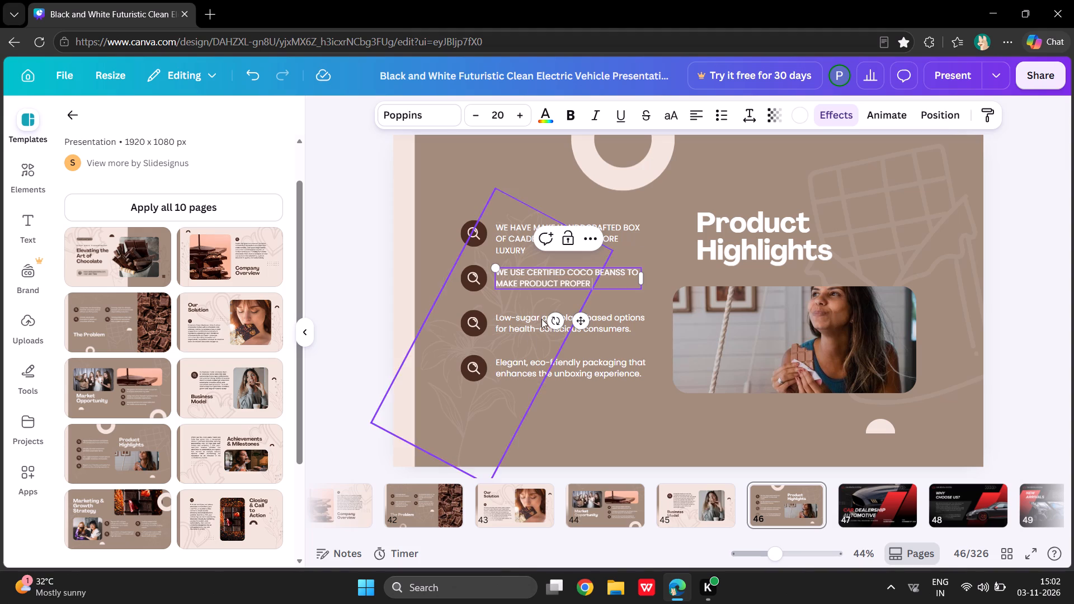
Replace the third product highlight with "LOW SUGER WHICH HELLPS TO BUYING RATE BEACUSE OF MORE CUSTOMER OPTION HAVE OPEN".
double_click(511, 323)
key("BackSpace")
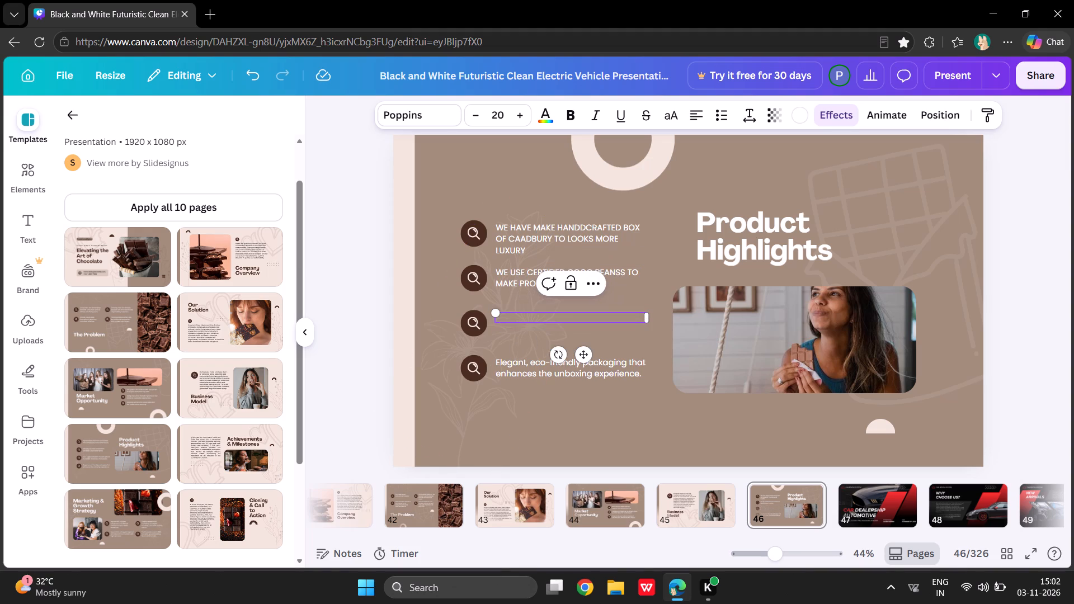
type("LOW SUGER")
key("space")
type("WHICH")
key("space")
type("HELLPS")
key("space")
type("TO")
key("space")
type("BUYING RATE")
key("space")
key("w")
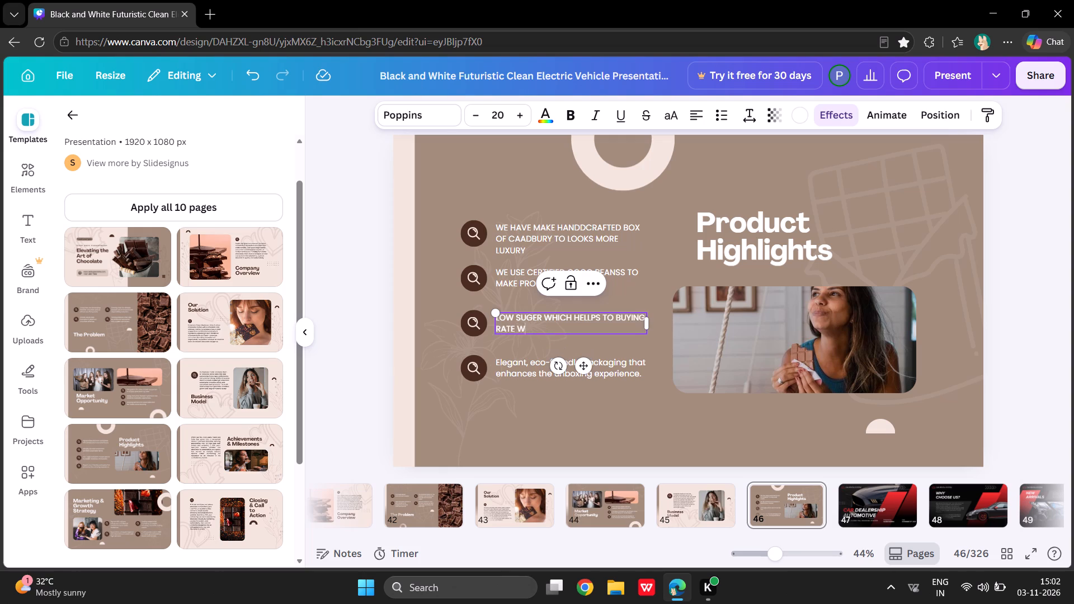
key("BackSpace")
type("BEACUSE OF")
key("space")
type("MORE CUSTOMER OP")
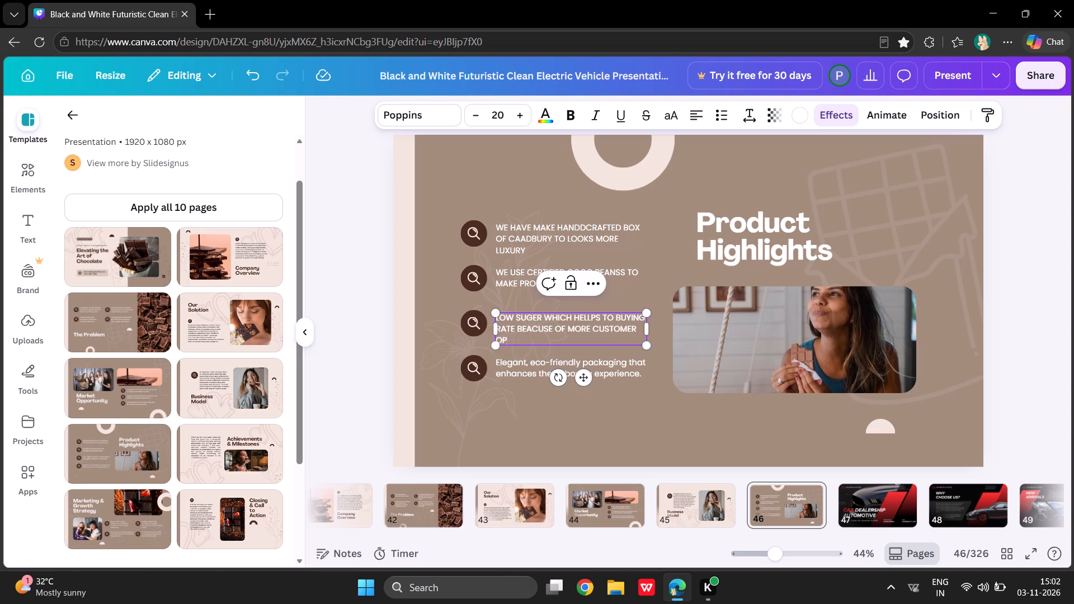
type("TION HAVE OPEN")
Replace the fourth product highlight with "THE PACKEDE OF THE CADBURY WAS ECO FRIENDLY".
double_click(506, 374)
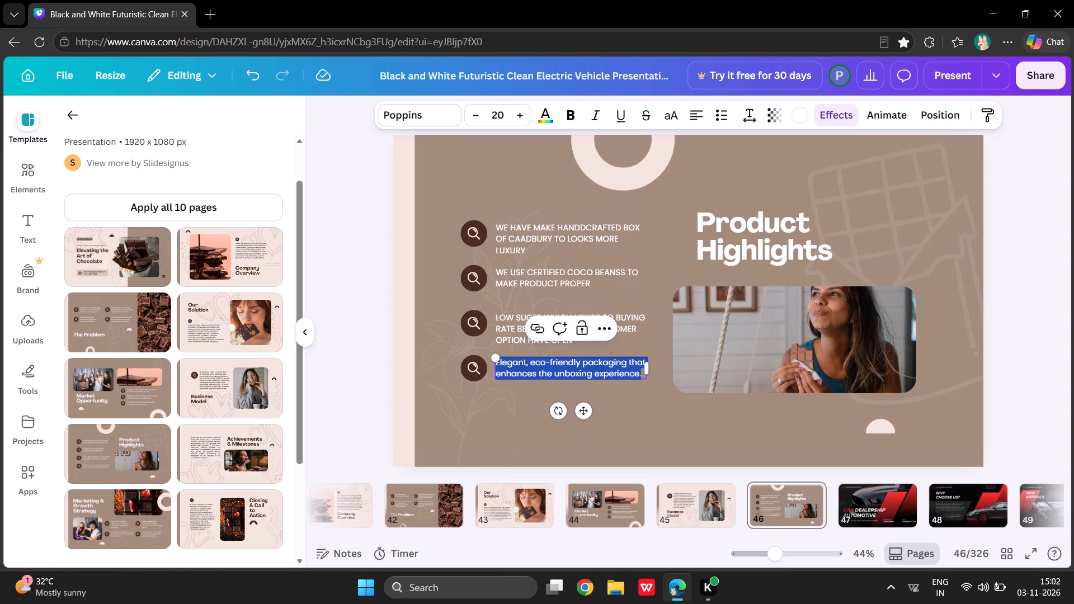
key("BackSpace")
type("THE PACKEDE OF THE CADBURY WAS ECO")
key("space")
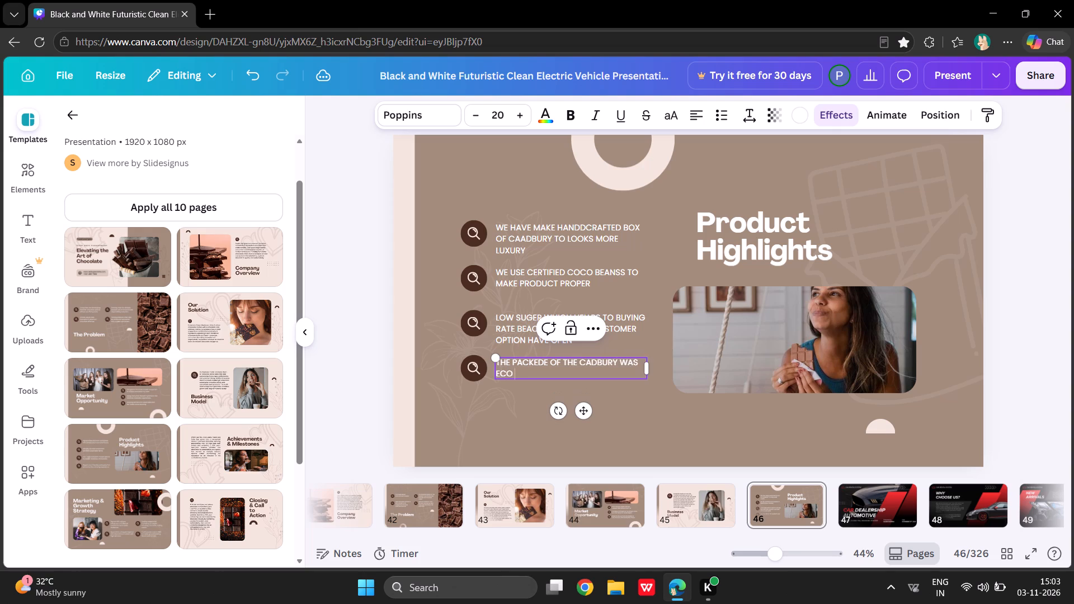
type("B")
key("BackSpace")
type("FRIENDLY")
key("space")
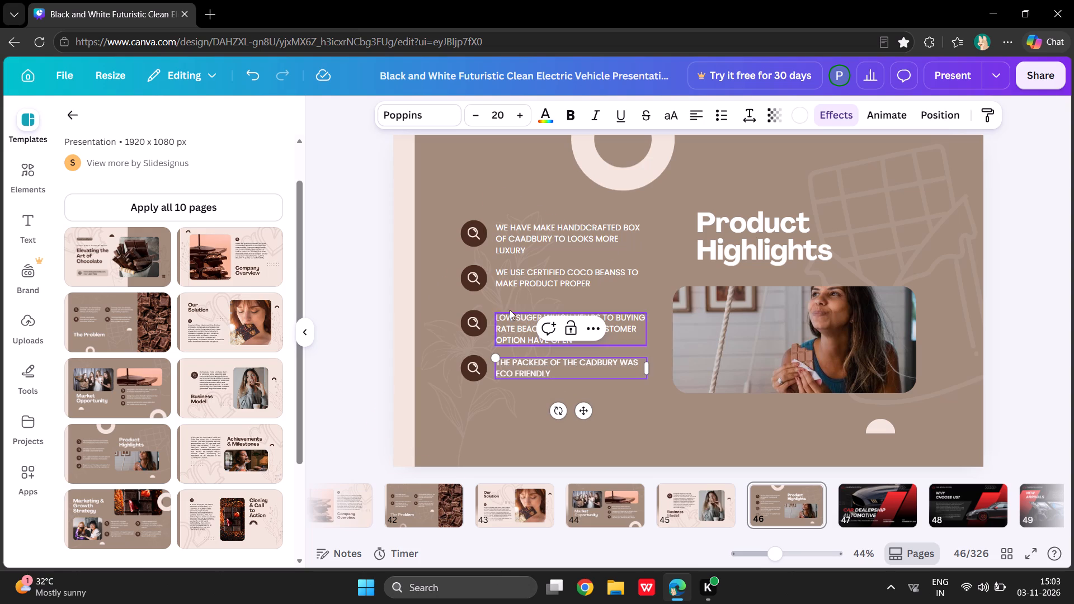
Add the Achievements & Milestones layout from the chocolate pitch deck template as a new page after slide 46.
left_click(213, 468)
left_click(594, 355)
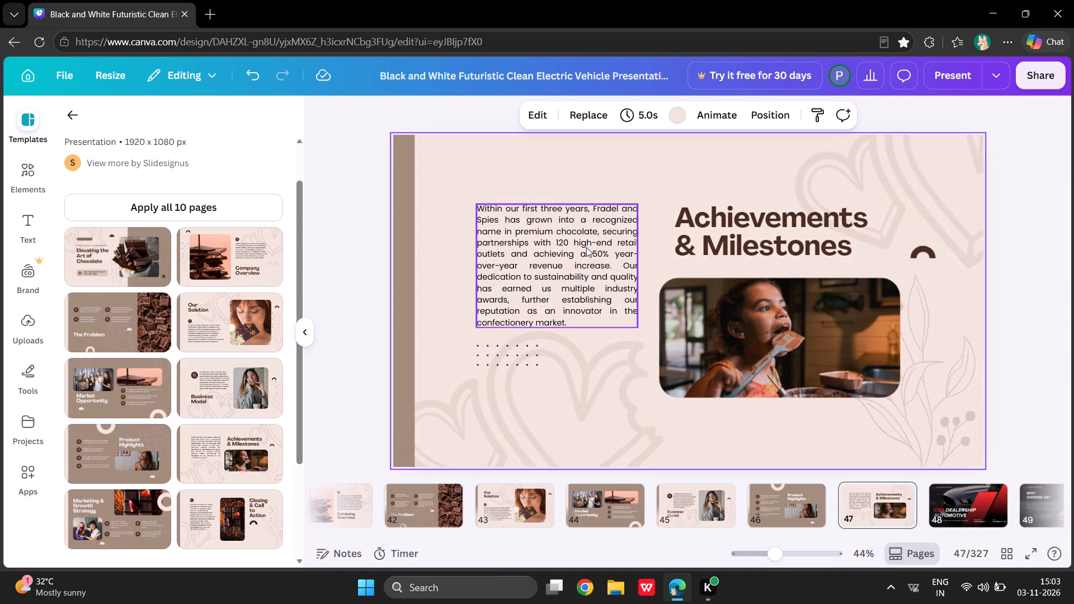
Replace the Achievements & Milestones paragraph with "OUR ACHIVEMENT WE AREE NOW STATE NUMBEER ONE BRAND IN THE CADBURY SECTION WE HAVE TO".
double_click(570, 255)
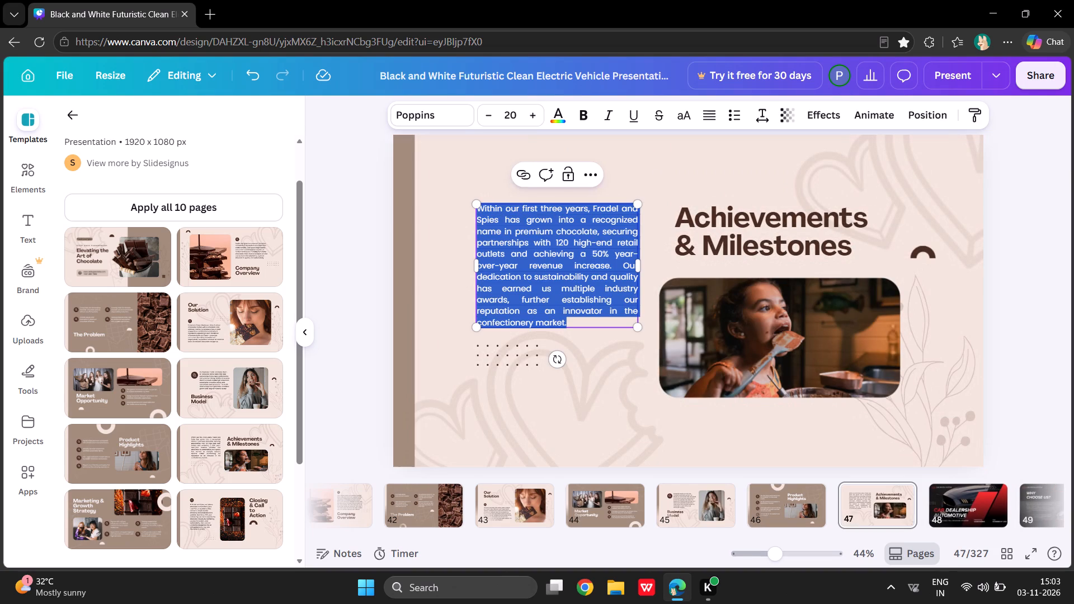
key("BackSpace")
type("OUR ACHIVEMENT")
key("space")
type("WE AREE NOW STATE NUMBEER ONE BRAND")
key("space")
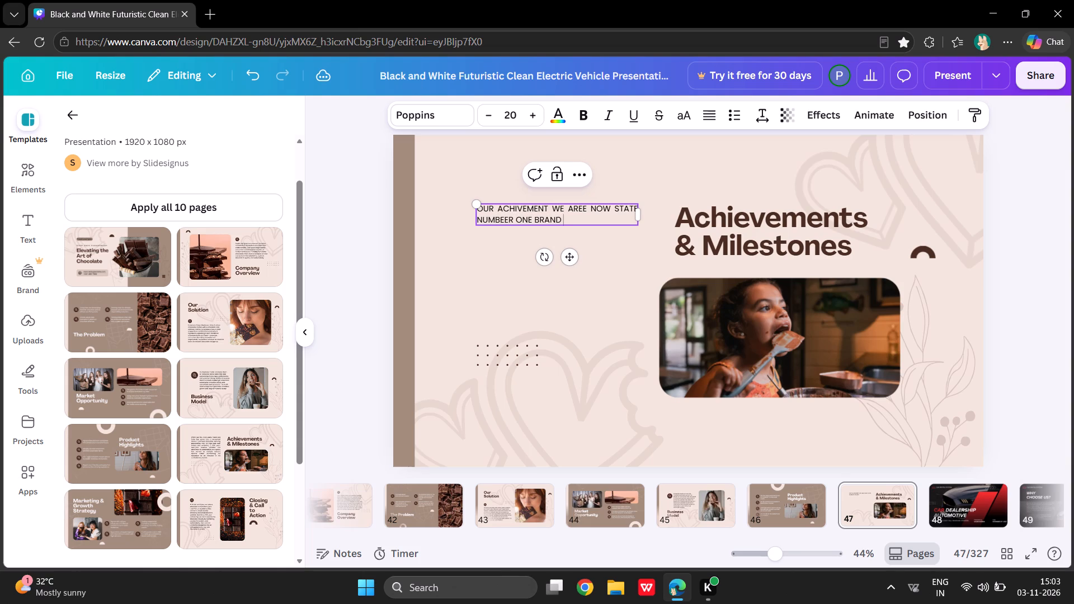
type("IN THE CADBURY SECTION WE HAVE TO")
key("space")
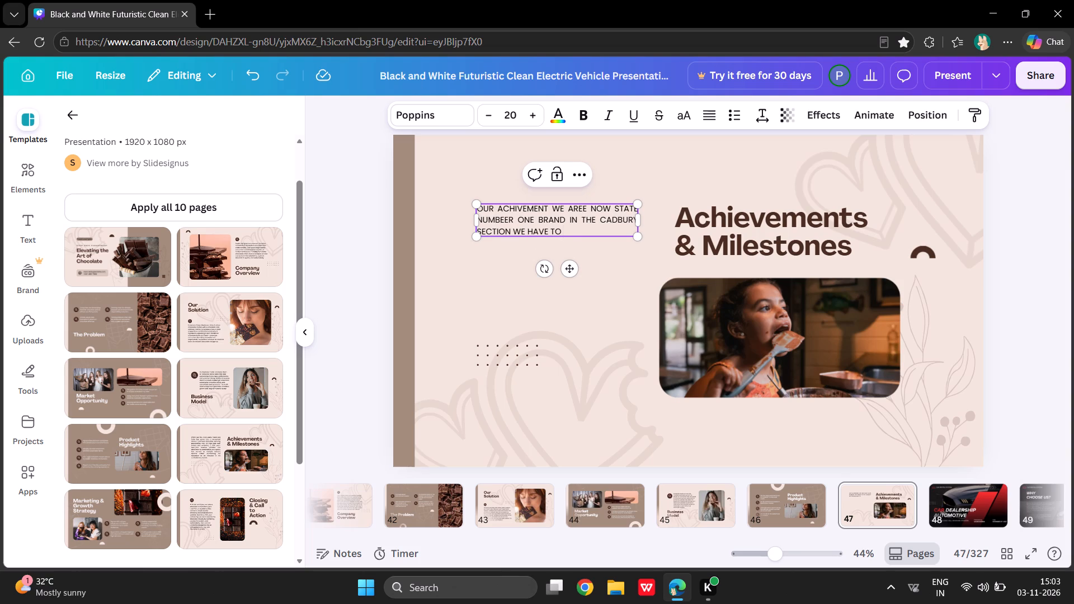
Continue the paragraph with "GO ON THE NUMBER ONE IN THE WWORLD THE TAG OF WORLDS NO.1 CADBURY E HAVE TO ACHIVEMENT".
type("GO ON THE NUMBER ONE IN THE WWORLD")
key("space")
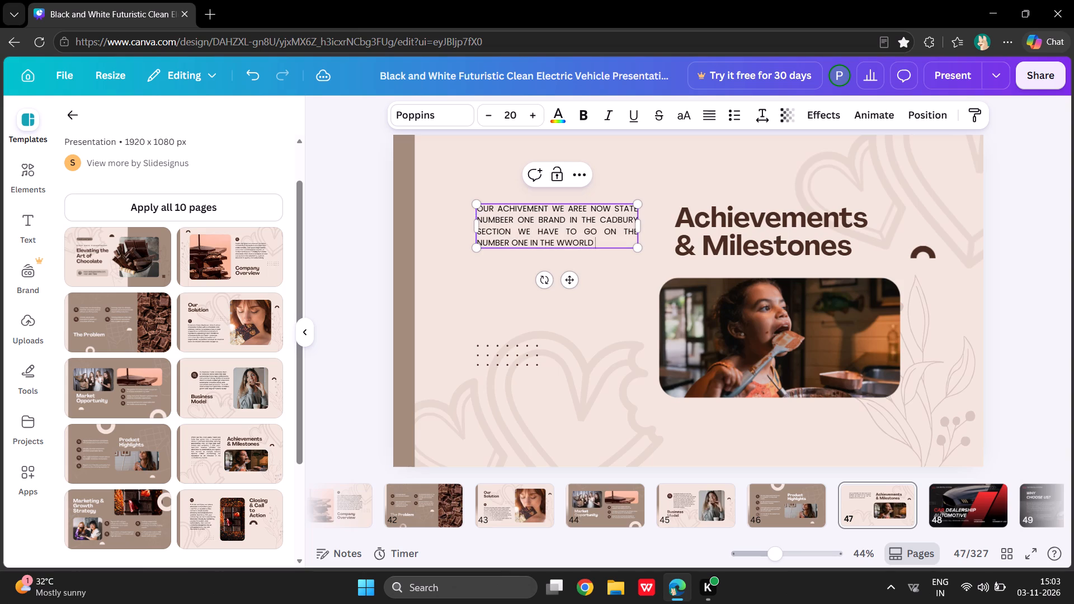
type("THE TAG")
key("space")
type("O")
type("F WORLDS")
key("space")
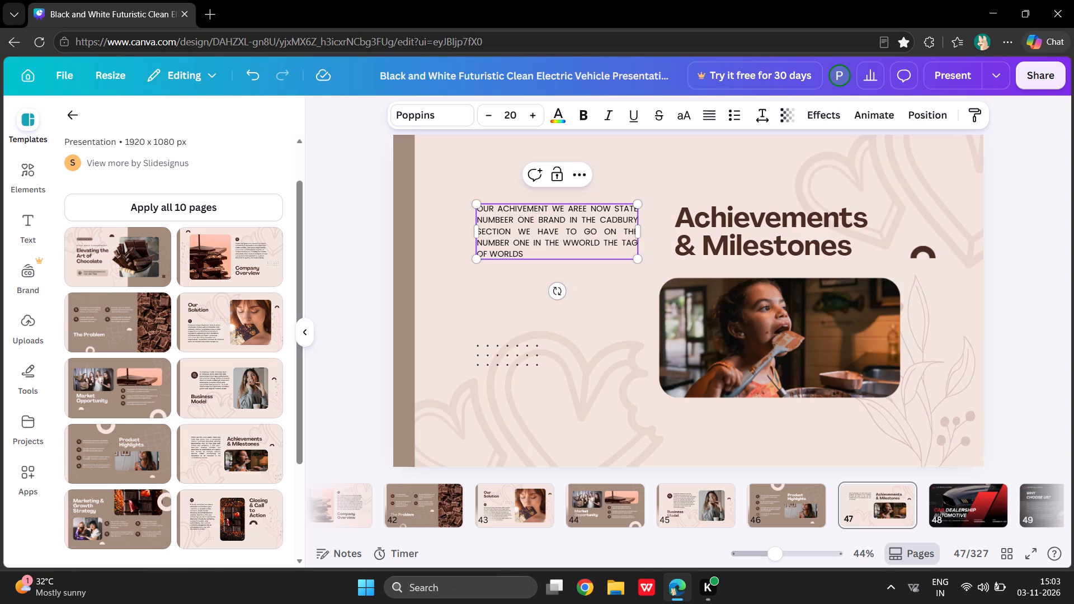
type("NO")
type(".1 CADBURY")
key("space")
type("E HAVE TO ACHIVEMENT")
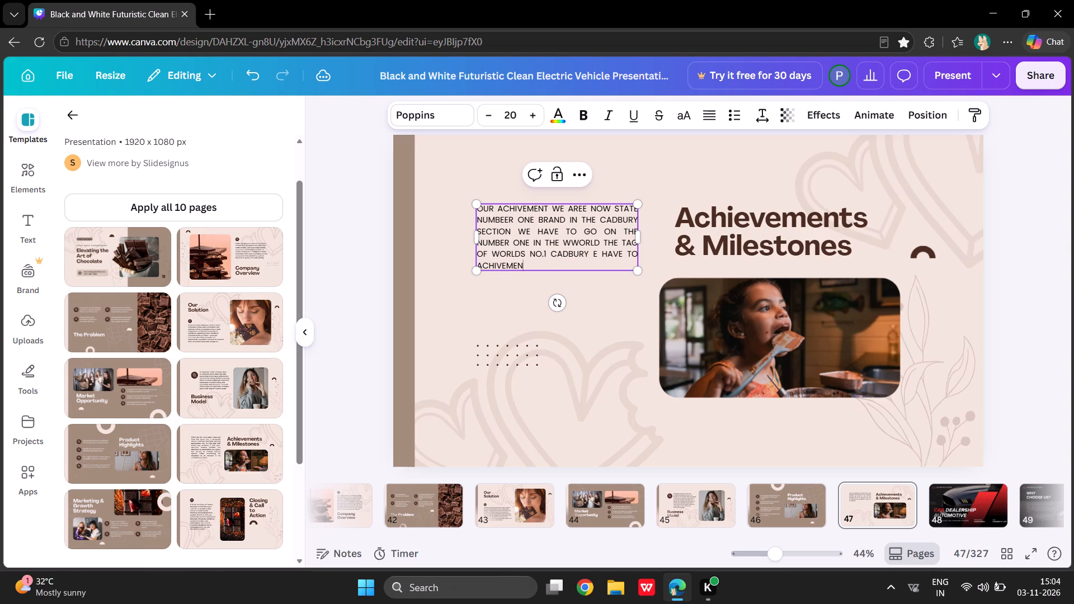
key("space")
Continue the achievements paragraph with "WHICH WAS NOT THAT MUSH EAASSY WE HAVE TO WORK MORE ON THIS IDEA".
type("WHICH WAS")
key("space")
type("NOT")
key("space")
type("THAT W")
key("BackSpace")
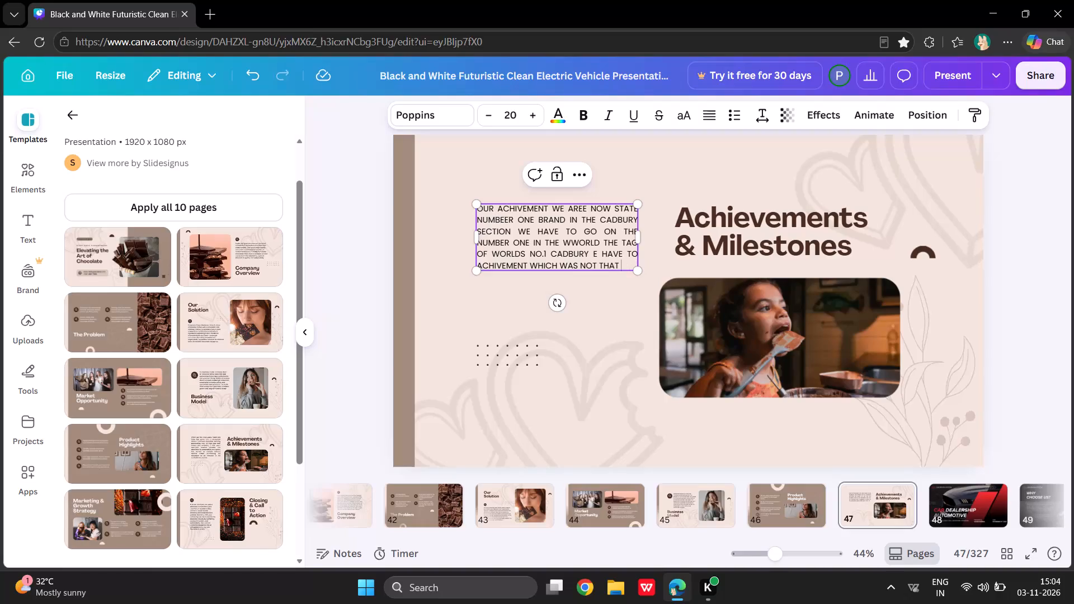
type("MUSH EAASSY")
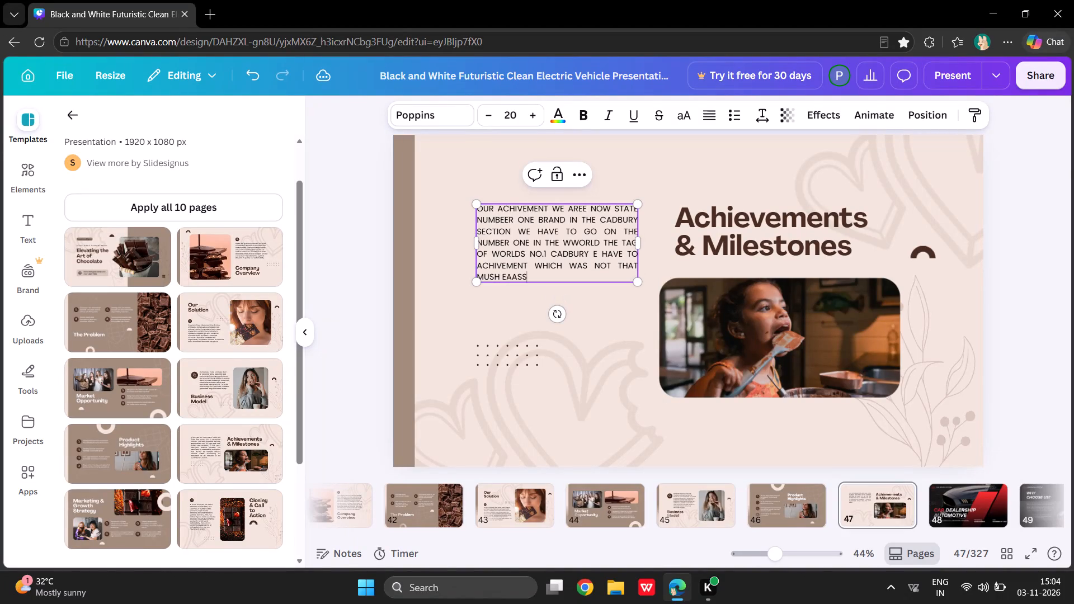
key("space")
type("WE HAVE")
key("space")
type("TO")
key("space")
type("WORK MORE ON THIS IDEA")
key("space")
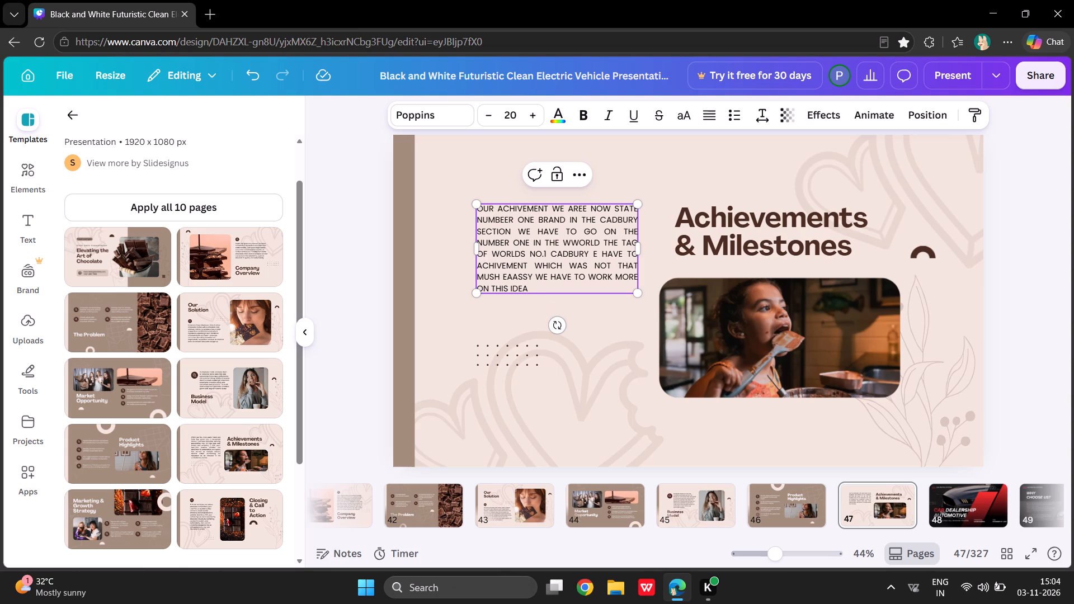
Continue the achievements paragraph with "MAKE THE PRODUCT MORE STRONG HAT".
type("MAKE")
key("space")
type("THE PRODUCT")
key("space")
key("m")
key("BackSpace")
type("MOR")
key("space")
key("BackSpace")
type("E STRONG HAT")
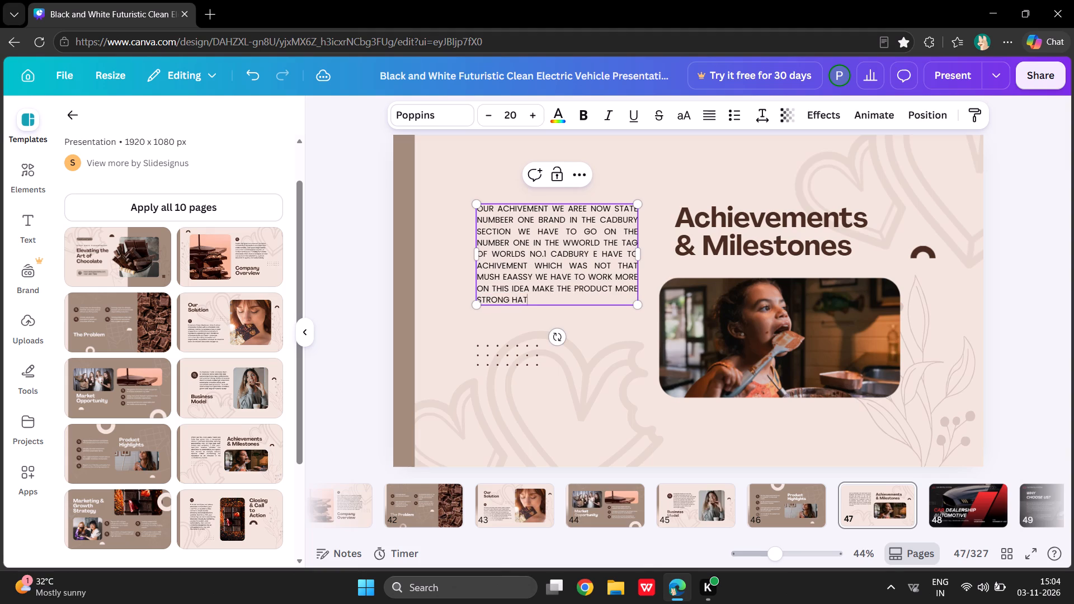
Continue the achievements paragraph with "NONE OF THE ANOTHER BRAND CAN BEAATS US".
key("space")
type("NOW ONE O")
key("BackSpace")
key("BackSpace")
key("BackSpace")
key("BackSpace")
key("BackSpace")
key("BackSpace")
key("BackSpace")
type("NE")
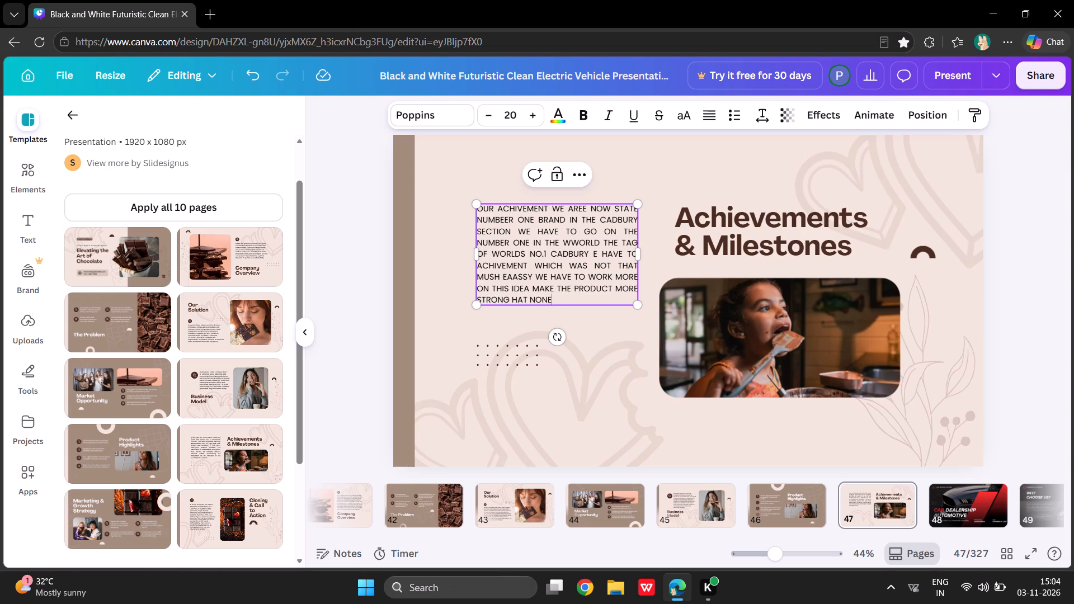
key("space")
type("OF THE P")
key("BackSpace")
type("ANOTHER BRAND")
key("space")
type("CAN BEAATSS")
key("BackSpace")
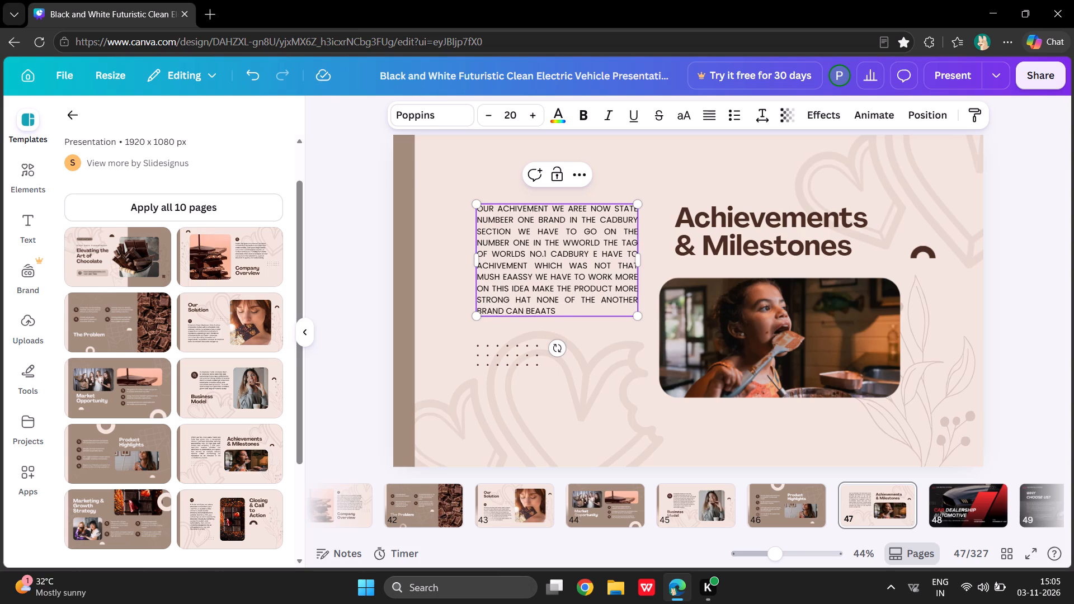
key("space")
type("US")
key("space")
Continue the achievements paragraph with "IN THE CADBURY SECTION WE HAE GATE A+ CERTIFED BY USJDG".
type("IN THE CADBURY SECTION WE HAA")
key("e")
key("BackSpace")
key("BackSpace")
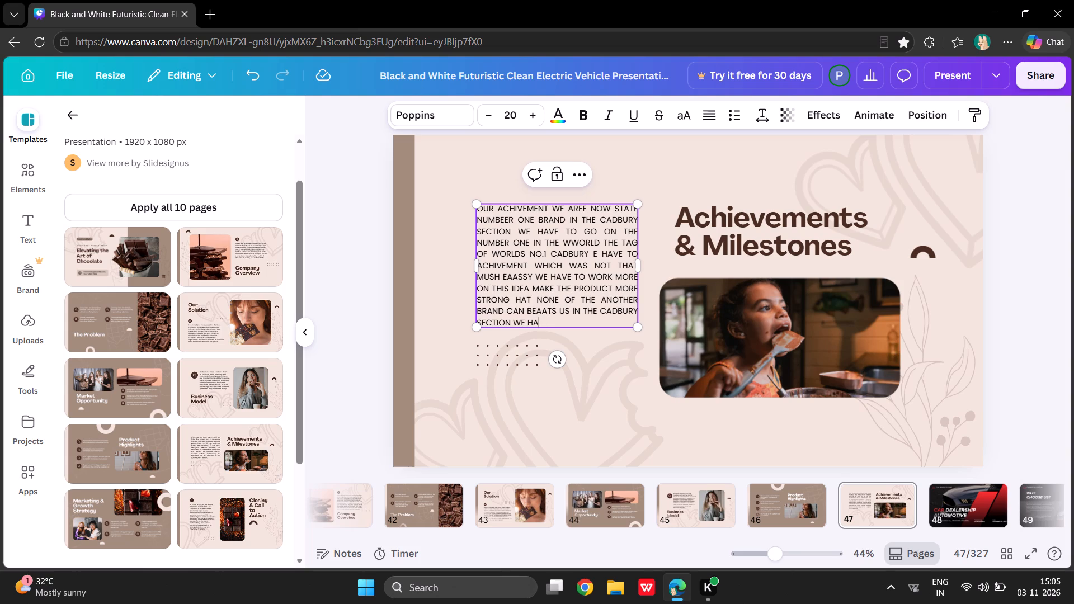
key("BackSpace")
key("a")
type("E GATE")
key("space")
type("A+ CERTIFE")
type("D BY USJDG")
key("space")
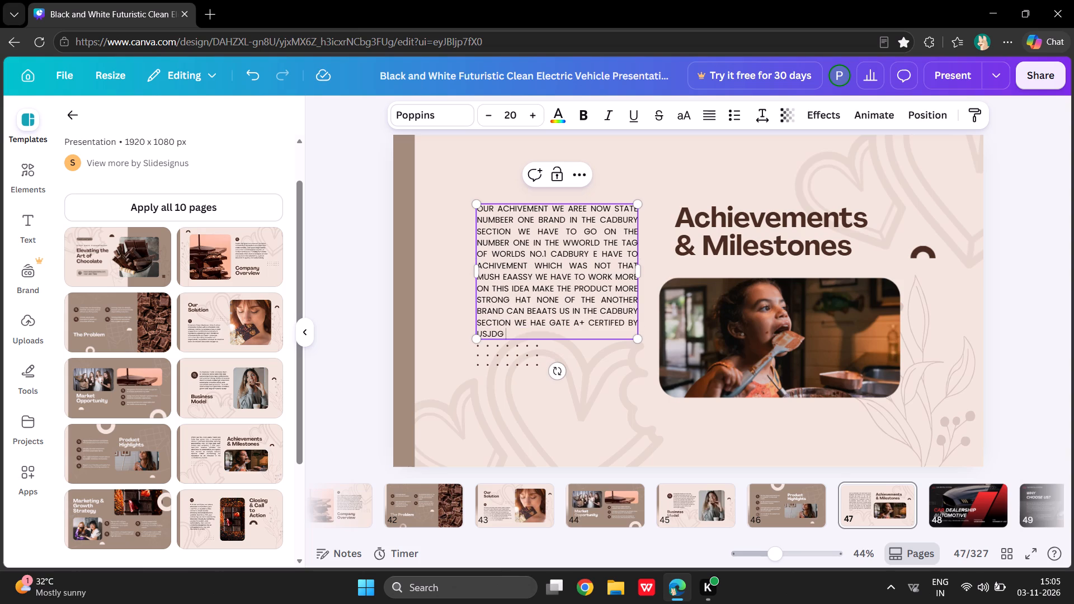
Finish the achievements paragraph with "WHICH WAS THE CADBURY RATING SITE WHICHH WAA THE BEST ACHIVEMENT".
type("WHICH WAS THE")
key("space")
type("CADBR")
key("BackSpace")
type("URY RATING SITE WHICHH WAA THE")
key("space")
type("BEST ACG")
key("BackSpace")
type("HIVEMENT")
key("space")
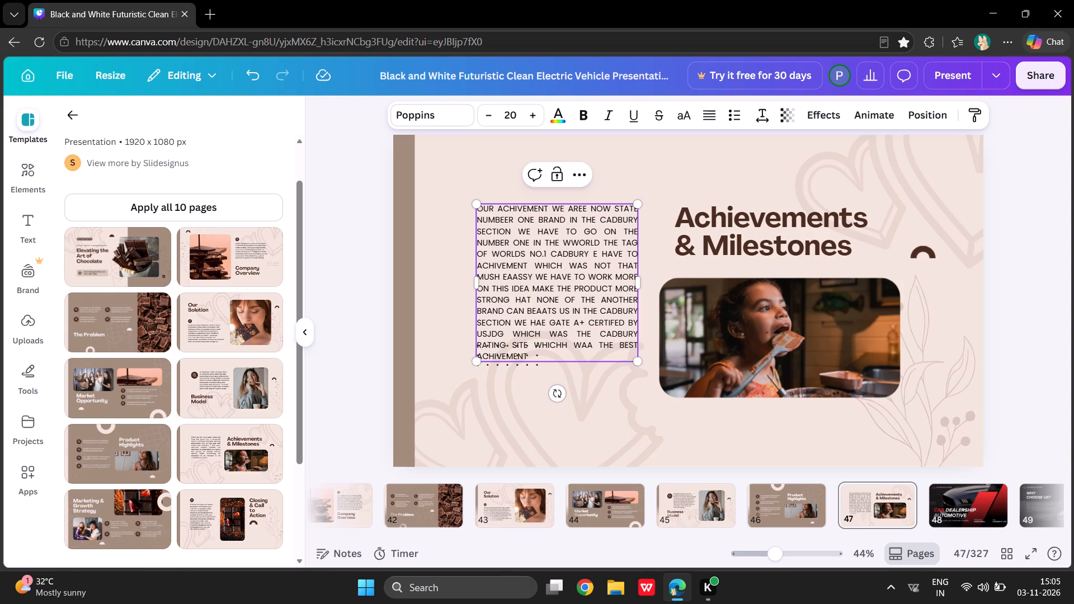
Move the dotted pattern down on slide 47 so it sits just below the achievements paragraph.
left_click(533, 368)
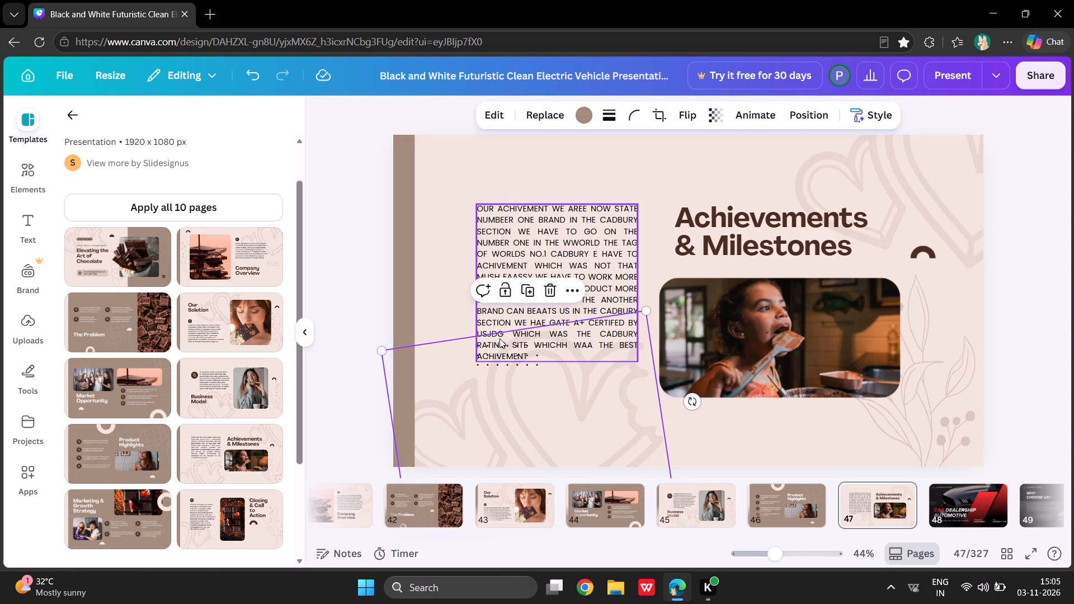
left_click(501, 362)
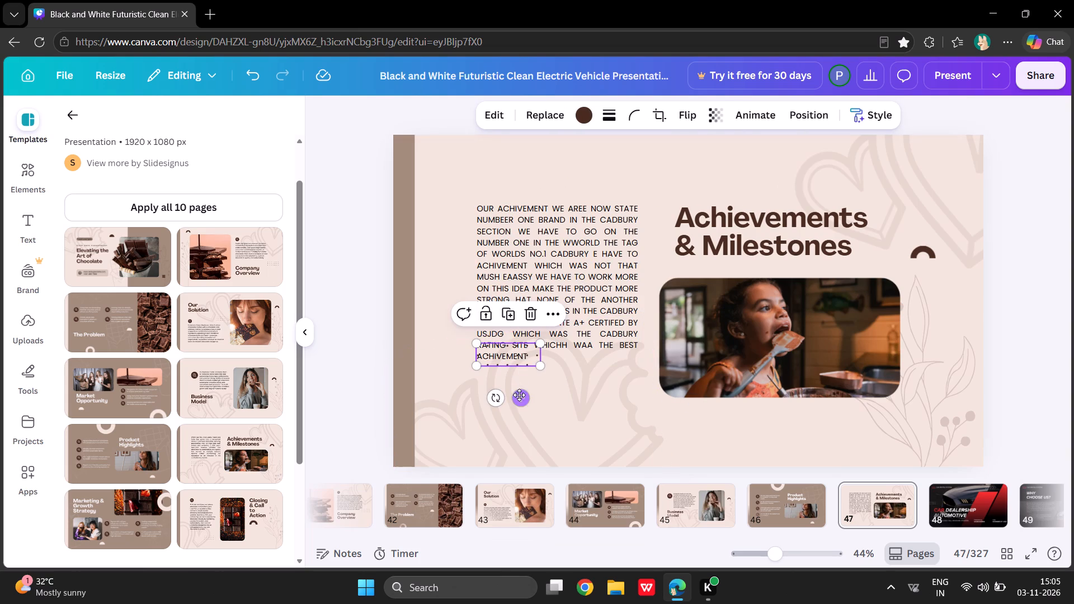
left_click_drag(519, 395, 522, 416)
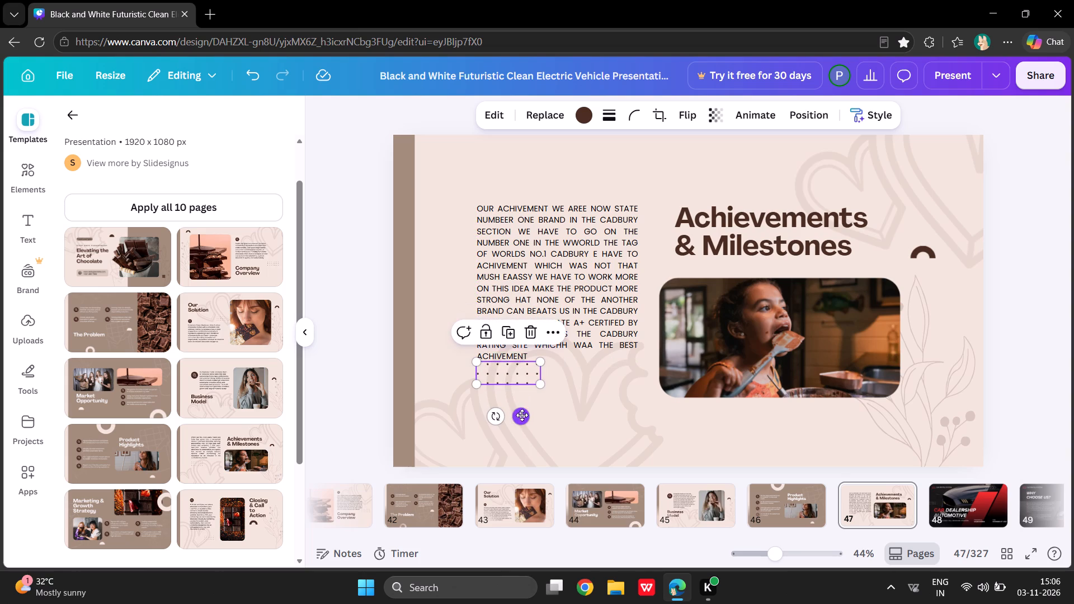
Add the Marketing & Growth Strategy layout from the chocolate pitch deck template as a new page after slide 47.
scroll(183, 512, "down", 1)
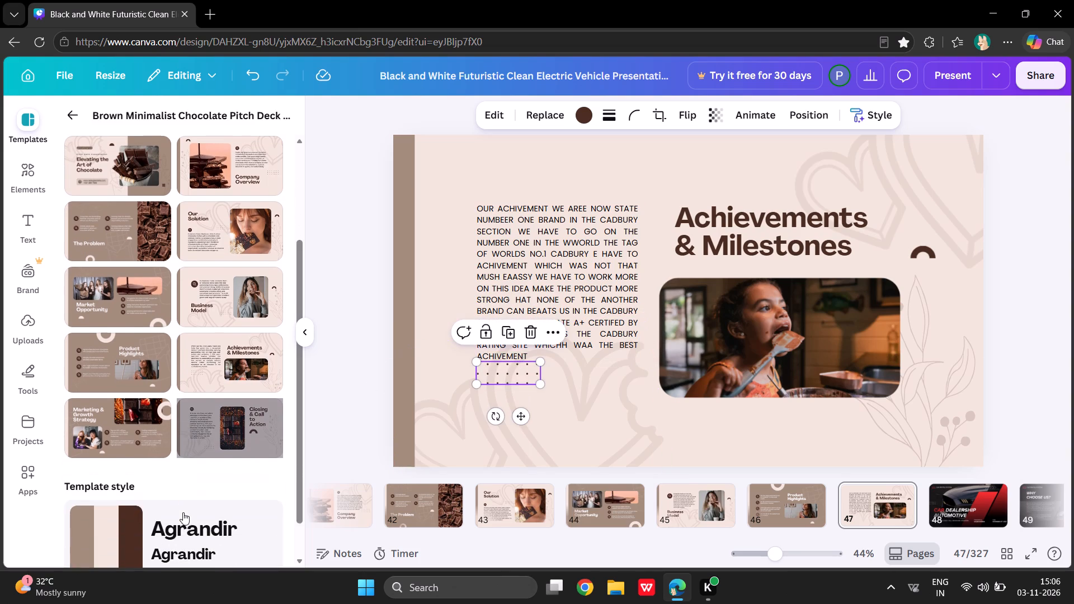
left_click_drag(183, 512, 134, 409)
left_click(134, 409)
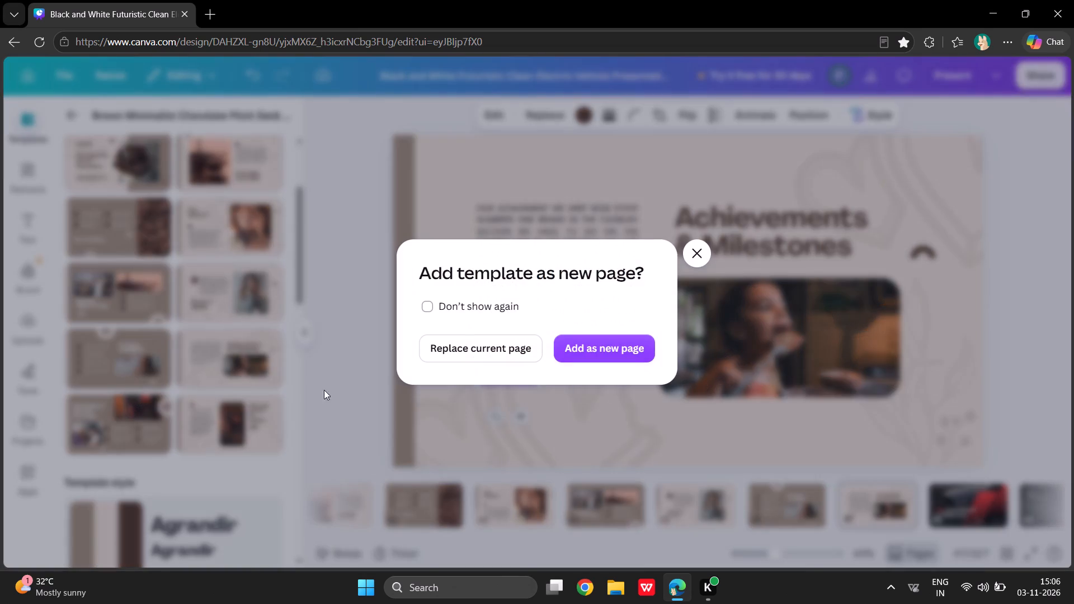
left_click(596, 348)
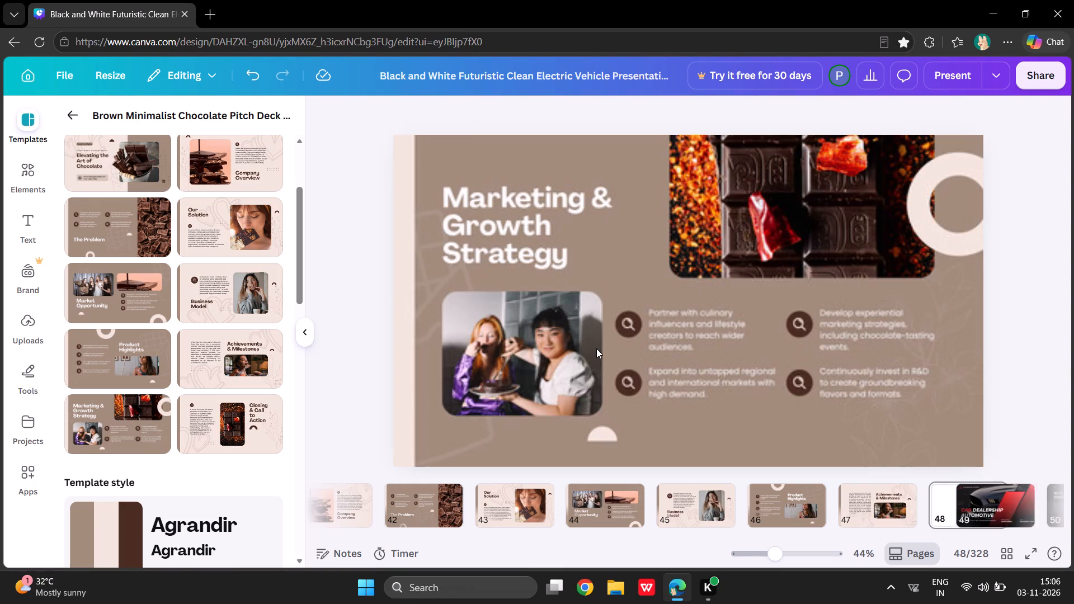
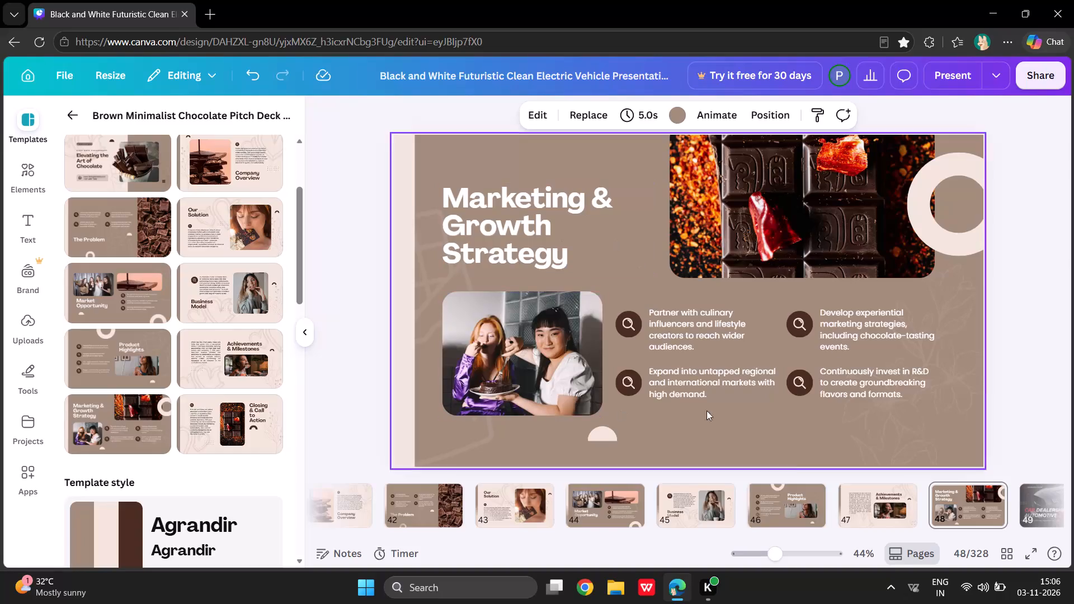
Replace the culinary-influencers point with "WE HAAVE PARTNER WITH THE 5 STR WHICH WAS THE ONE OF SSUCCESSFULLY COMPANY IN THSE THIS FIELD".
double_click(663, 325)
key("BackSpace")
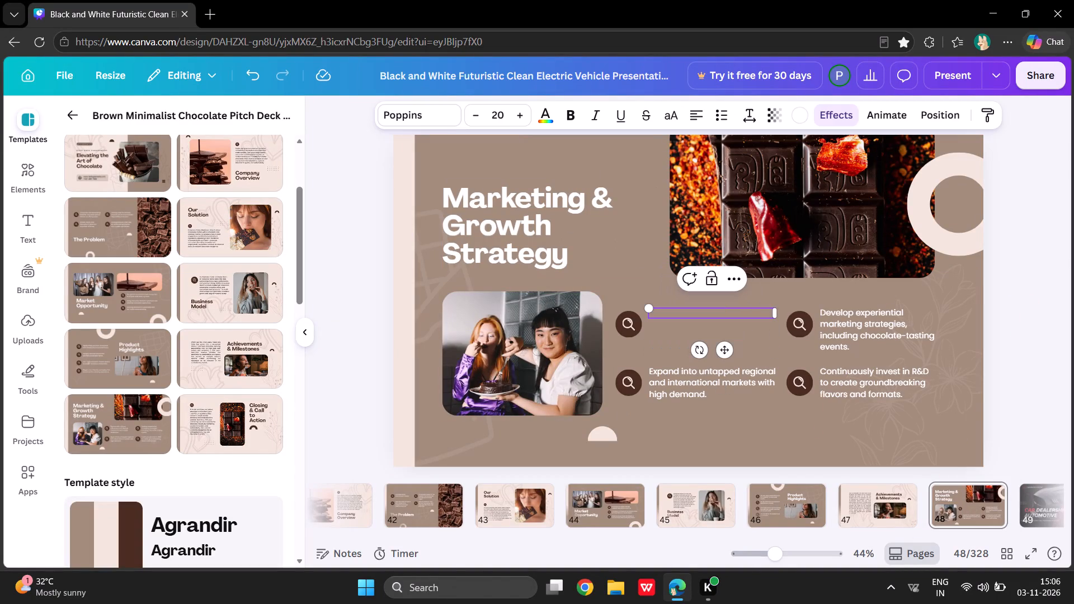
type("WE HAAVE PARTNER WITH THE")
key("space")
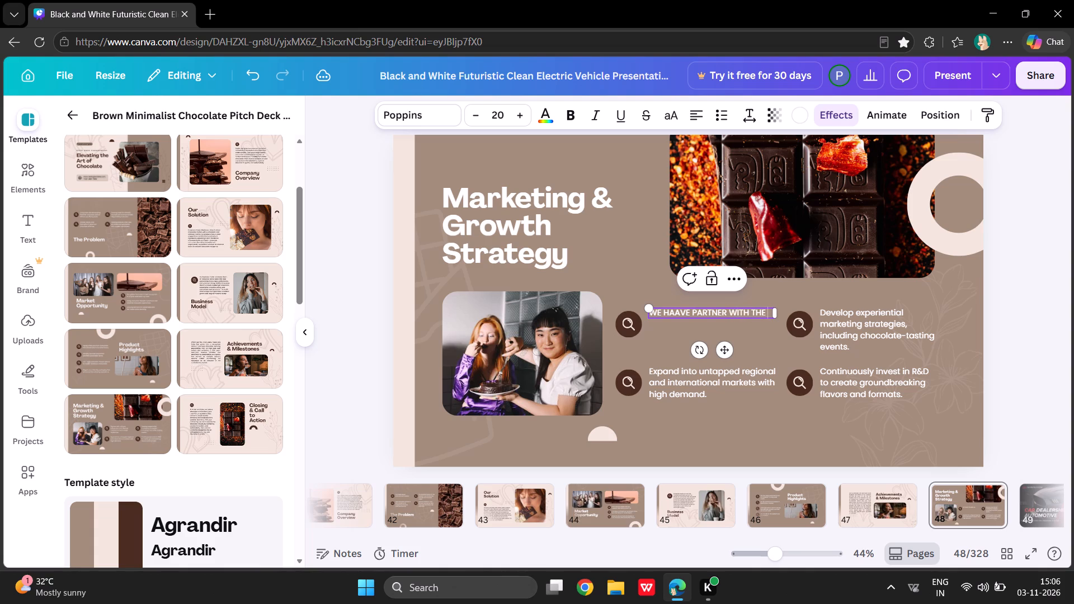
type("5 STR WHICH WAS THE ONE OF SSUCCESSF")
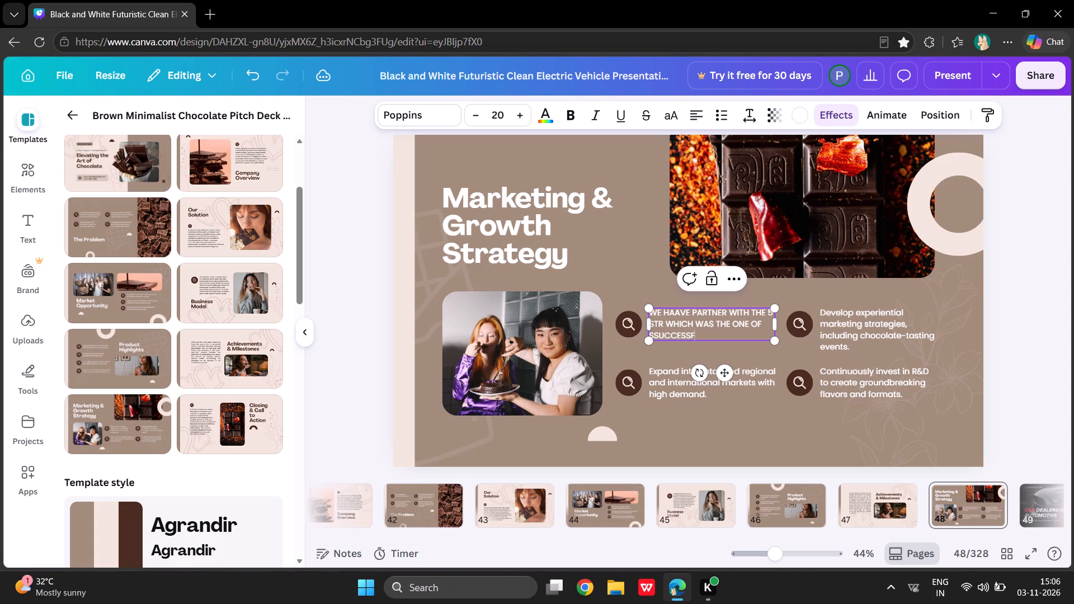
type("UK")
key("BackSpace")
type("LLY COMPANY IN THSS")
key("BackSpace")
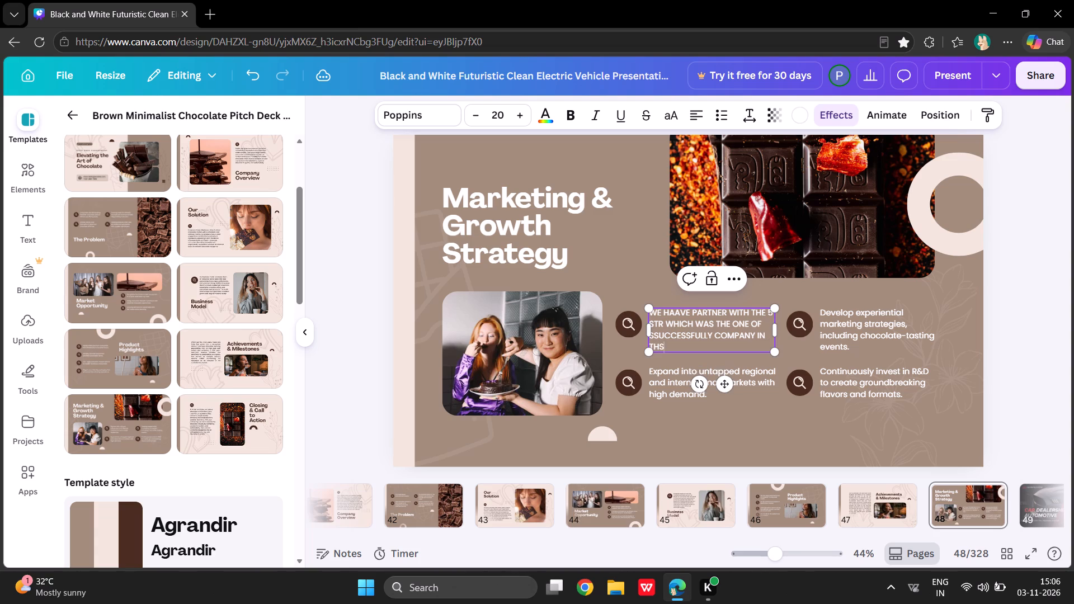
type("E THIS")
key("space")
type("FIELD")
Replace the experiential-marketing point with "WE HAVE TO INCREASE THE MARKETING AND DEVELOPER TEAMS TO SPEAAD OUR PRODUCT OVER ALL THE COUNTRY" and widen its box.
double_click(864, 352)
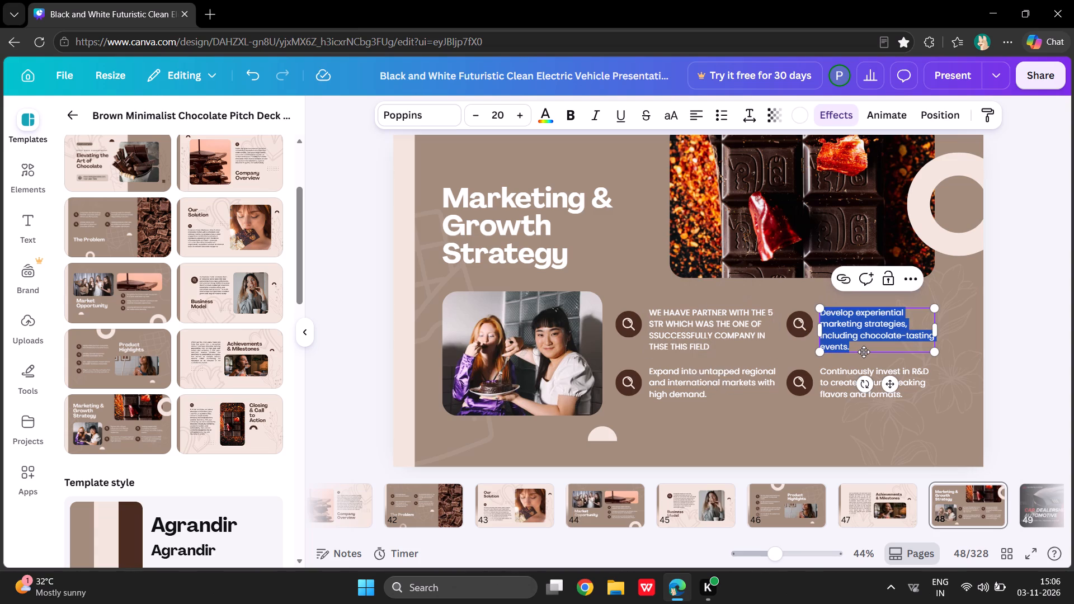
key("BackSpace")
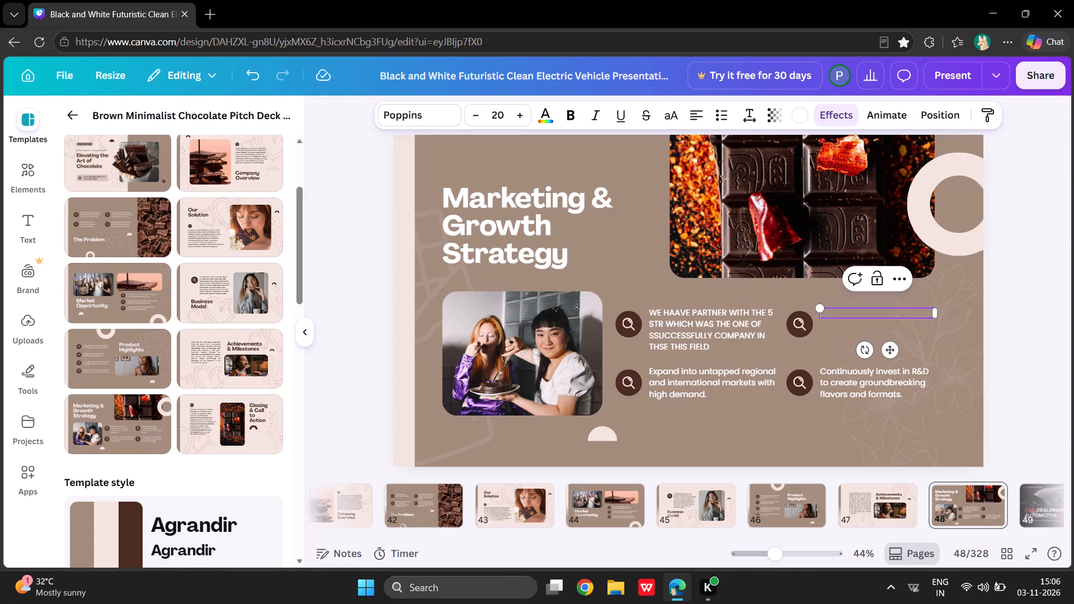
type("WE")
key("space")
type("HAVE TO INCREASE THE MARKETING AND DEVELOPER")
key("space")
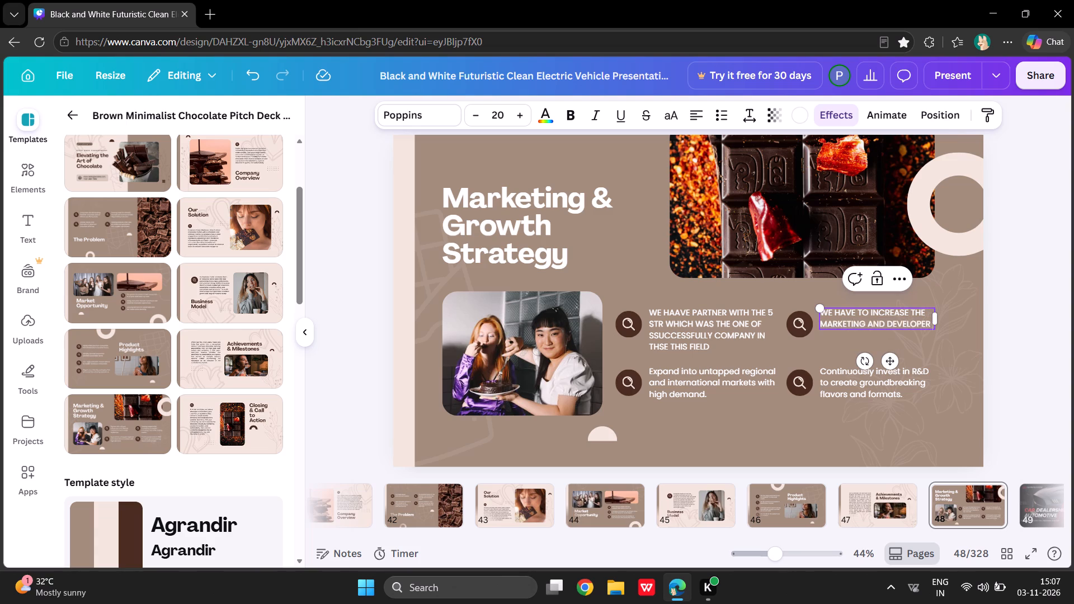
type("TEAMS")
key("space")
type("TO SPEAAD OUR PRODUCT OVER ALL")
key("space")
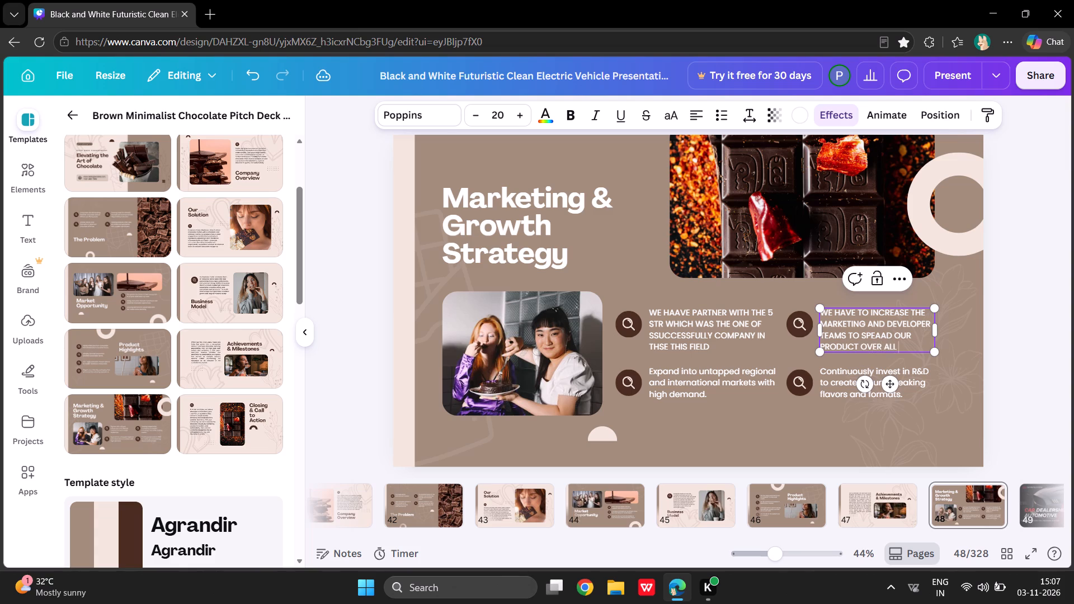
type("THE COUNTRY")
key("space")
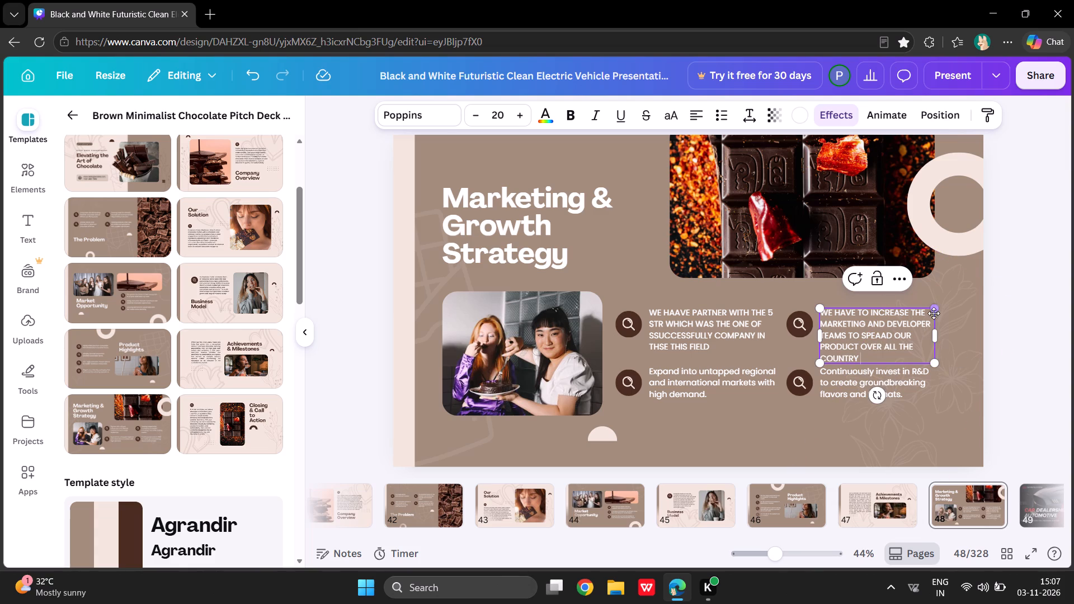
left_click_drag(938, 321, 957, 327)
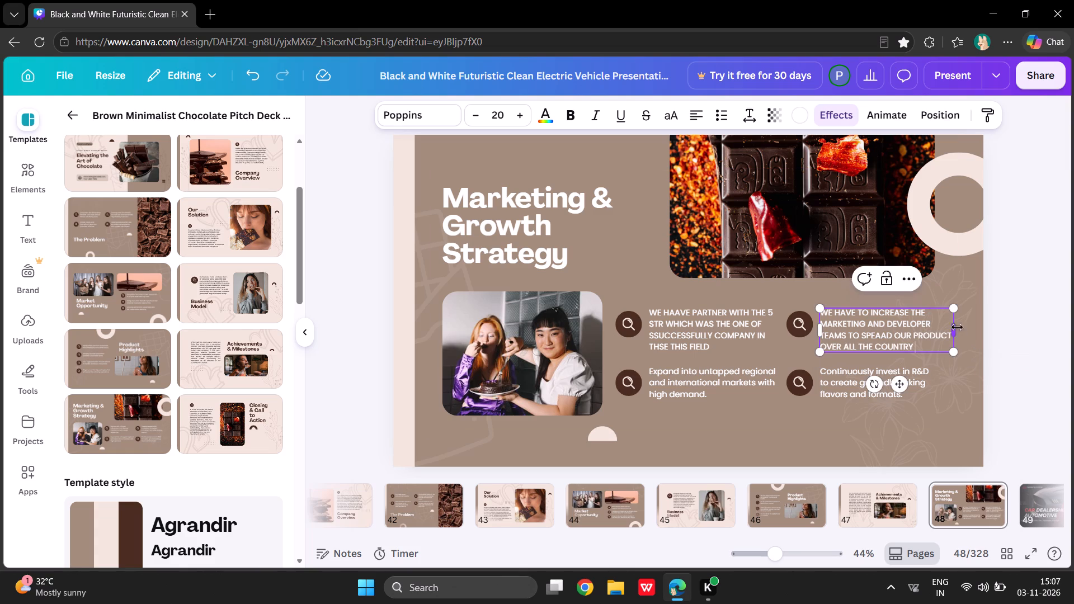
Replace the point about expanding into untapped markets with "EXPAAND IN TTHE OVER ALL INTERNATION AND NAATIONLY".
double_click(721, 394)
key("BackSpace")
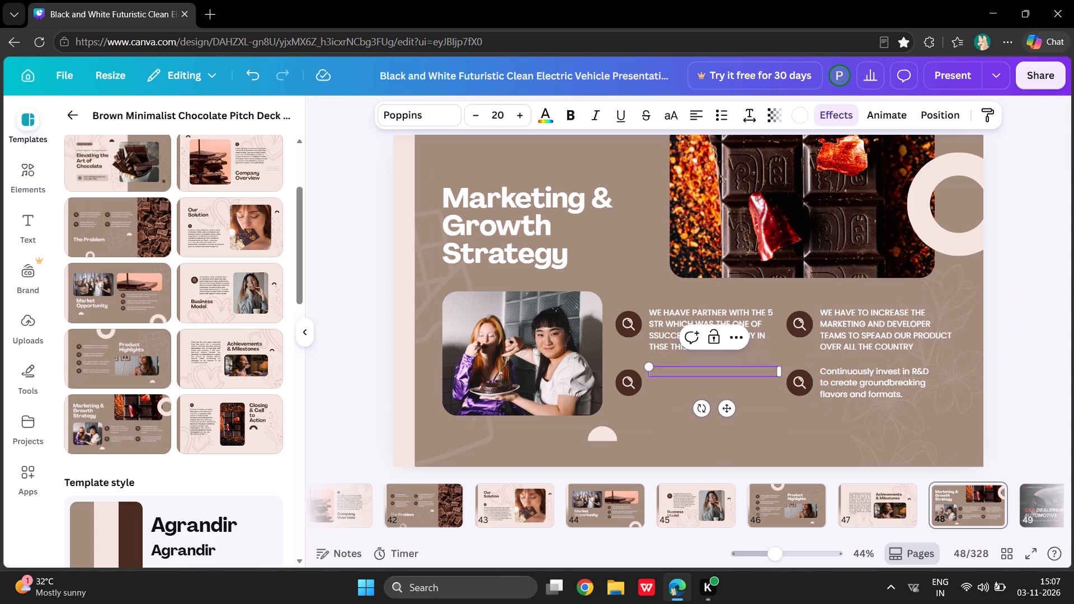
type("EXPAAND INT")
key("BackSpace")
key("space")
type("TTHE OVER ALL")
key("space")
type("INTERNATION AND NAATIONLY")
key("space")
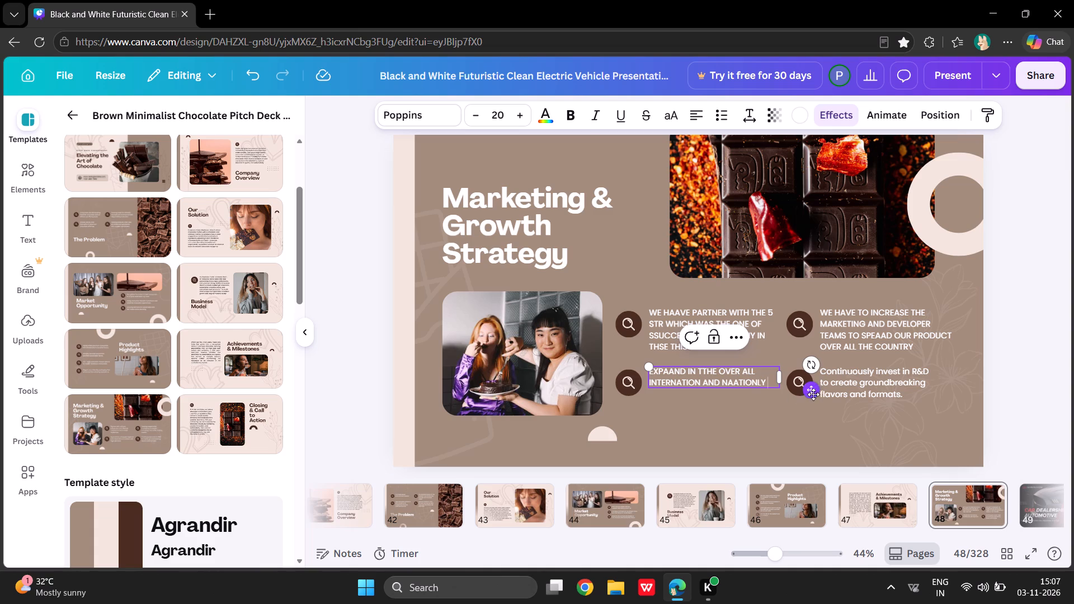
Replace the R&D investment point with "WE HAVE INVEST MORE 50% PROFI INTO THE THE R&D TO MAKE PRODUCT MORE SSTRONG".
double_click(856, 370)
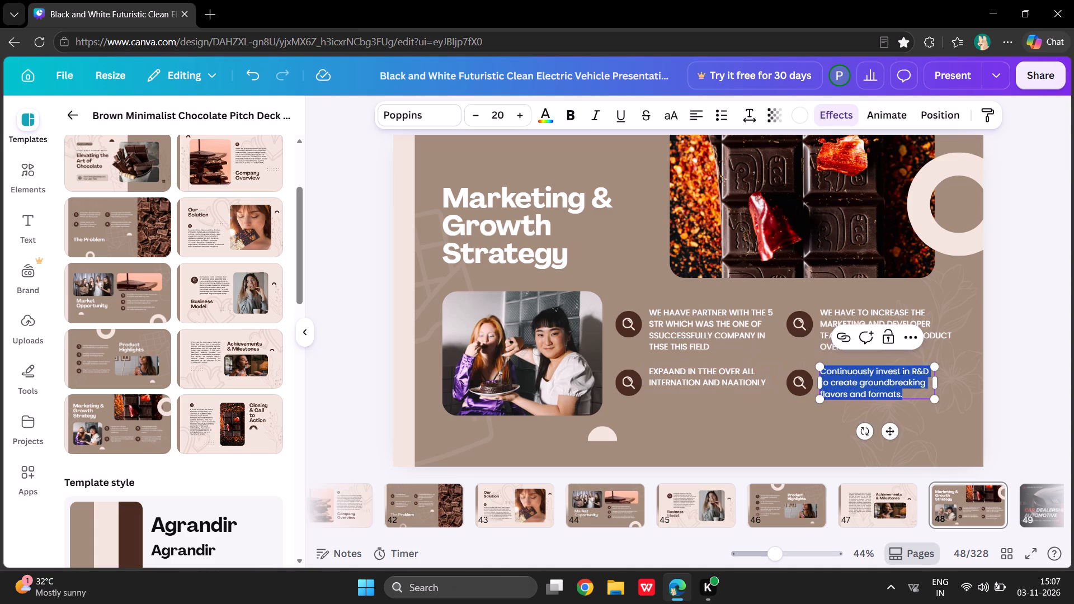
type("WE HAVE")
key("space")
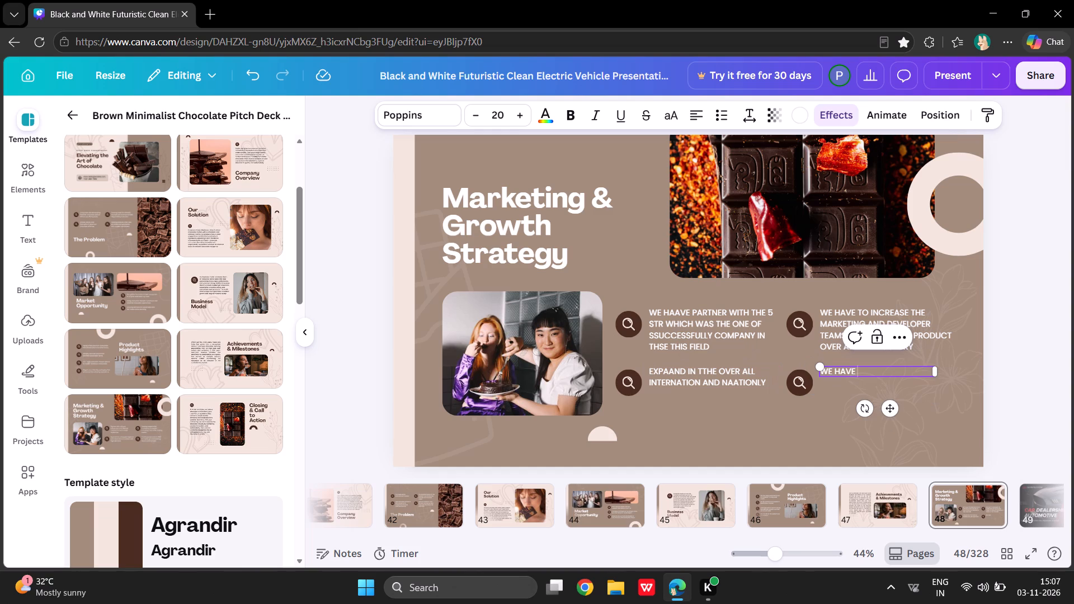
type("INVEST F")
key("BackSpace")
type("MORE 50")
key("shift+percent")
key("space")
type("PROFI INTO THE THE R")
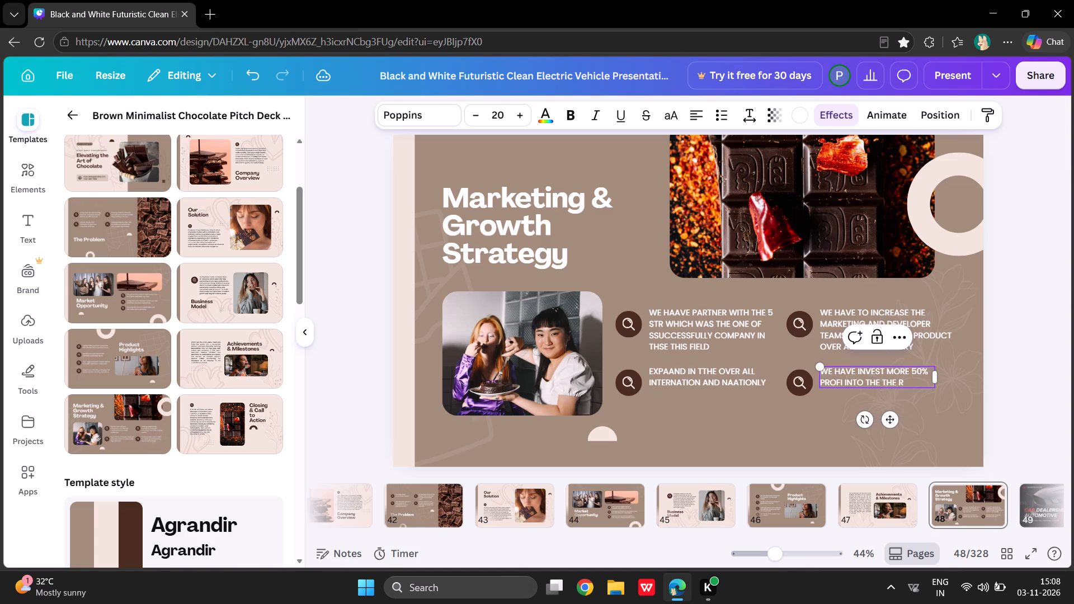
key("shift+ampersand")
type("D TO MAKE")
key("space")
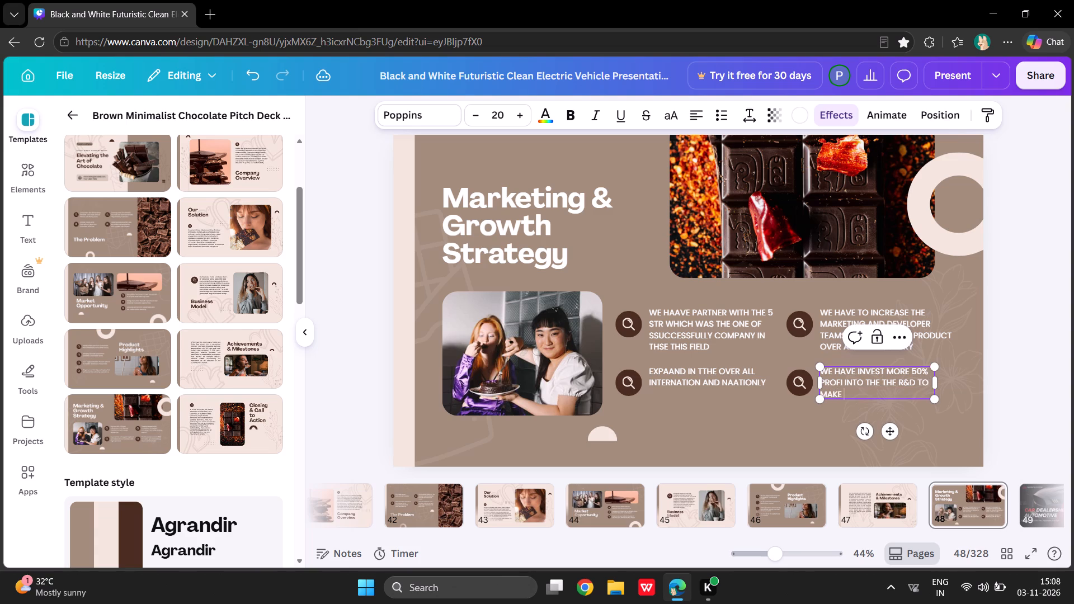
type("PRO")
type("DUCT MORE SSTRI")
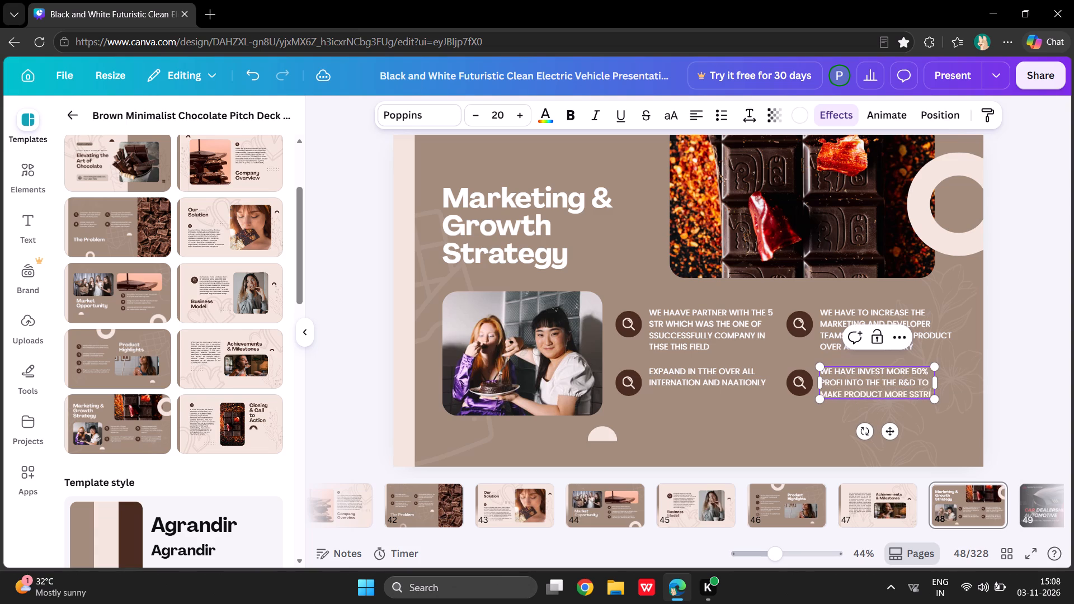
key("BackSpace")
type("ONG")
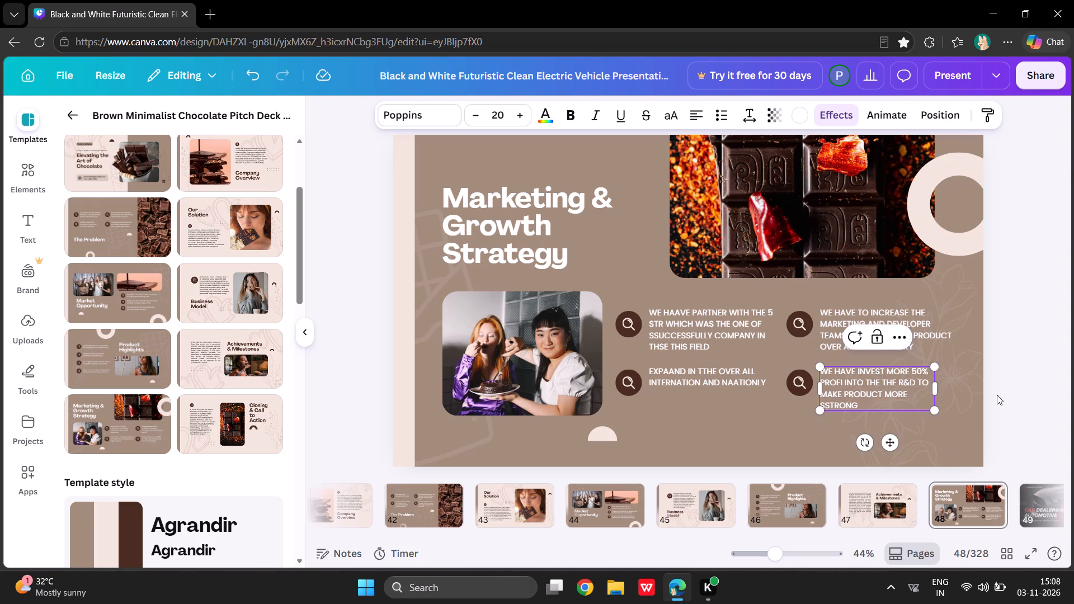
Widen the R&D point's text box so its text wraps onto three lines, matching the width of the point above.
left_click_drag(940, 386, 948, 384)
left_click(948, 384)
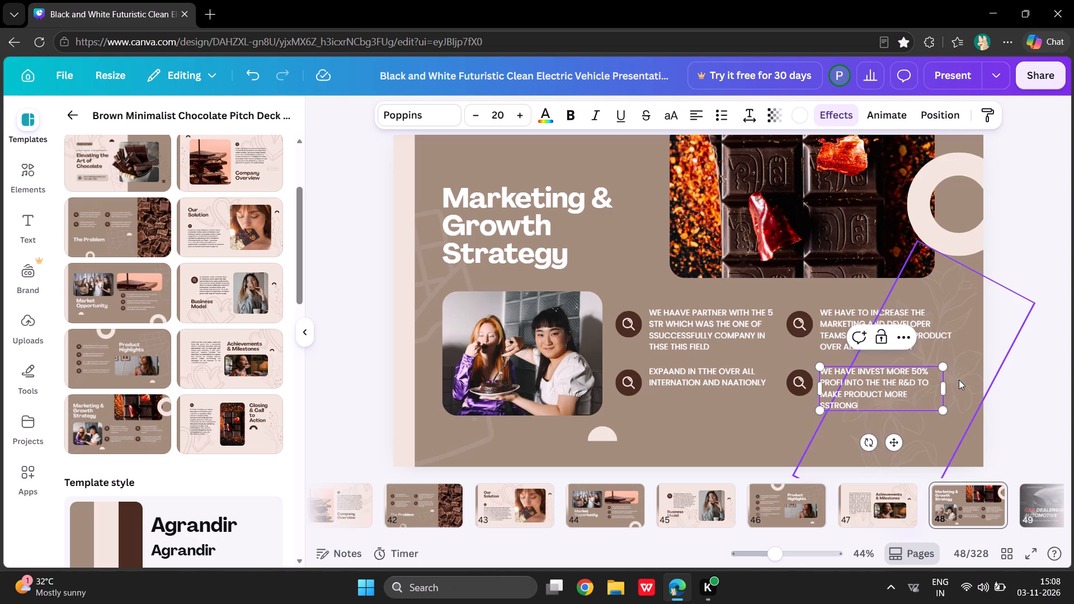
left_click_drag(948, 386, 958, 385)
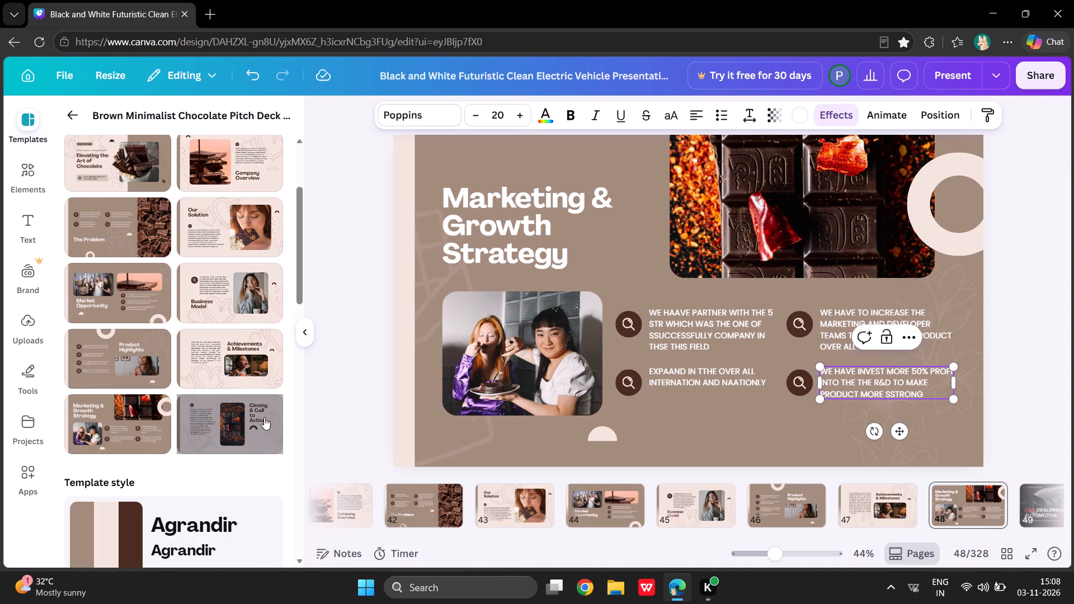
Add the Closing & Call to Action layout from the chocolate pitch deck template as a new page after slide 48.
left_click(254, 418)
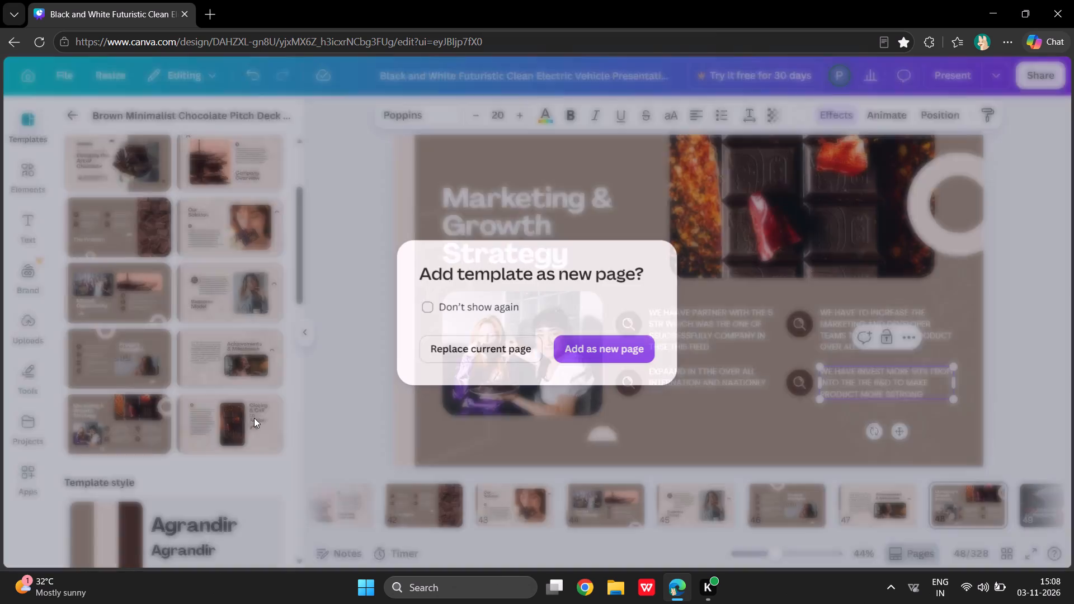
left_click(651, 343)
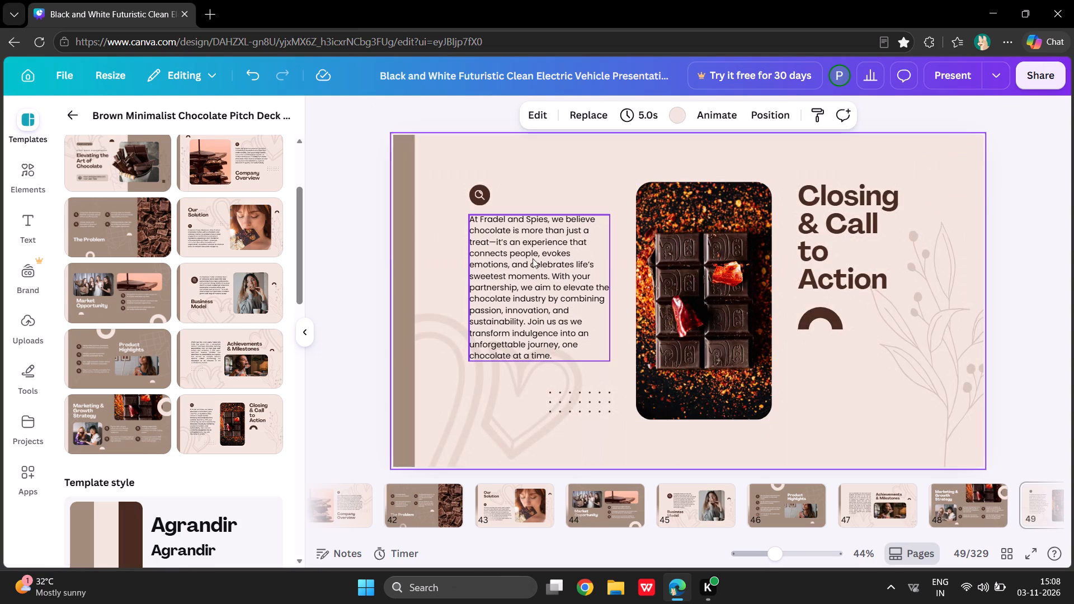
Search the templates for "CRICKET TORNAMENT WEBSITE" and apply the cover of the Blue Green and White Modern Cricket Presentation to page 49.
left_click(65, 116)
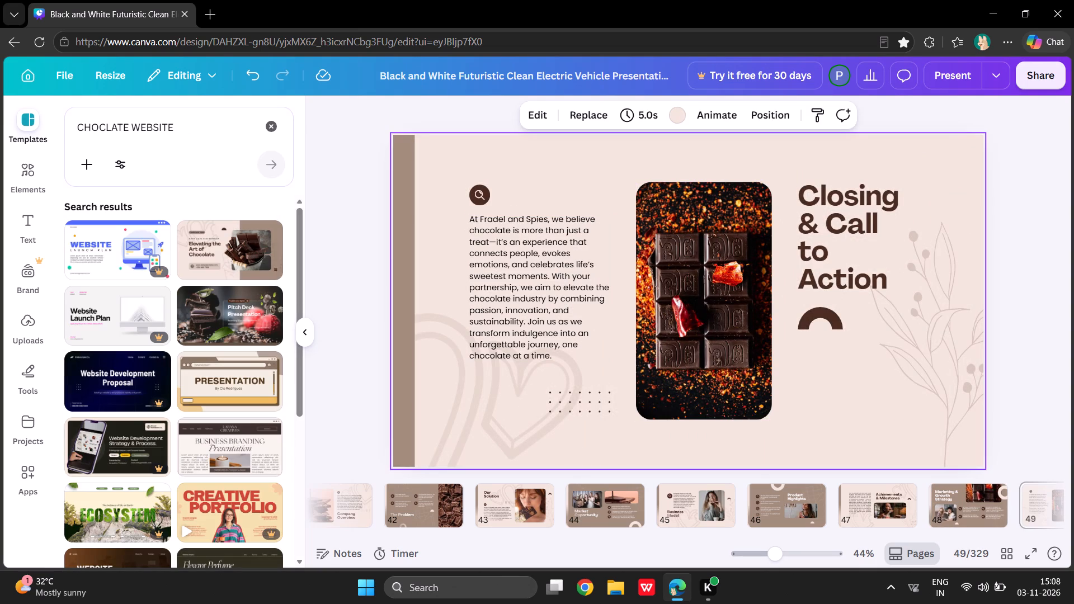
left_click(275, 127)
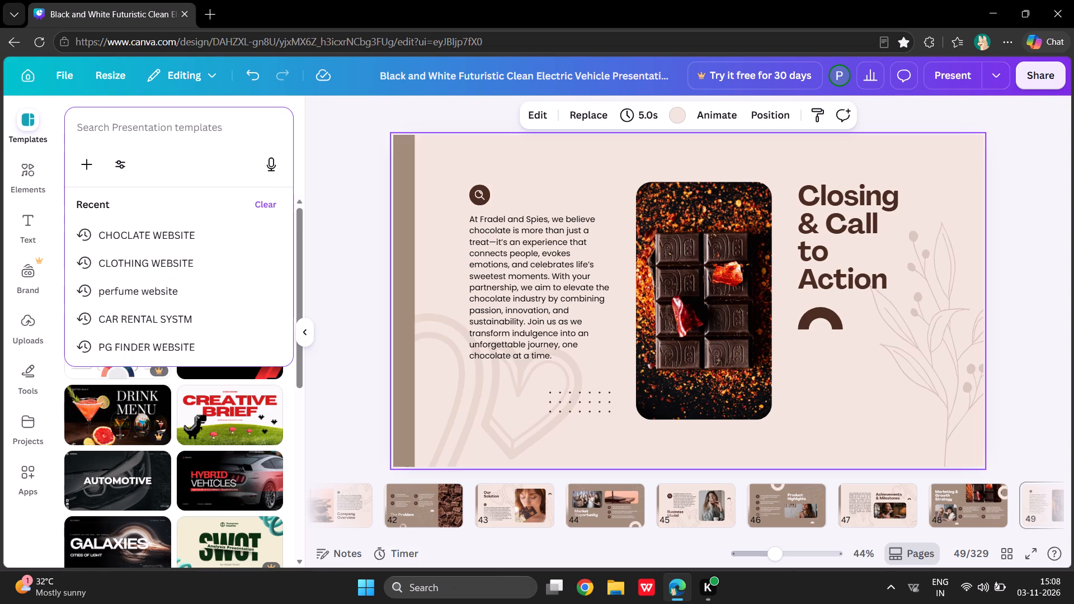
type("CRICKET WEBSITE")
key("space")
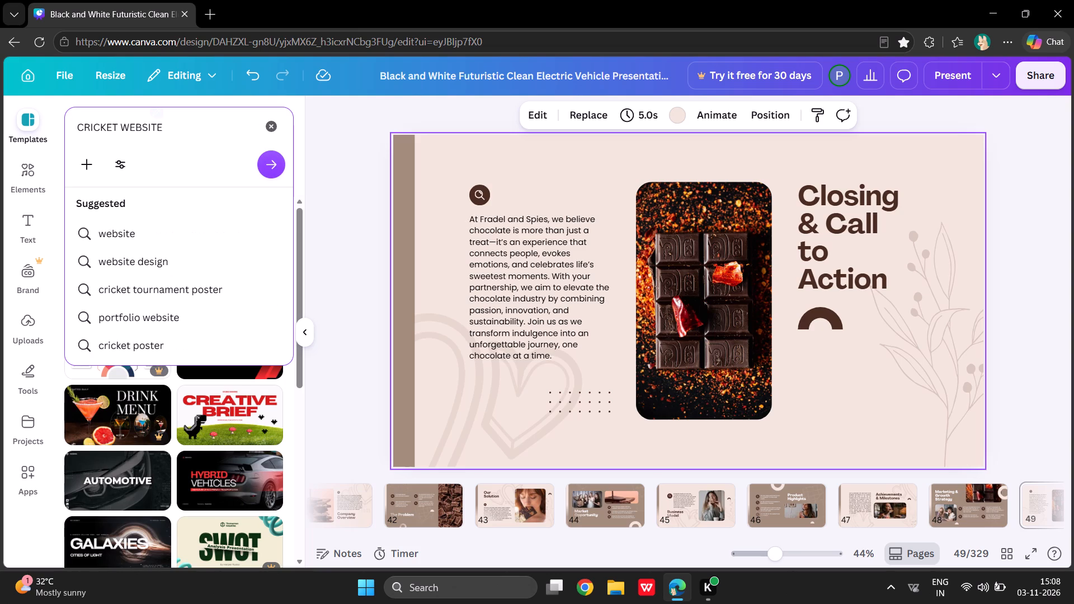
left_click(119, 135)
type("TORNAMENT")
key("space")
key("Return")
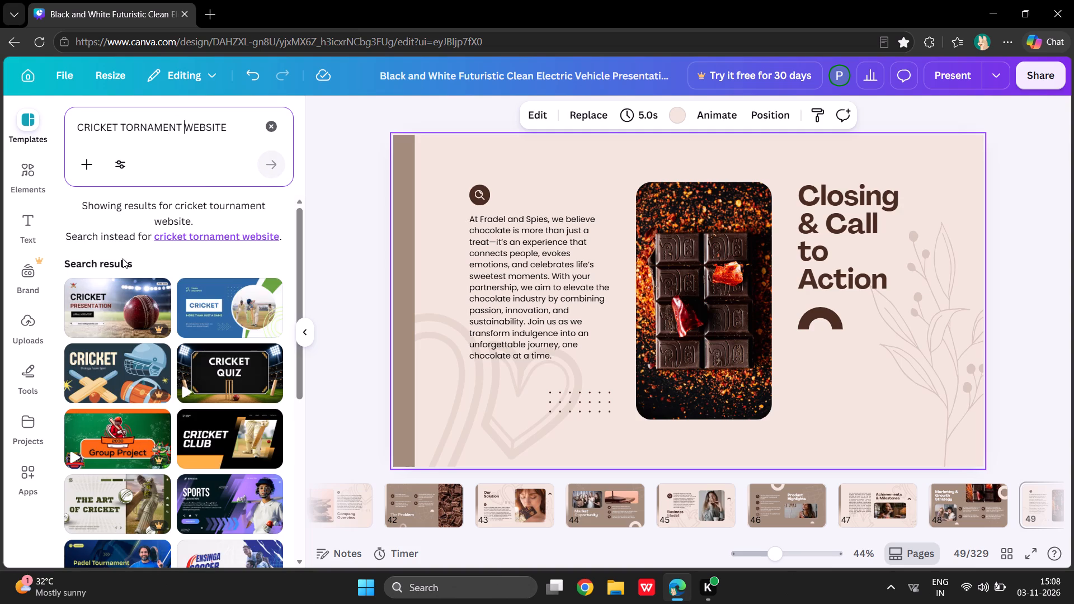
left_click(228, 321)
left_click(126, 318)
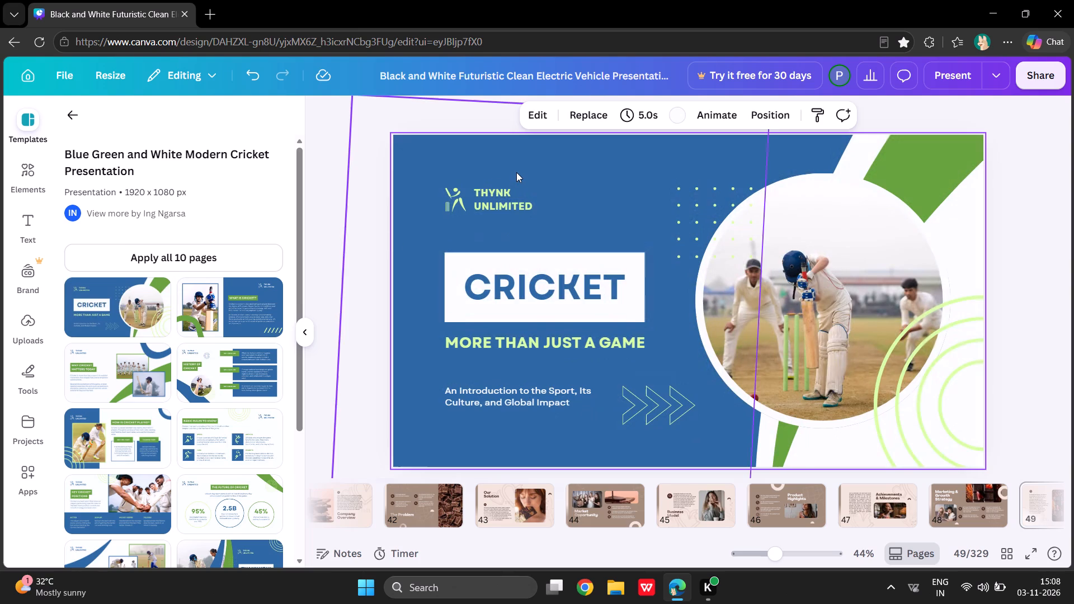
Replace the logo text on the cricket cover with "ARJUN CRICKEET CLUB", one word per line.
double_click(507, 200)
key("BackSpace")
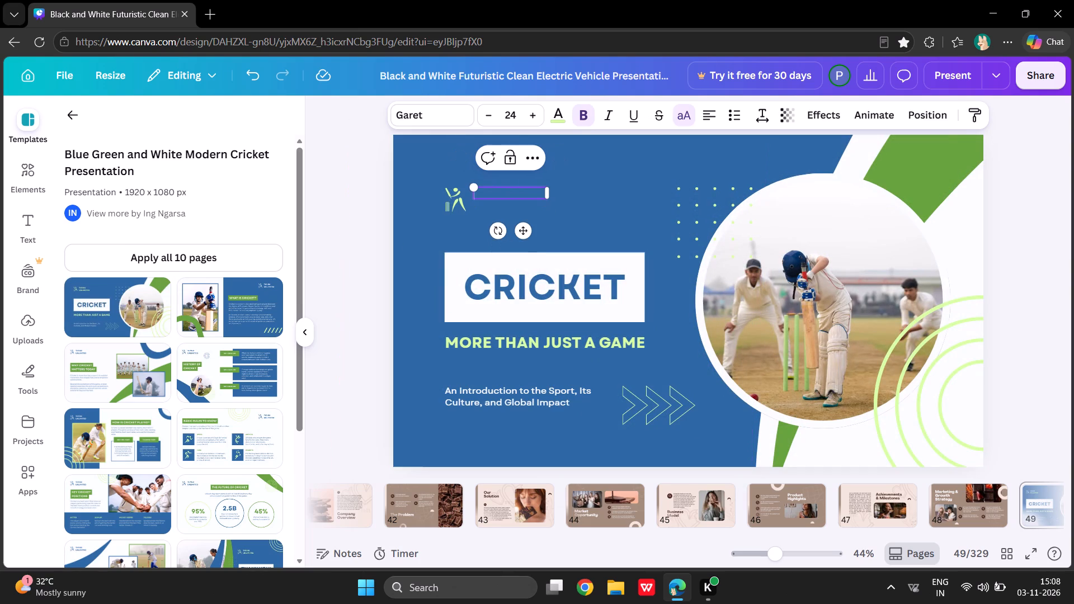
type("AR")
type("JUN")
key("Return")
type("CRICKEET")
key("Return")
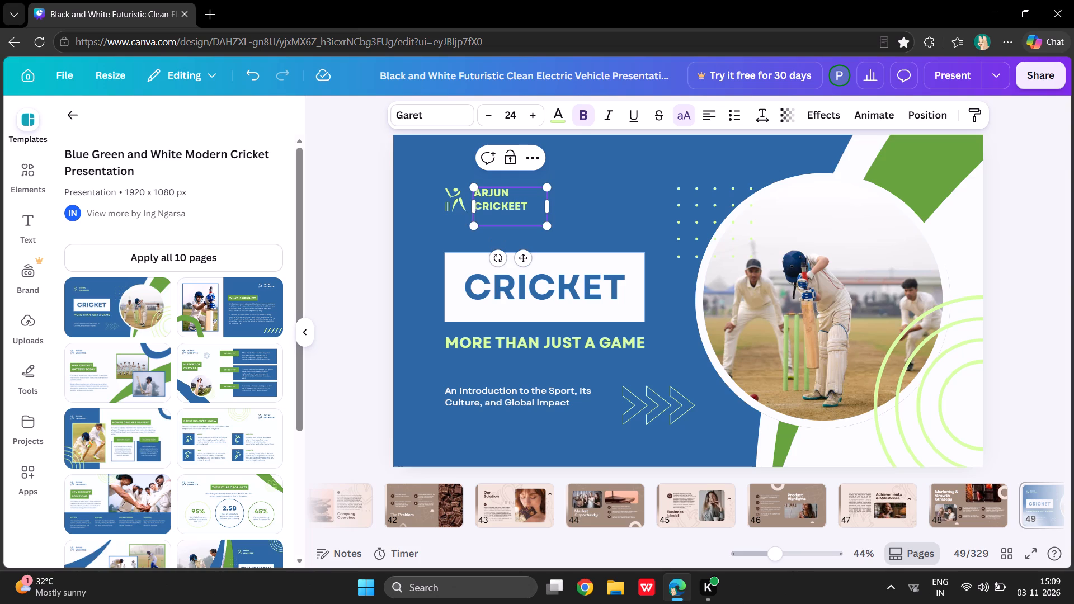
type("CLUB")
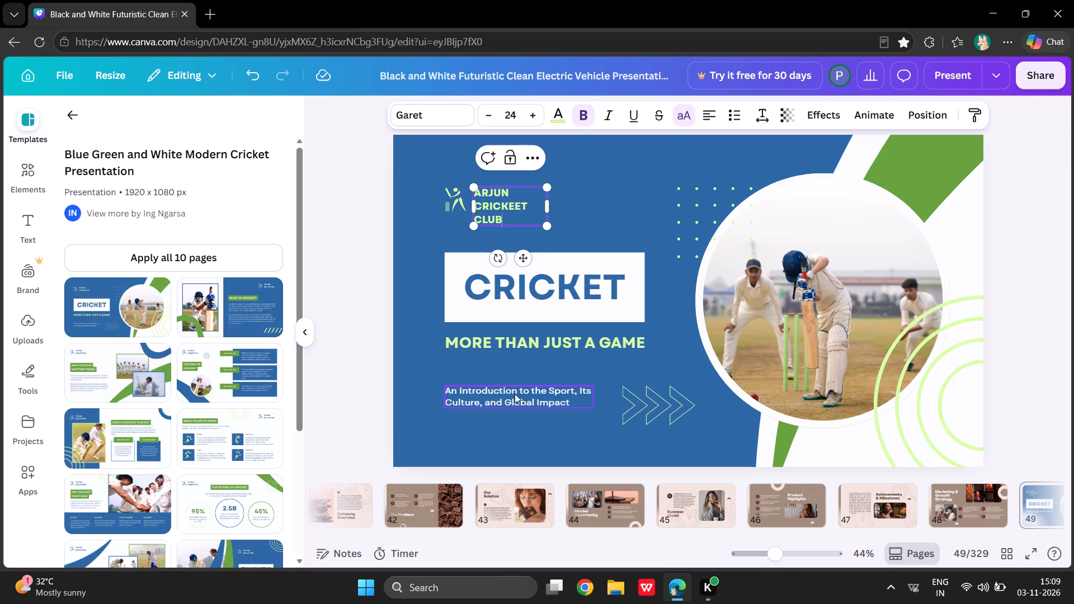
Add the "What is Cricket?" layout from the cricket template as a new page after page 49.
left_click(244, 309)
left_click(576, 347)
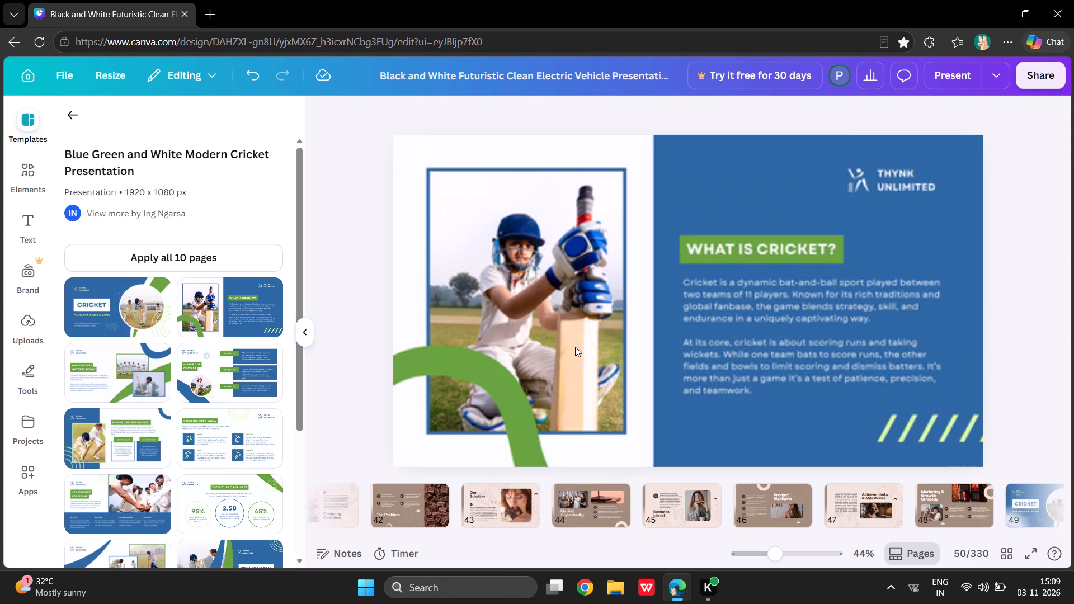
Replace the first paragraph under "What is Cricket?" with "CRICKET WAS THE GAME WHICH IS PLAYEDD BETWEEN THE 2 TEAMS".
triple_click(795, 309)
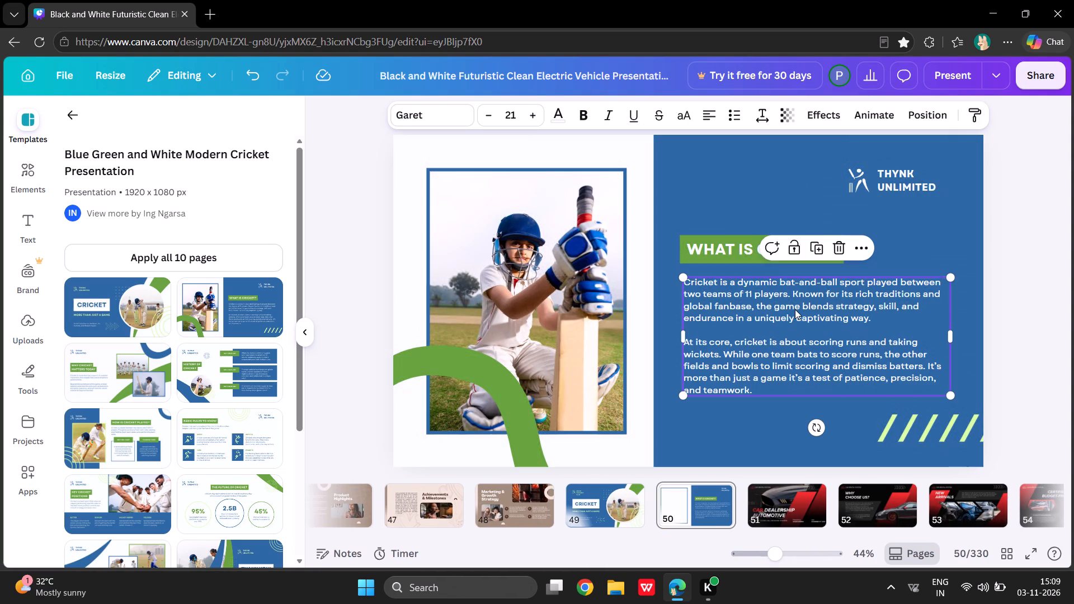
left_click(795, 309)
key("BackSpace")
type("CRICKET")
key("space")
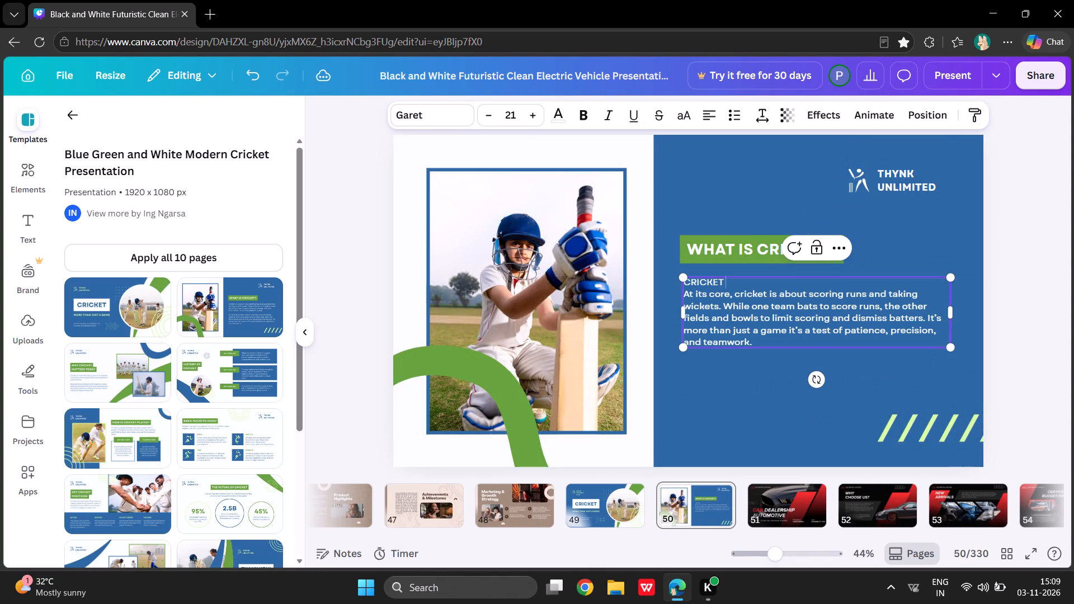
type("WAS THE GAME WHICH")
key("space")
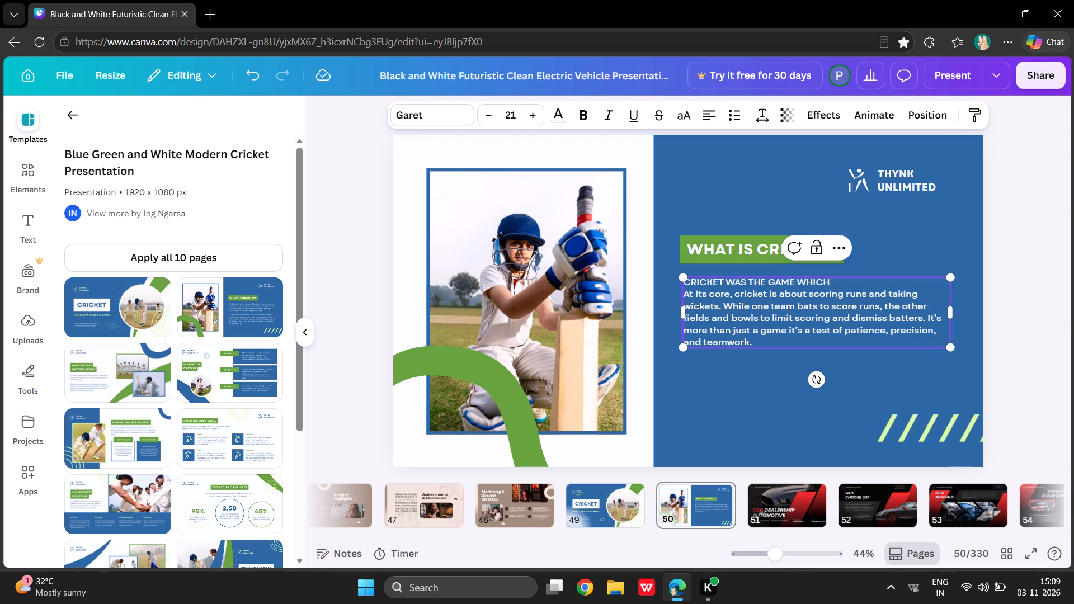
type("IS PLAYEDD W")
key("BackSpace")
type("BETWEEN THE")
key("space")
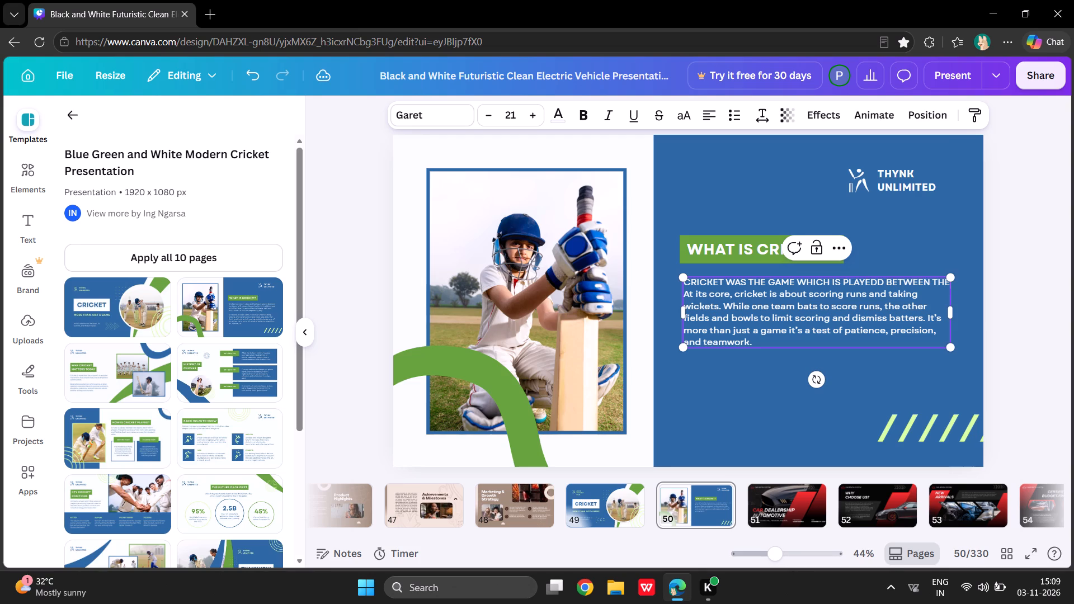
type("2 TEAMSS")
key("space")
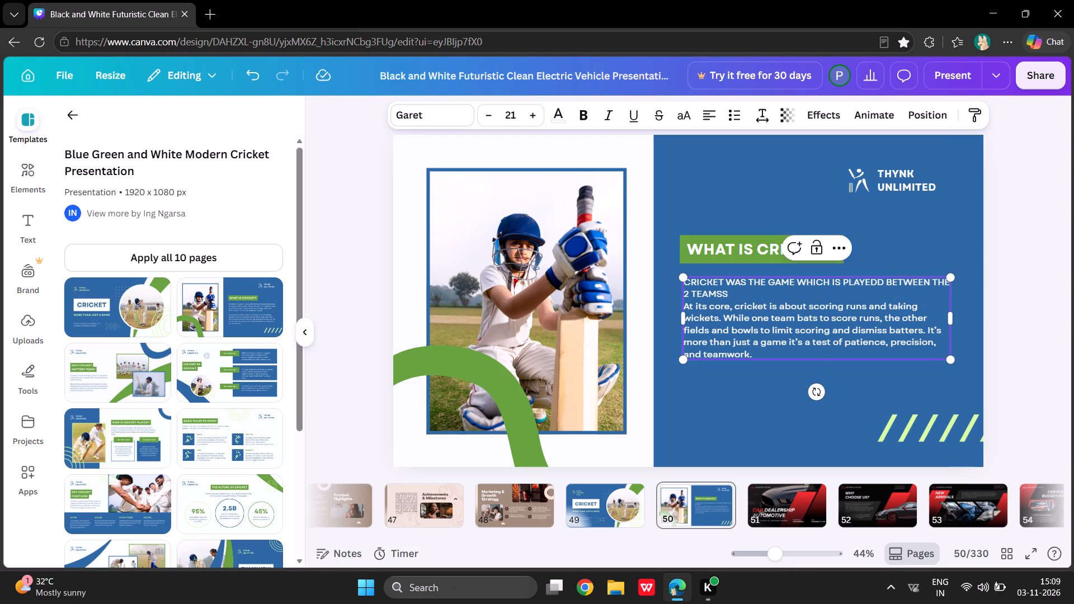
key("BackSpace")
key("space")
key("BackSpace")
key("BackSpace")
Continue the first paragraph with "IN EAH TEAM THEIR WAS THE 11 PLAYER".
key("space")
type("IN")
key("space")
type("EAH TEAM THEIR WS")
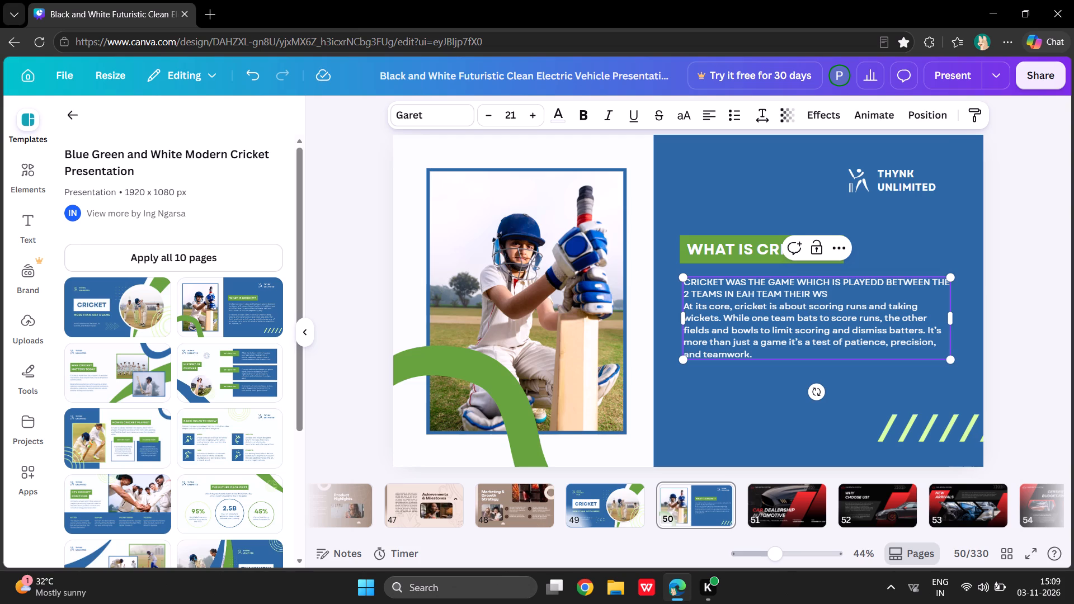
key("BackSpace")
type("AS THE")
key("space")
type("11 PLAYER")
key("space")
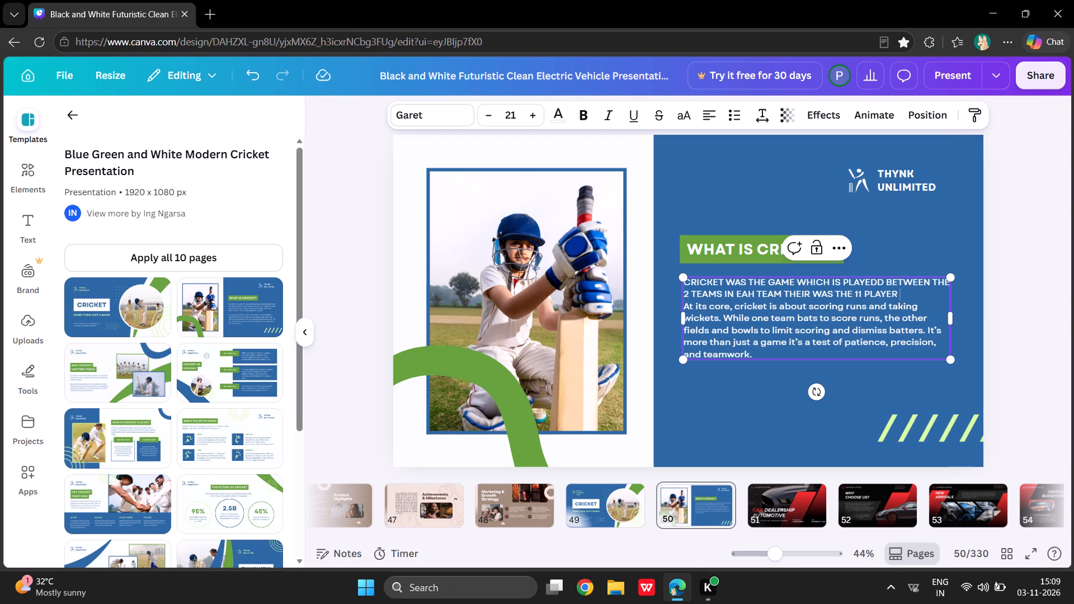
Delete the remaining template paragraph beginning "At its core, cricket is about scoring runs" from the page 50 text box.
left_click(808, 322)
left_click(800, 321)
left_click_drag(772, 357, 686, 306)
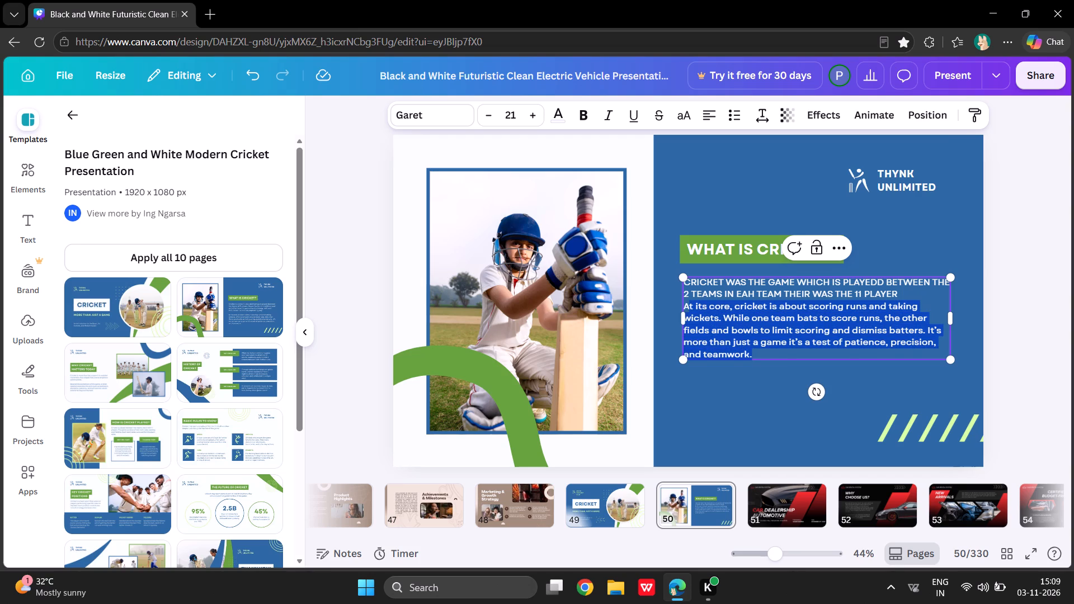
left_click_drag(686, 306, 685, 306)
key("BackSpace")
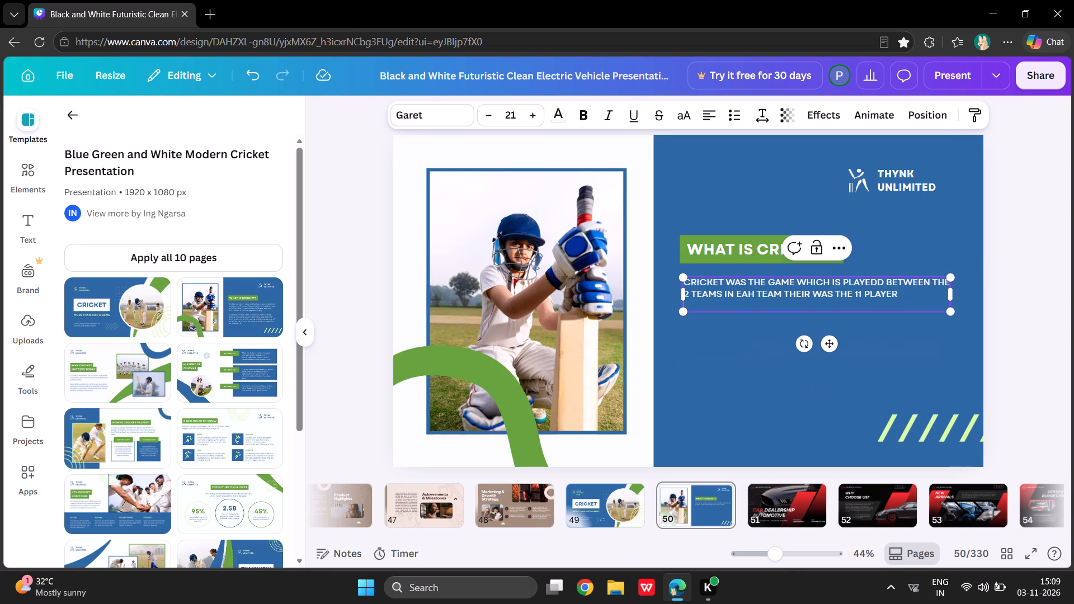
Append "THE CRICKET WWAS INTRODUCCEED IN THE 1798 BY THE BRITISIAN" to the paragraph's end.
left_click(911, 298)
key("space")
type("THE CRICKET WWAS INTRODUCCEED I")
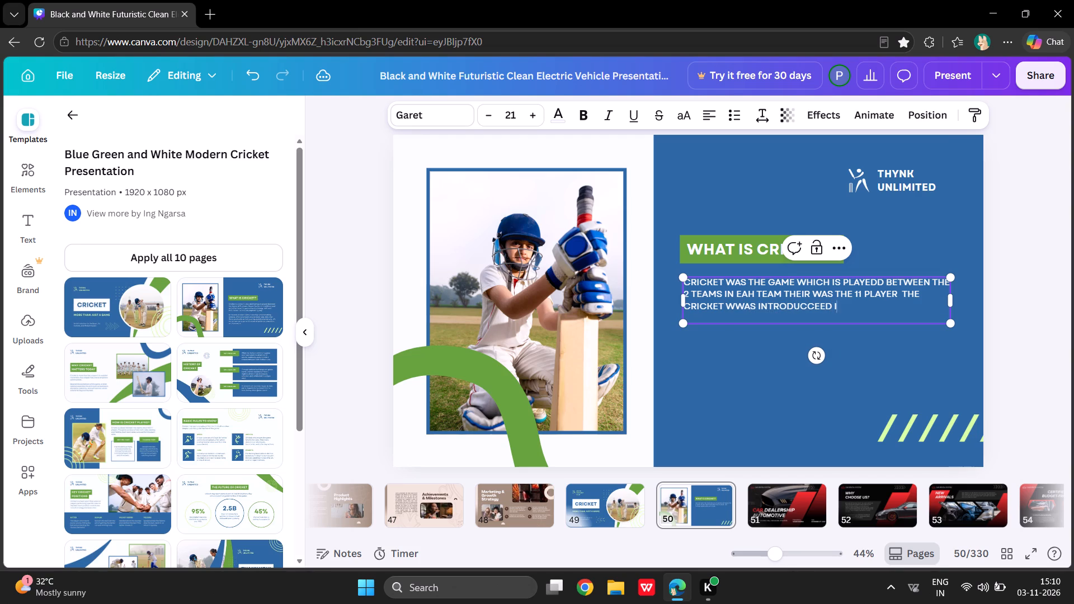
type("NT")
key("BackSpace")
key("space")
key("space")
type("THE")
key("space")
key("1")
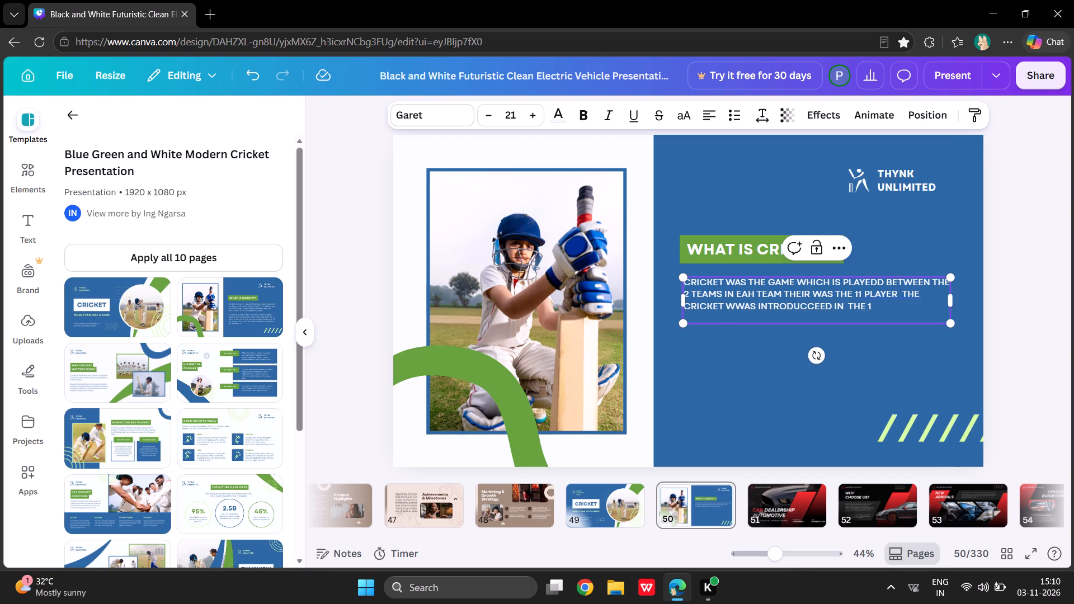
type("789")
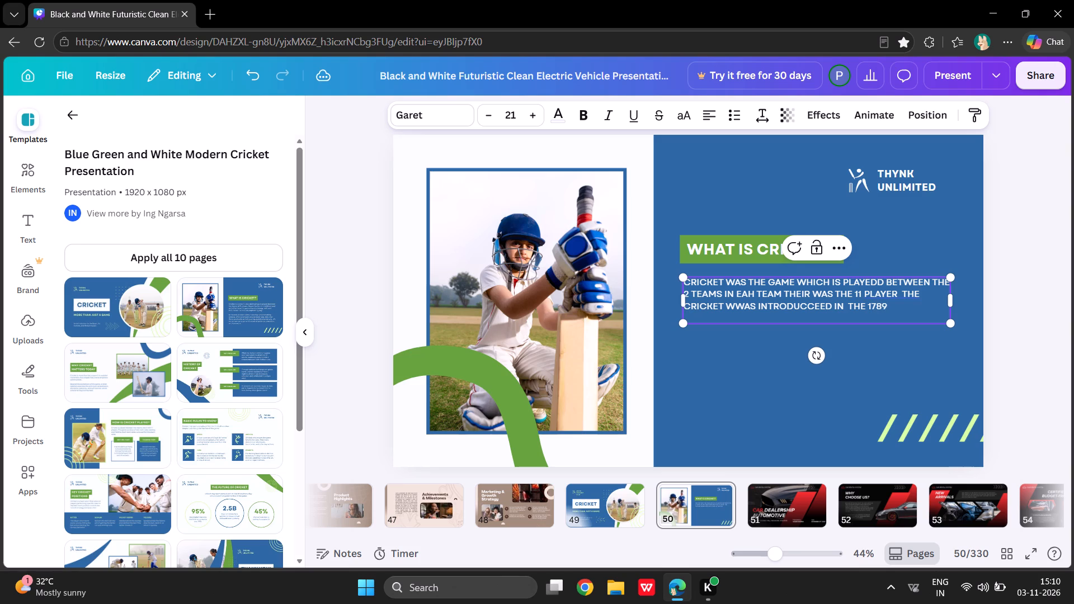
key("BackSpace")
key("BackSpace")
type("98 BY THE BRITISIAN")
key("space")
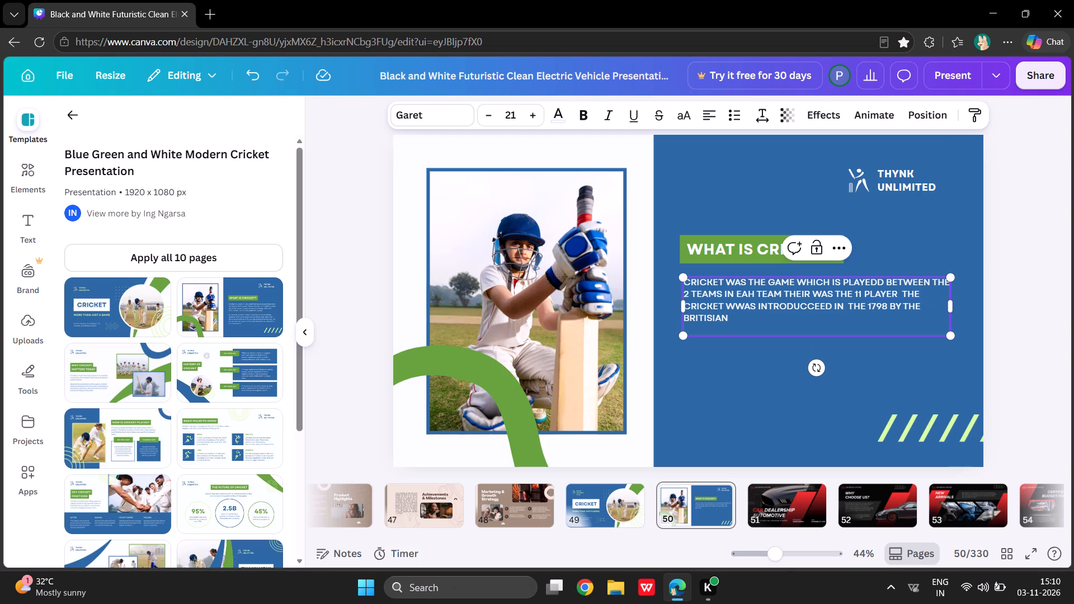
Continue the cricket paragraph with "WHICH WAS FAMOUS IN THAT COUNTRY IN INDIA THEE".
type("WHICH WAS")
key("space")
type("FAMOUS")
key("space")
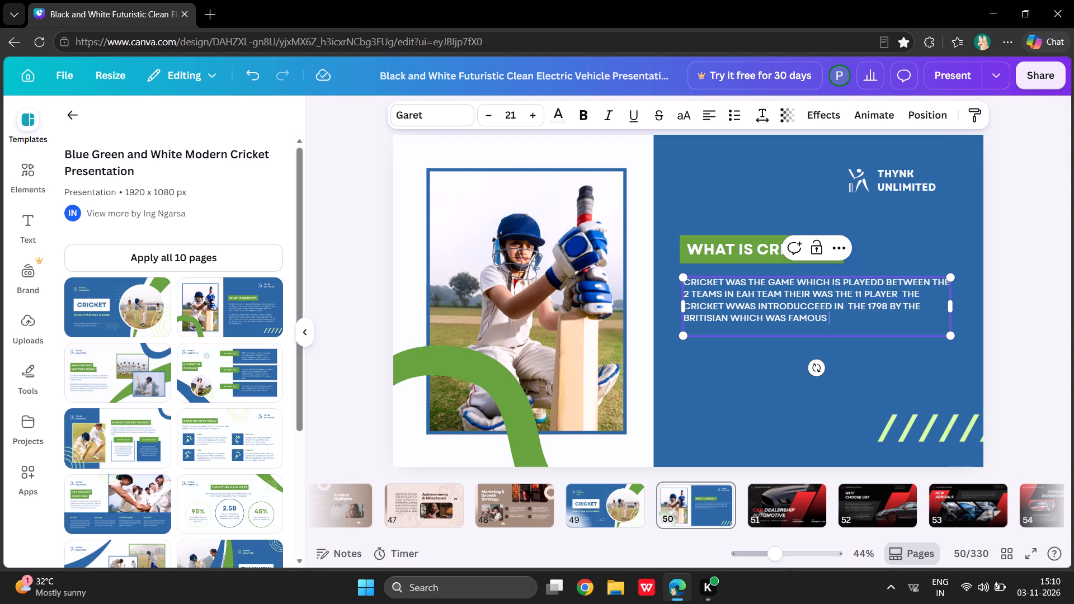
type("IN THAT COUNTR")
key("space")
type("BUT THE")
key("space")
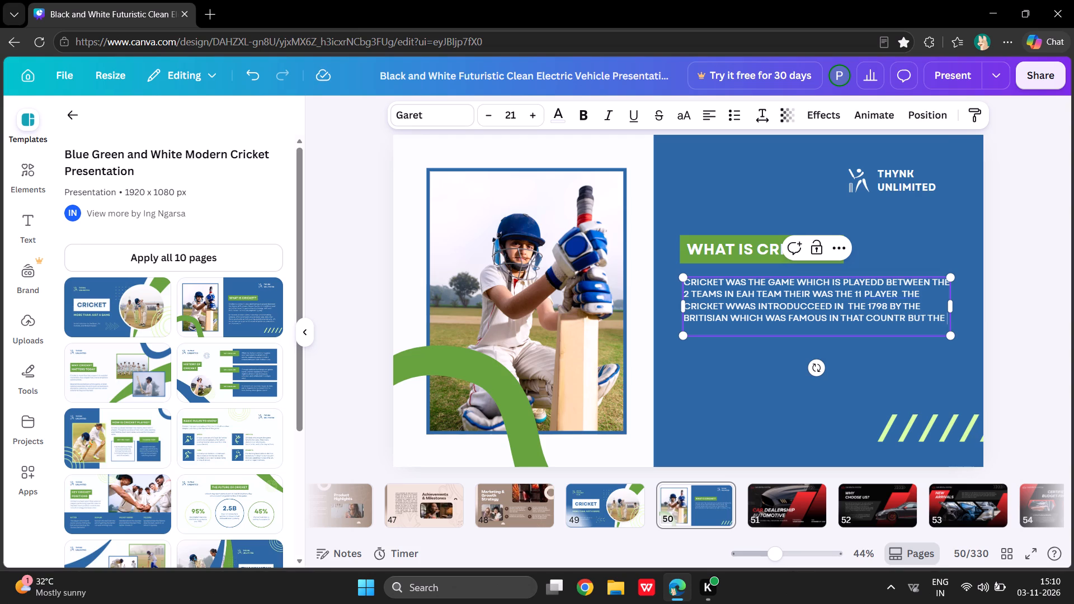
key("BackSpace")
key("BackSpace")
key("BackSpace")
key("BackSpace")
key("BackSpace")
key("BackSpace")
key("BackSpace")
key("BackSpace")
key("BackSpace")
key("BackSpace")
key("BackSpace")
key("BackSpace")
key("BackSpace")
key("BackSpace")
key("BackSpace")
key("BackSpace")
key("BackSpace")
key("BackSpace")
key("h")
key("BackSpace")
type("AT COUNTR")
type("Y IN INDIA THEE")
key("space")
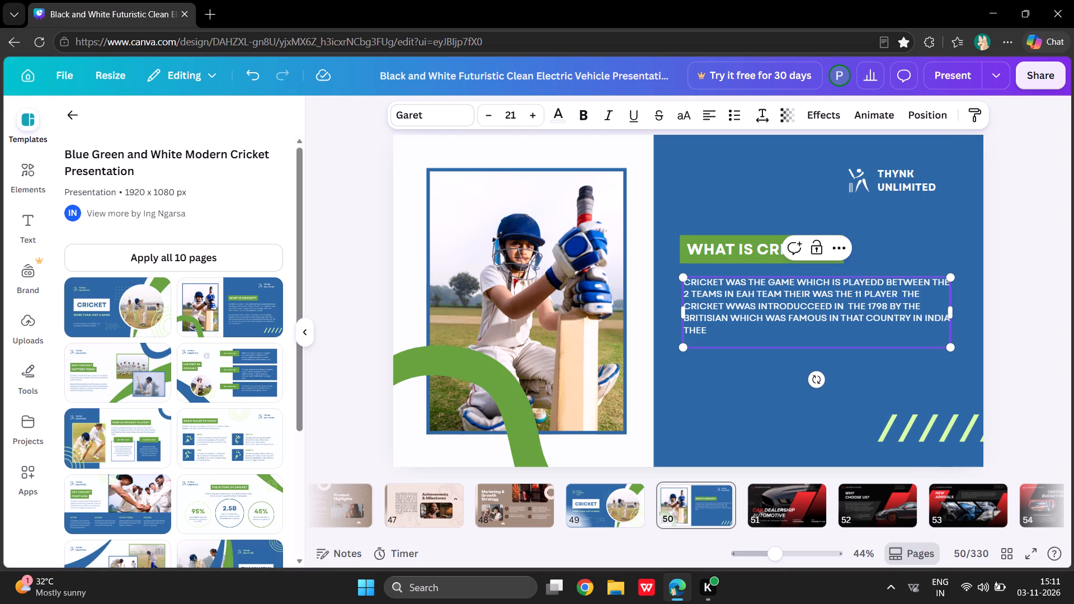
key("space")
Append "CRICKET WAS INTROUCED BY THE 1880 THE ONE OF THHE FAMOUS GAME" to the cricket paragraph.
type("CRICKET WAS INTROUCED BY THE 188")
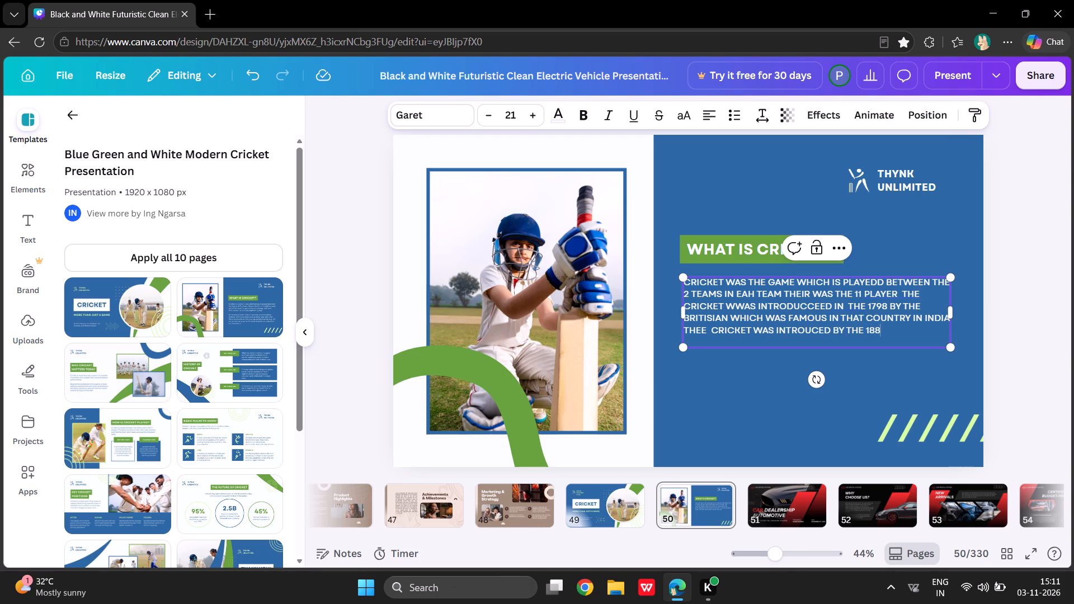
key("0")
key("space")
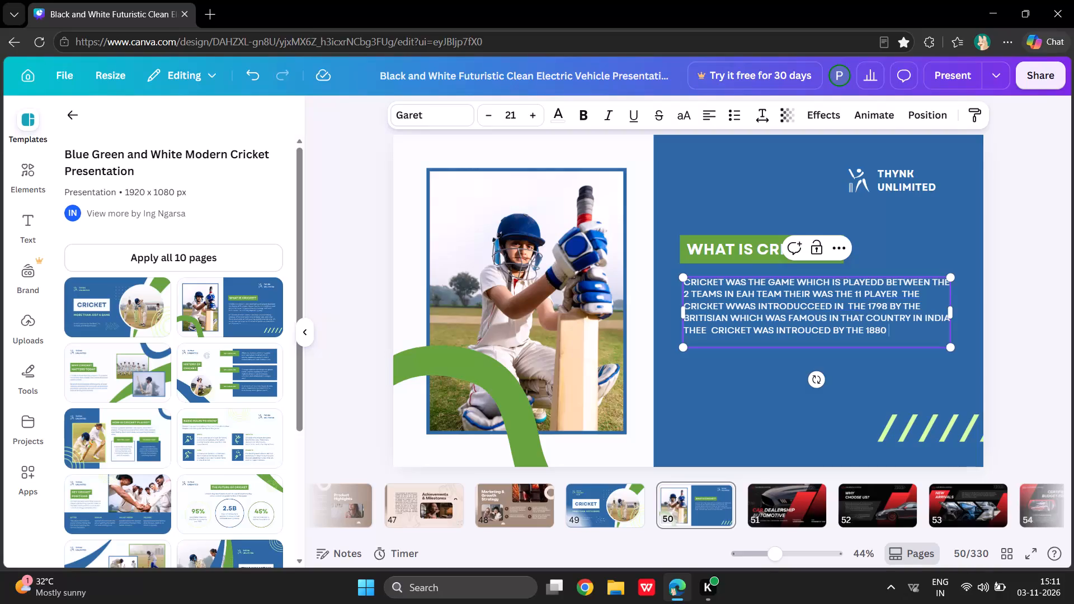
key("t")
key("BackSpace")
type("THE ONE OF THHE FAMOUS GAME")
key("space")
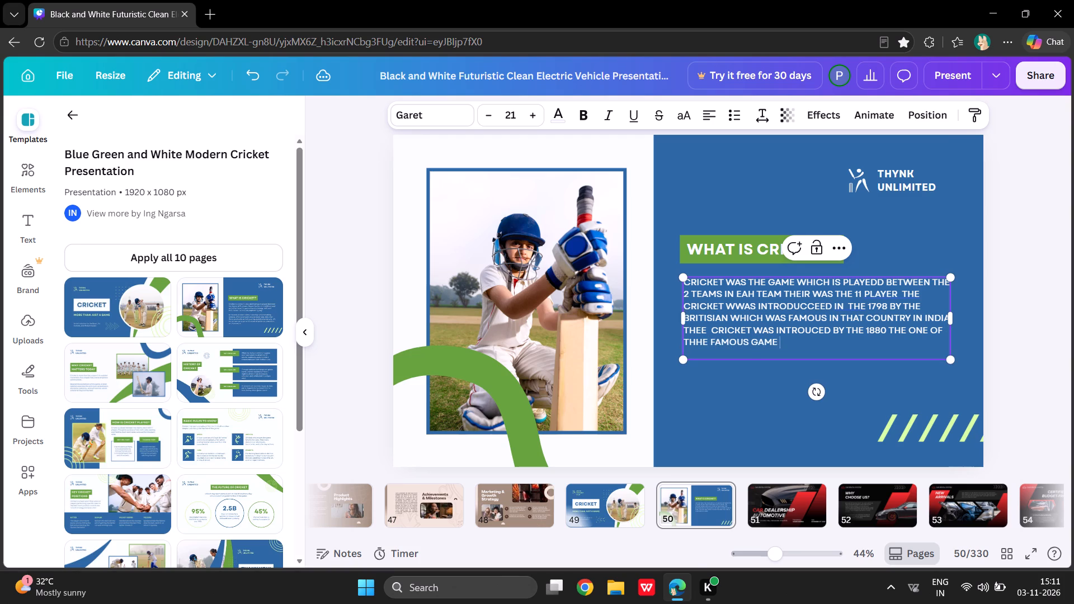
Append "WHICH PLAYED IN INDIAN IN EVERY CITY AEVERY BUILDING PEOPLE CHOOSE THIS GAME" to the cricket paragraph.
type("WHICH PLAYED IN INDIAN IN EVERY S")
key("BackSpace")
type("CITY AEVERY BUILDING")
key("space")
type("PEOPLE CHOOSE THIS GAME")
key("space")
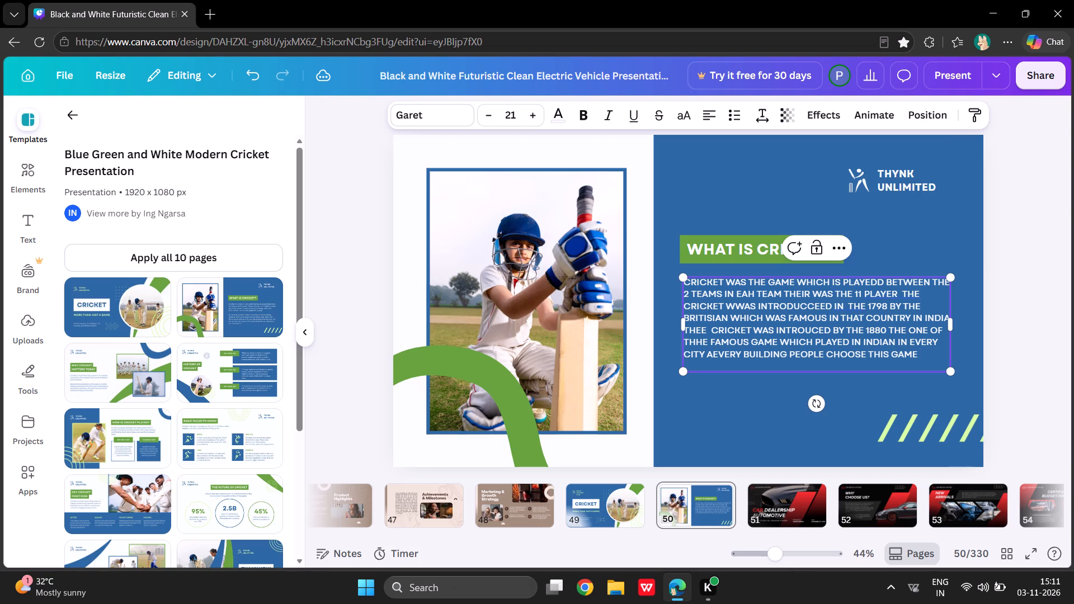
Continue the cricket paragraph with "THEIRARE MANY TOURNAMENT WAS PUOPOSED IN THE CRICKET SO WE".
type("THEIR")
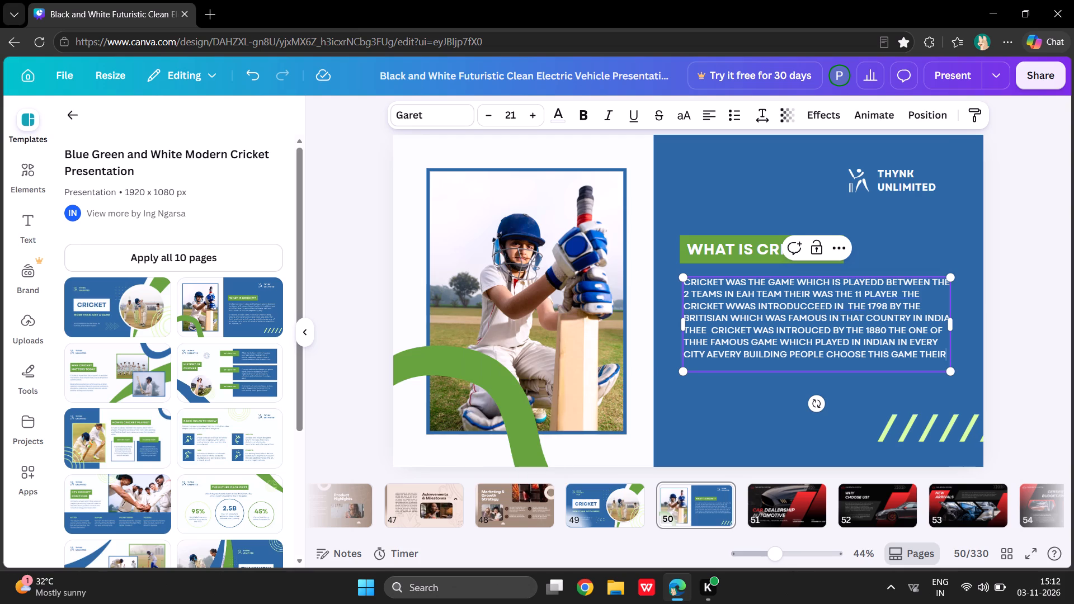
type("ARE MANY TOURNAMENT WAS")
key("space")
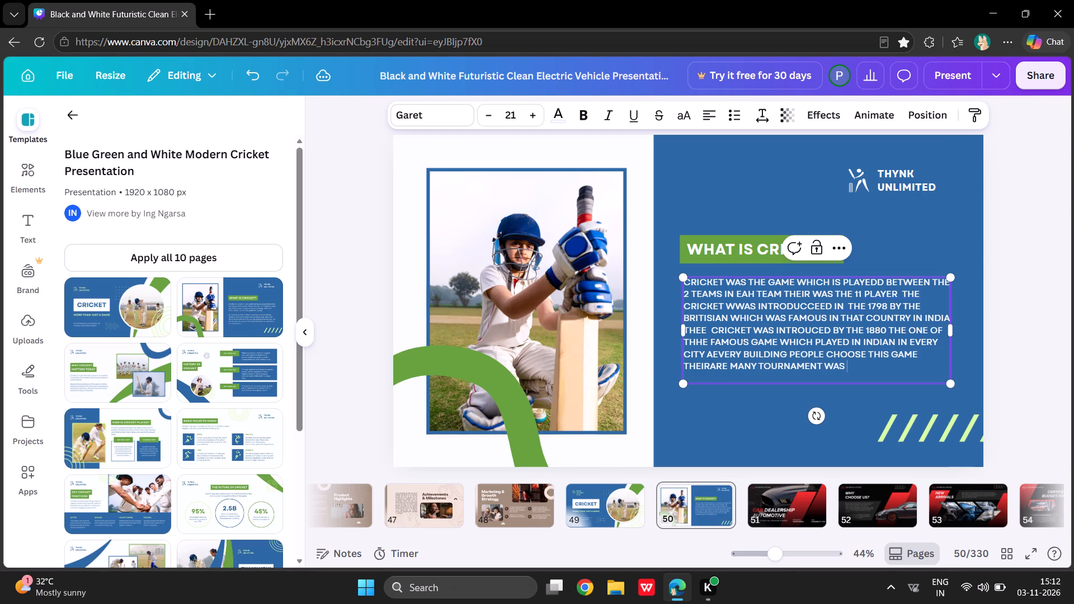
type("PU")
type("OPOSED")
key("space")
type("IN THE CRICKET SO WE A")
key("BackSpace")
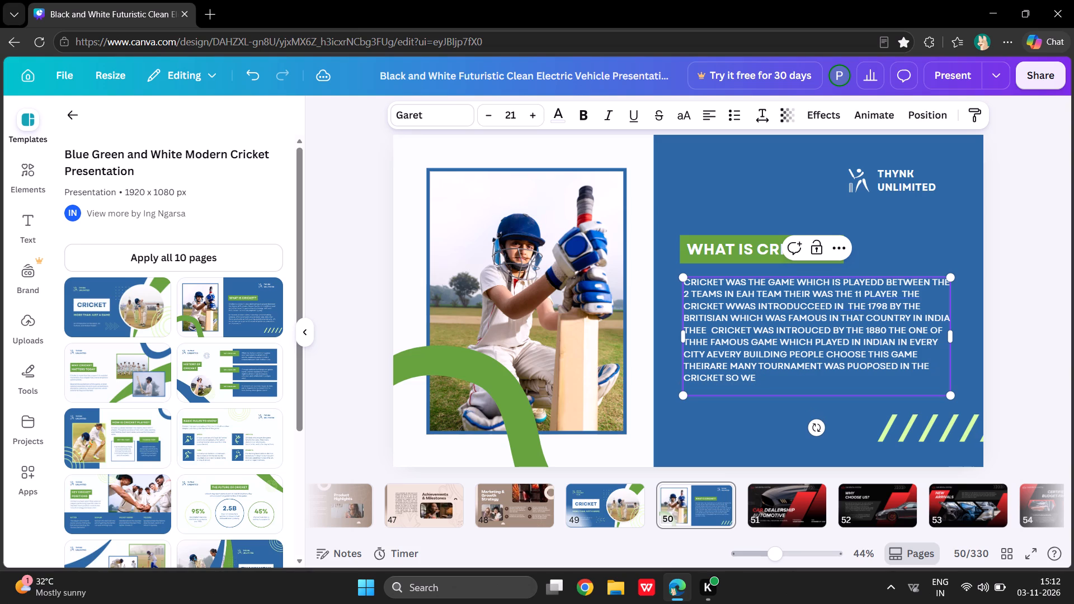
Complete the cricket paragraph with "IDENTIFY THE TALENT OF THE PEOPLE WHHICH HELP FOR THE TEAM WHICH PLAYED AND REPRESENTEED THE THEIR COUNTRY".
type("IDENTIFY THE TALENT")
key("space")
type("OF THE PEOPLE")
key("space")
type("WHHICH HELP")
key("space")
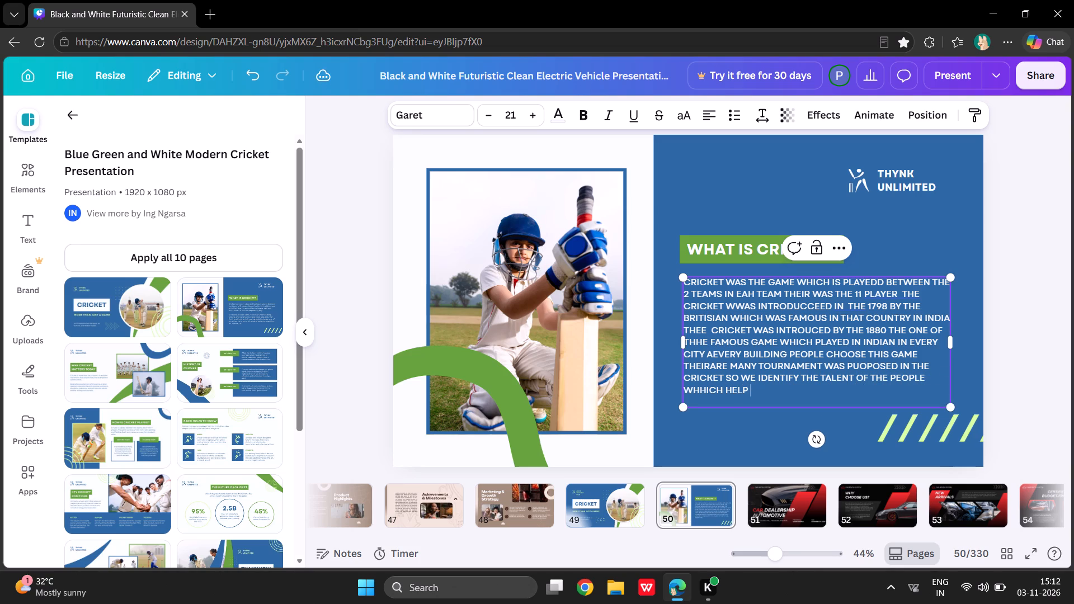
type("FOR THE TEAM WHICH")
key("space")
type("PLAYED")
key("space")
type("AND REPRESENTEED THE")
key("space")
type("THEIR COUNTRY")
key("space")
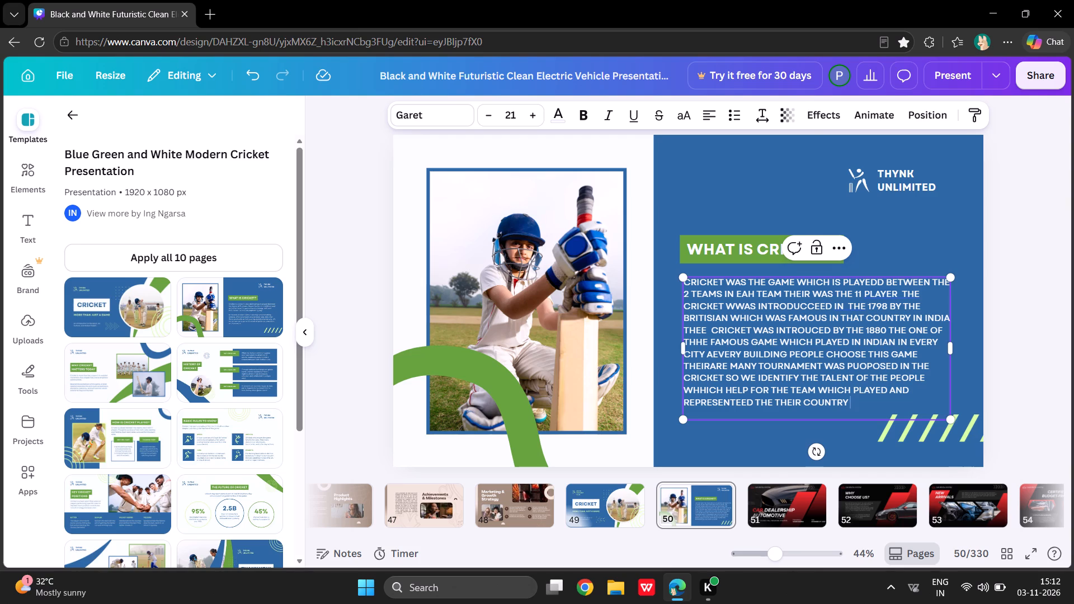
Delete the "THYNK UNLIMITED" text beside the cricketer logo on page 50.
double_click(899, 176)
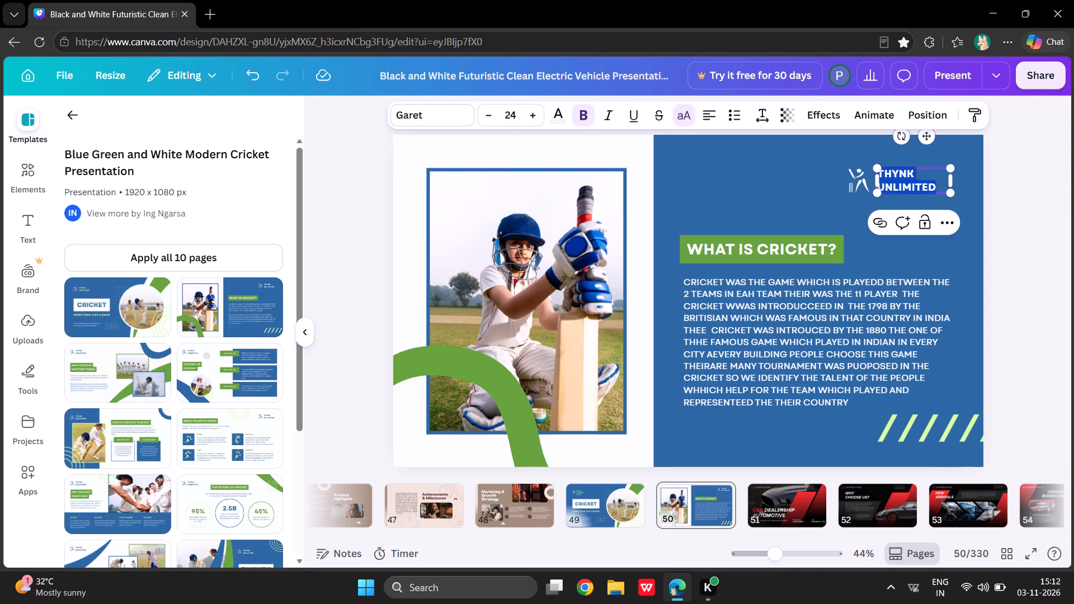
key("BackSpace")
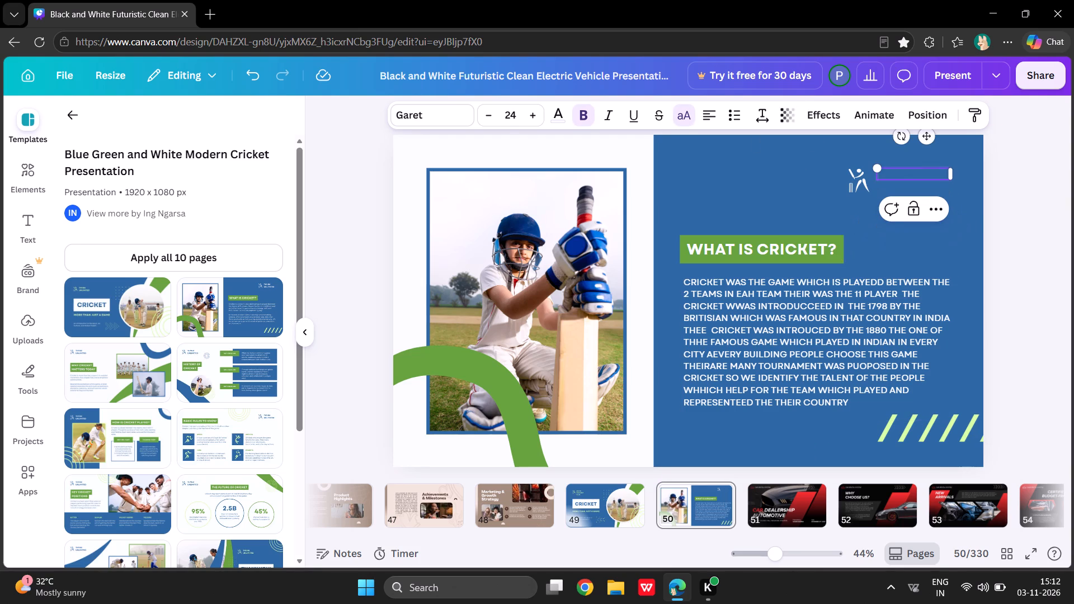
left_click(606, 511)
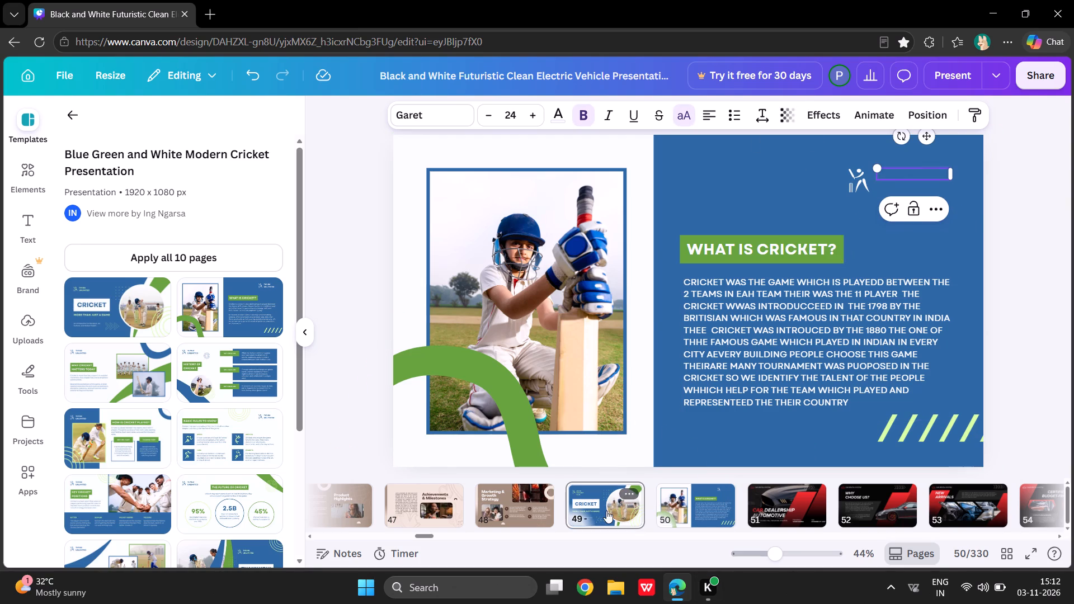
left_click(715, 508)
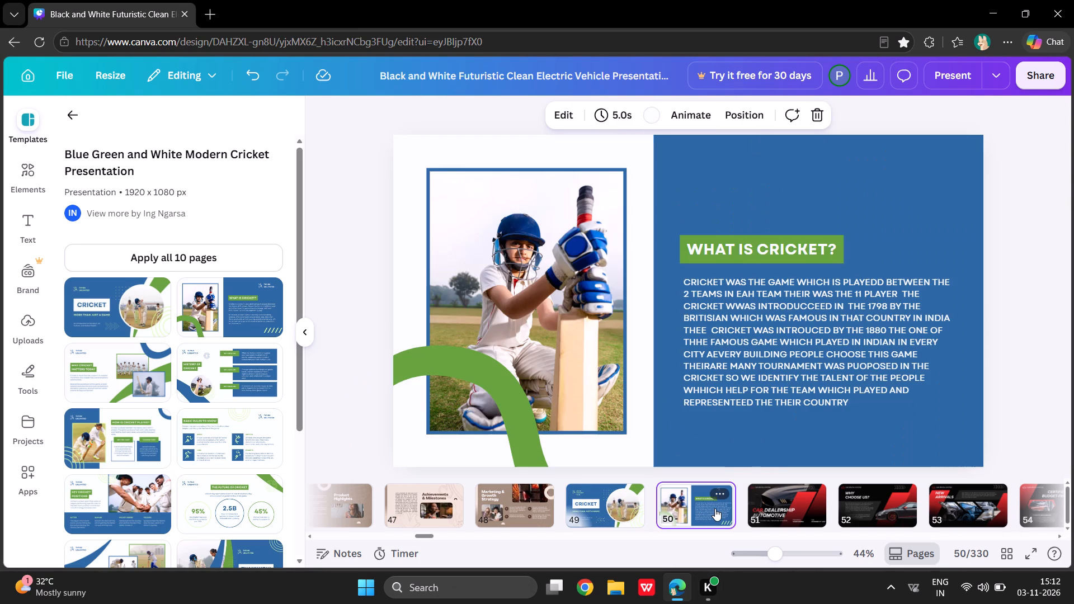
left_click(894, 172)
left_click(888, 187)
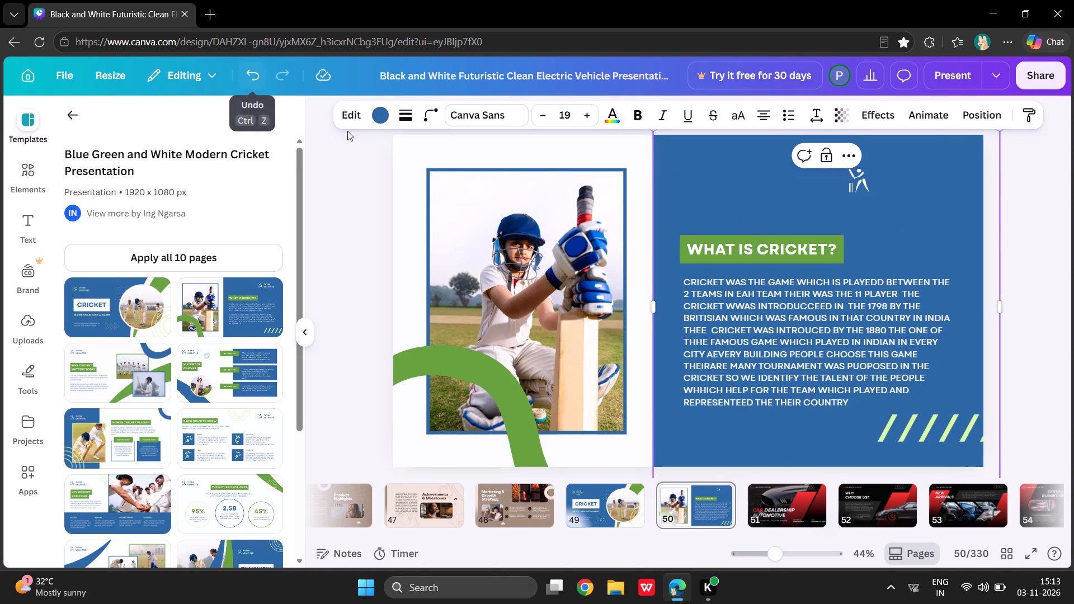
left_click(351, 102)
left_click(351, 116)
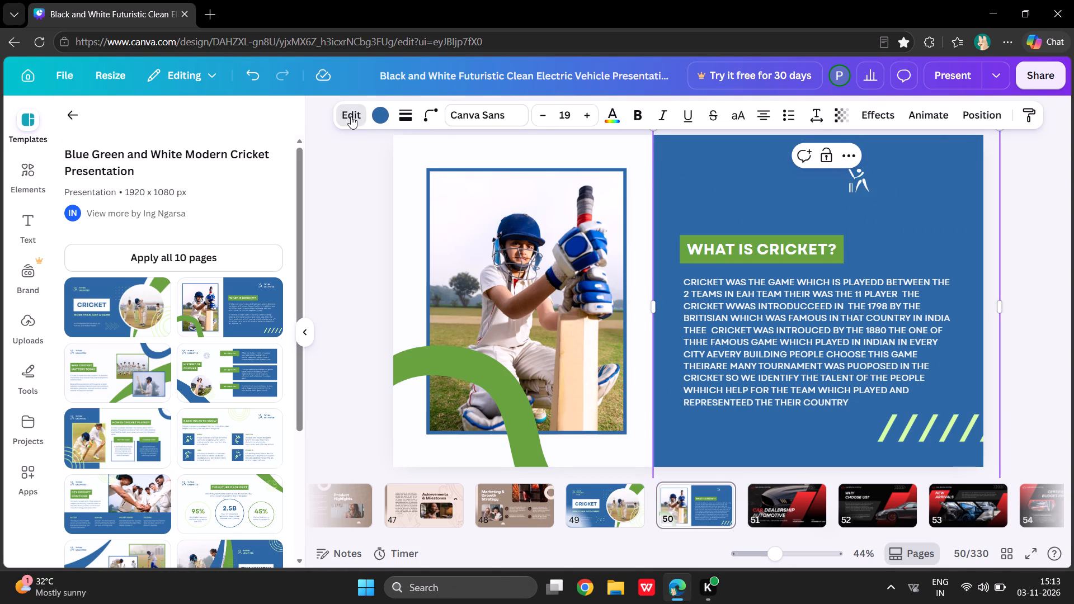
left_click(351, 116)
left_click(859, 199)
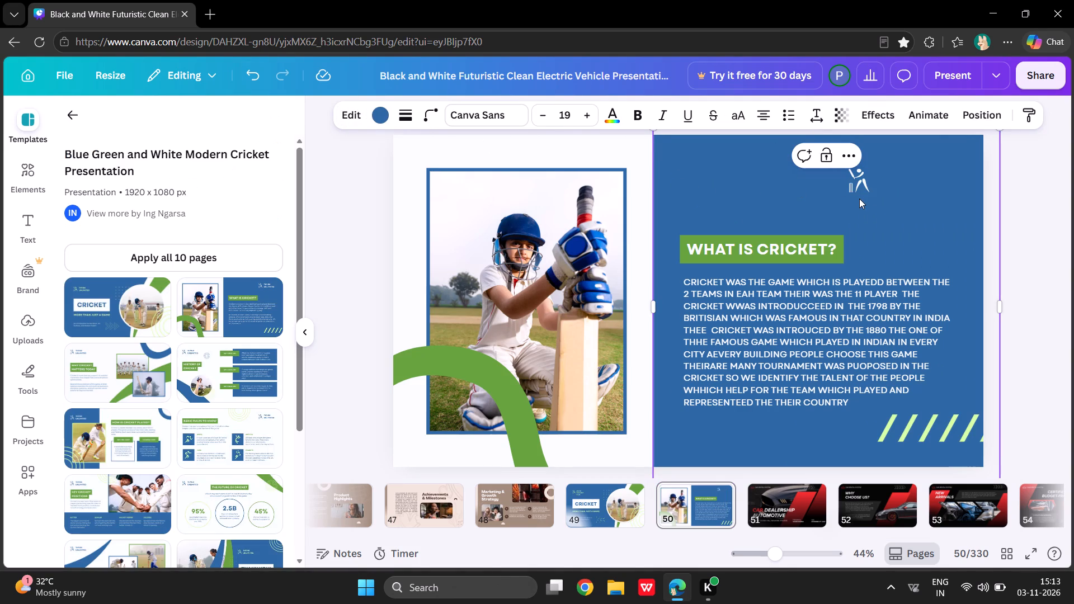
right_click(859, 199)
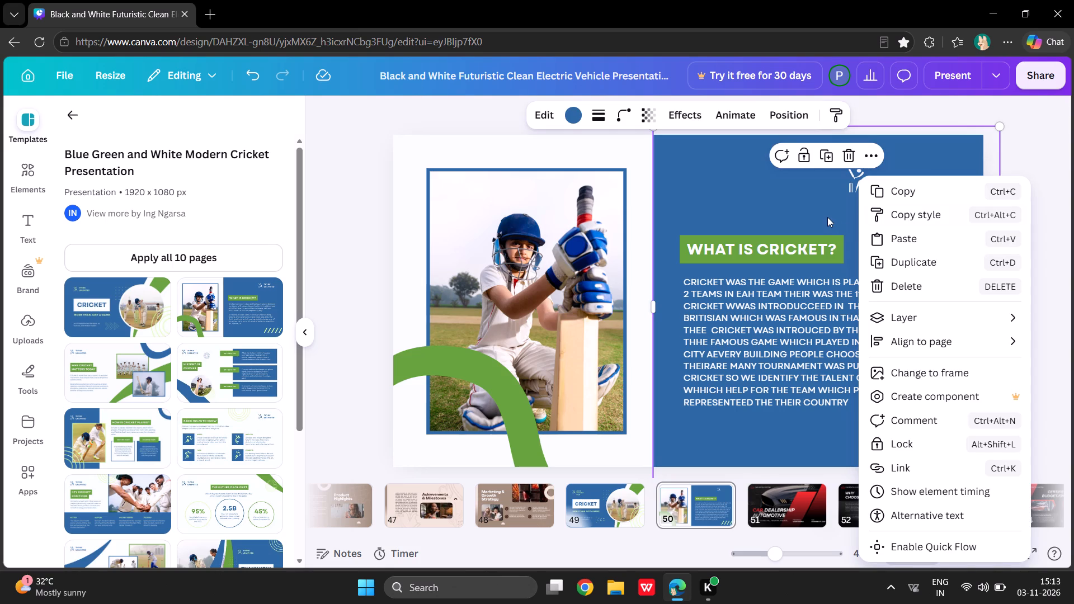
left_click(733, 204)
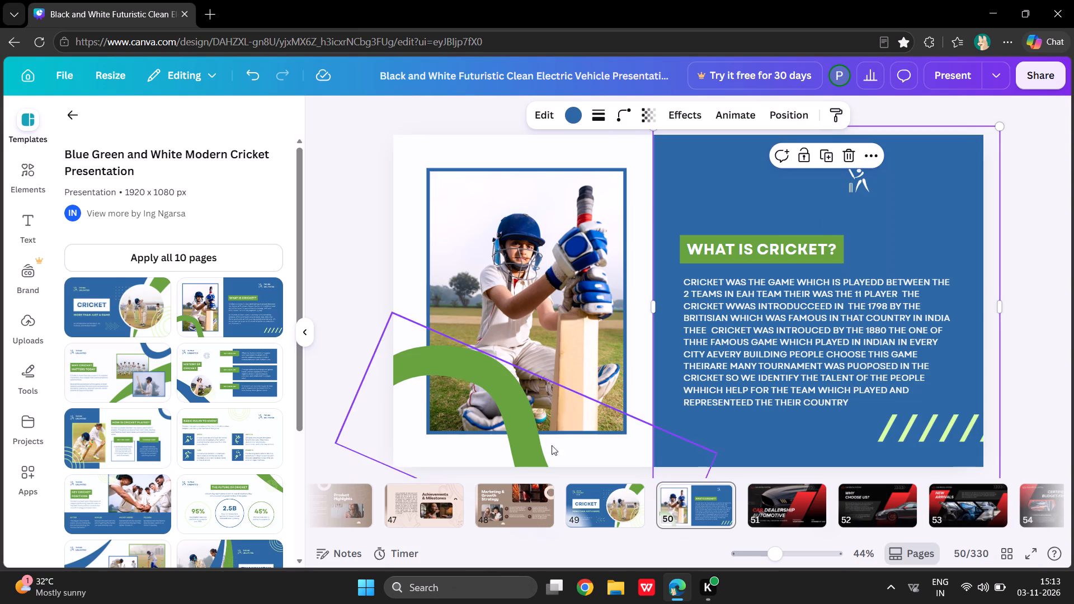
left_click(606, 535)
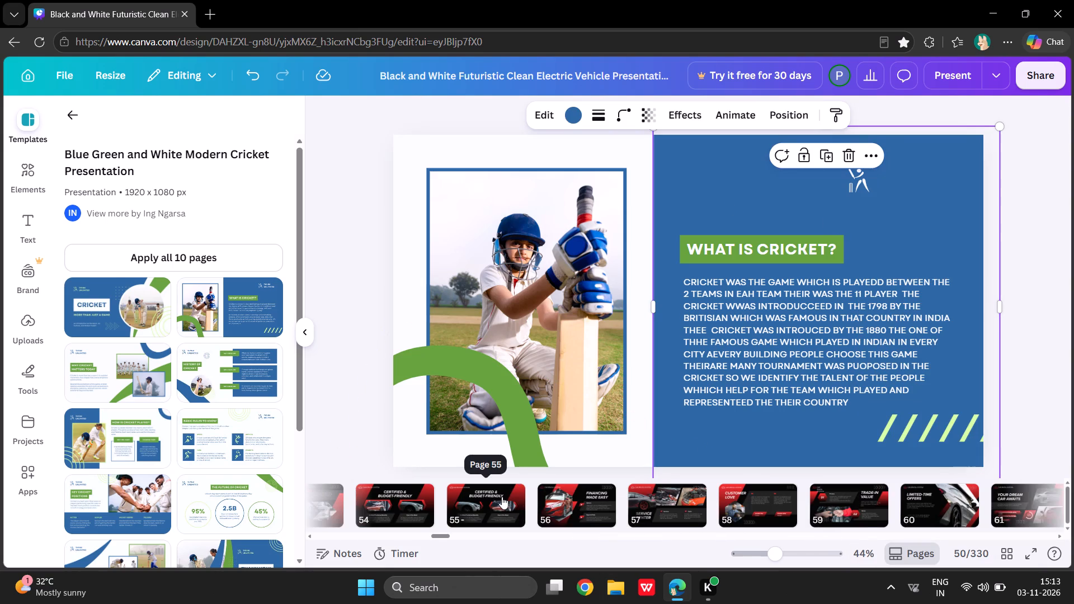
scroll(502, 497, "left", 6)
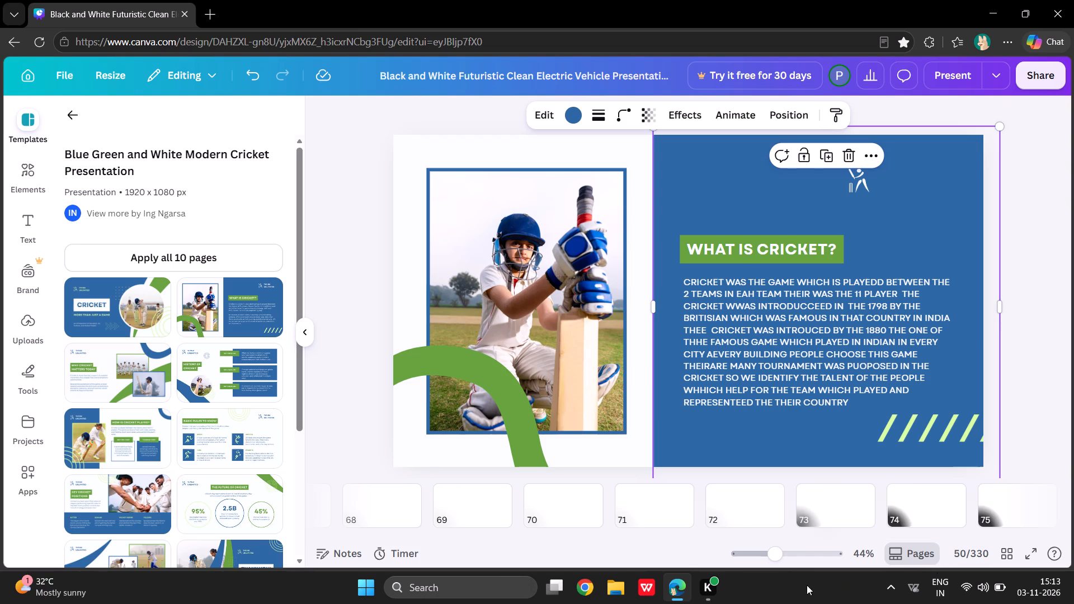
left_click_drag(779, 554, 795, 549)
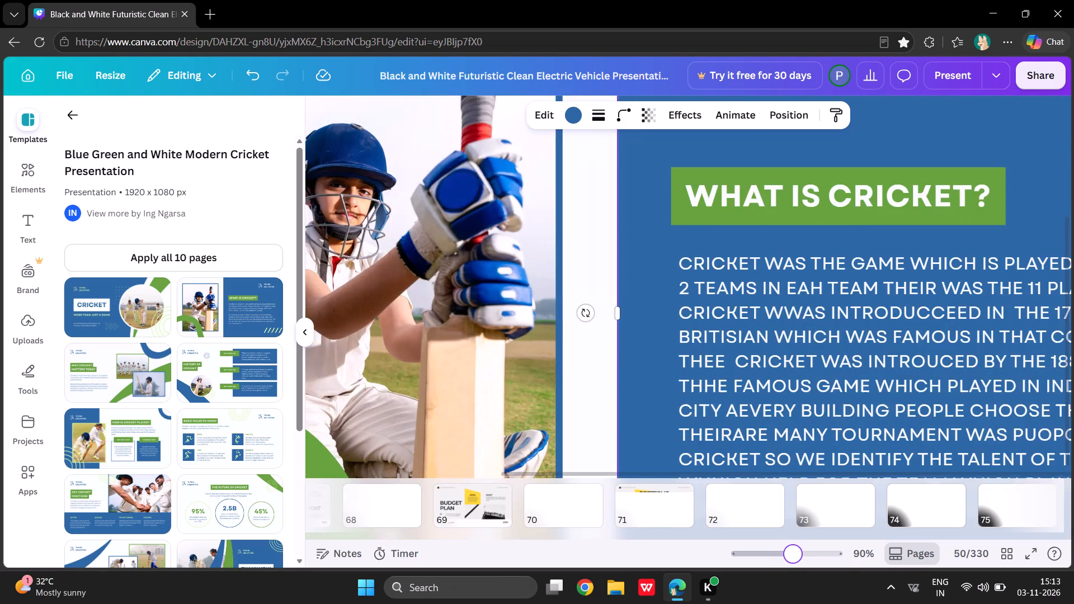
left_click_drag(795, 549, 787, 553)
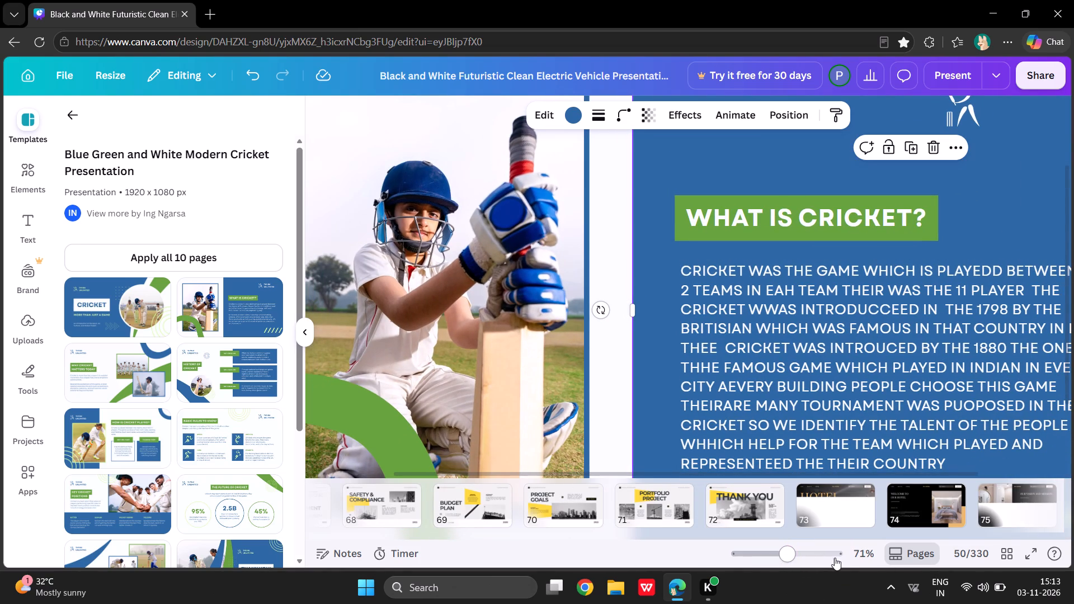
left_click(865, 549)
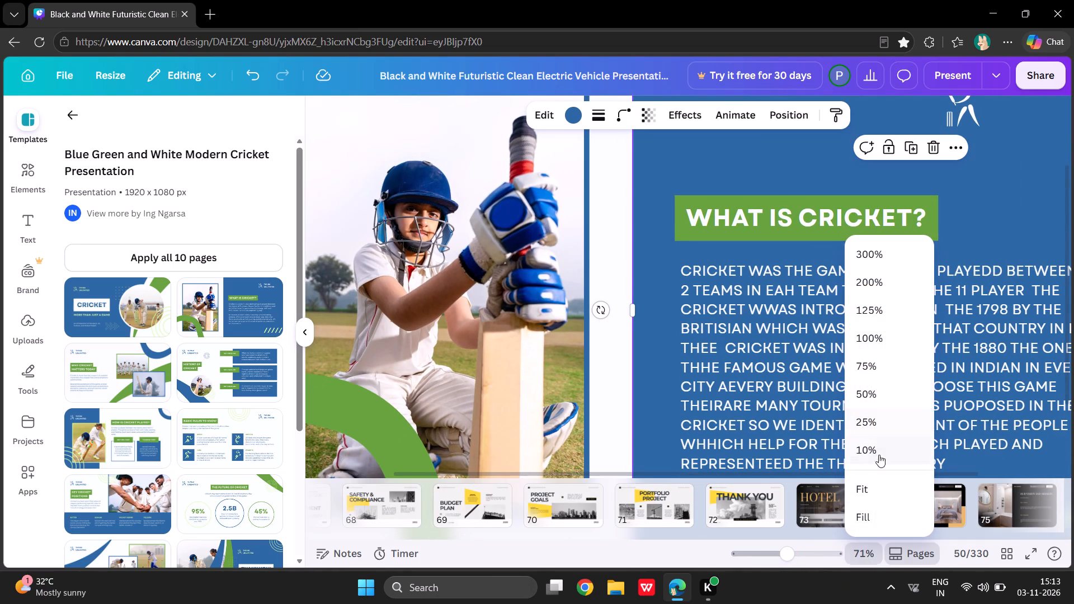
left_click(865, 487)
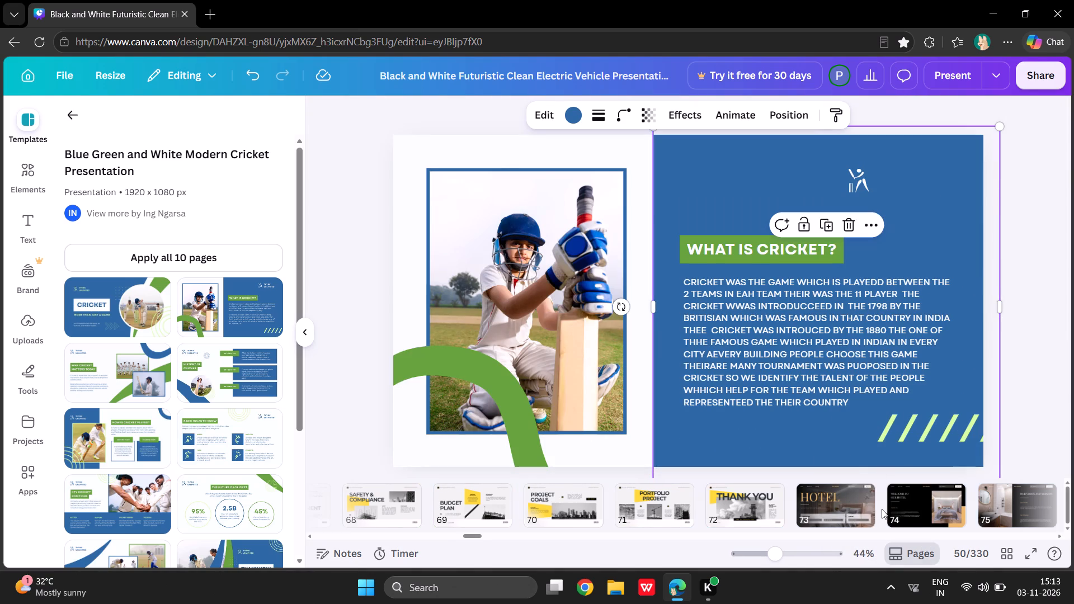
Go to page 330 and add the "Why Cricket Matters Today" template as a new page after it.
scroll(882, 509, "left", 20)
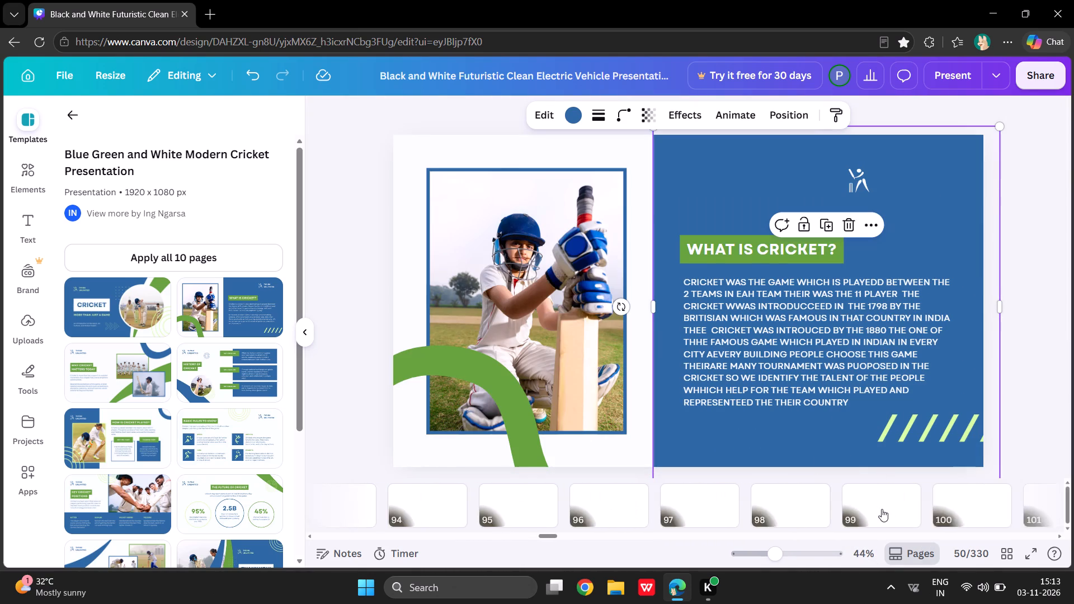
scroll(882, 509, "left", 7)
left_click(983, 551)
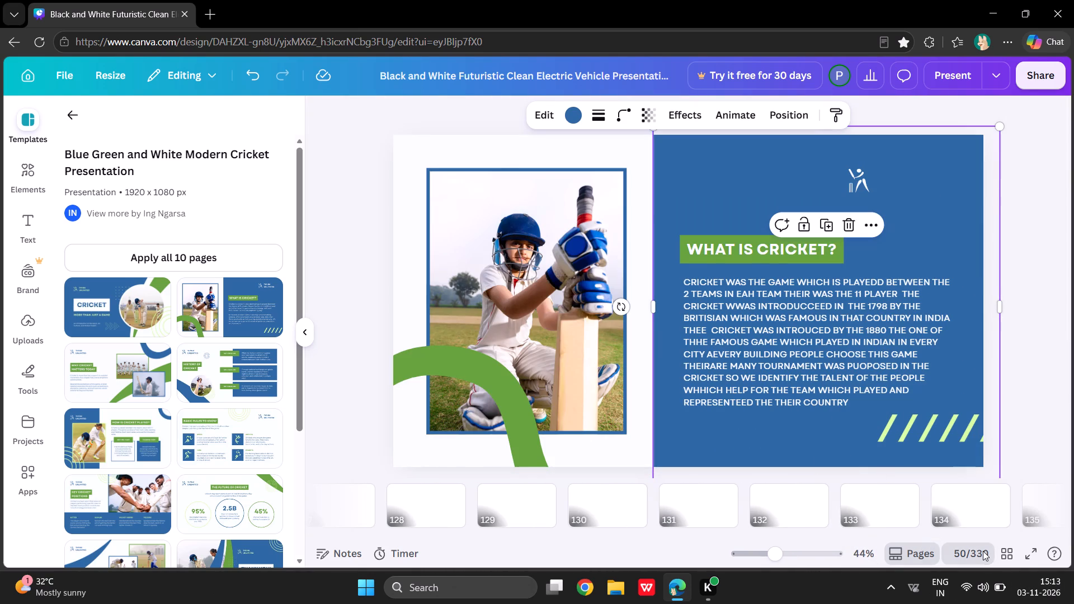
key("BackSpace")
key("BackSpace")
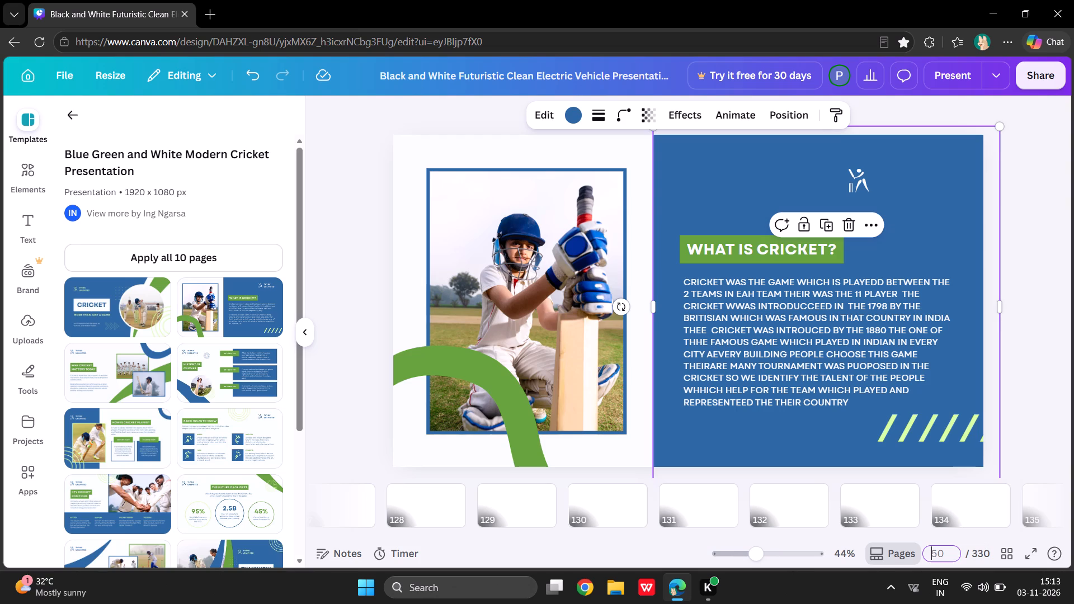
type("330")
key("Return")
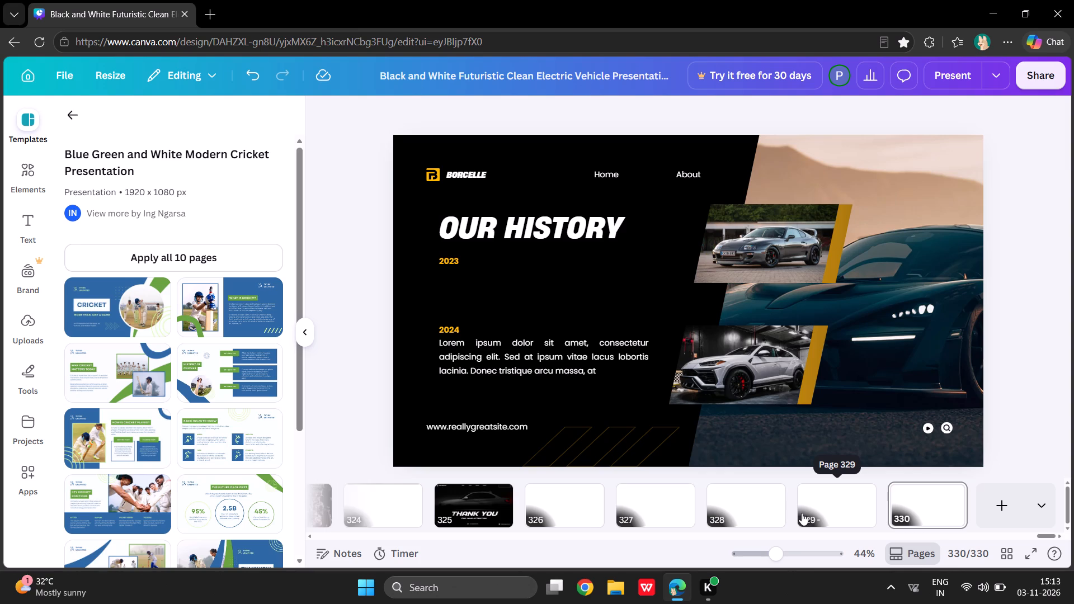
scroll(802, 513, "right", 4)
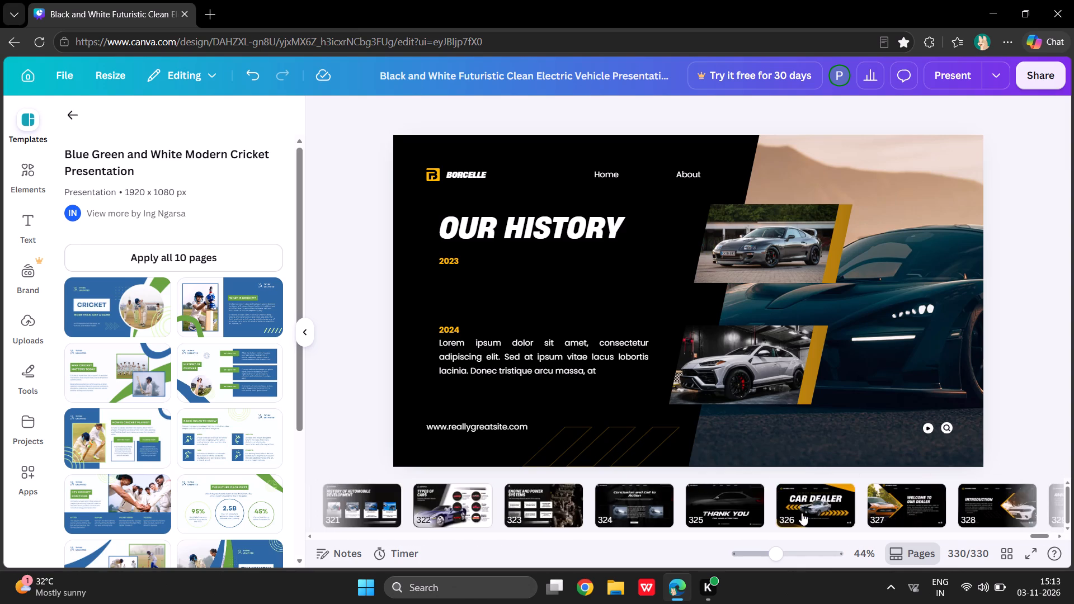
scroll(802, 513, "right", 5)
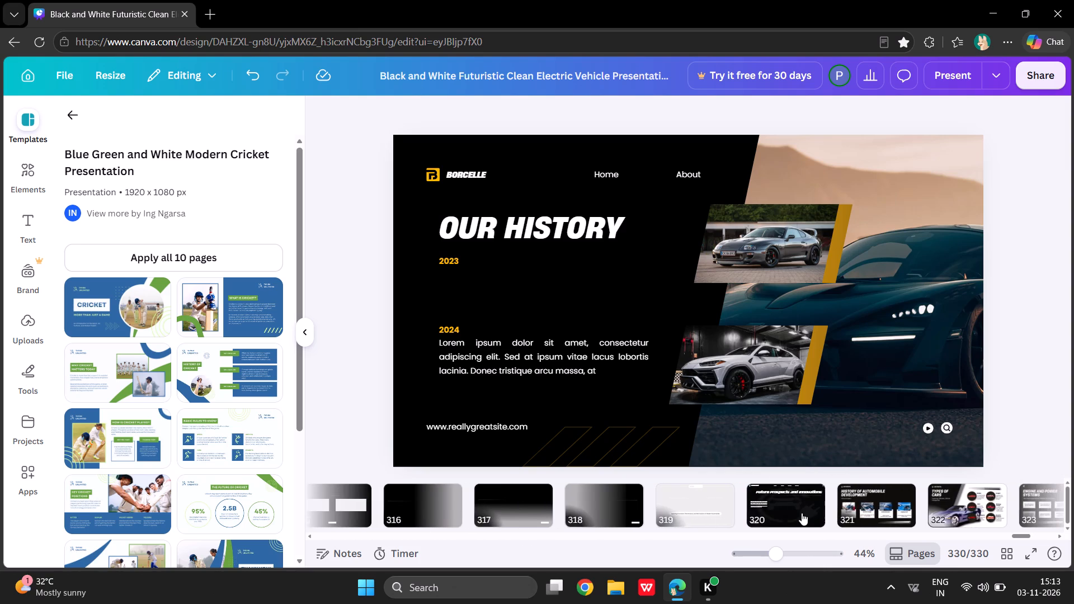
left_click(138, 364)
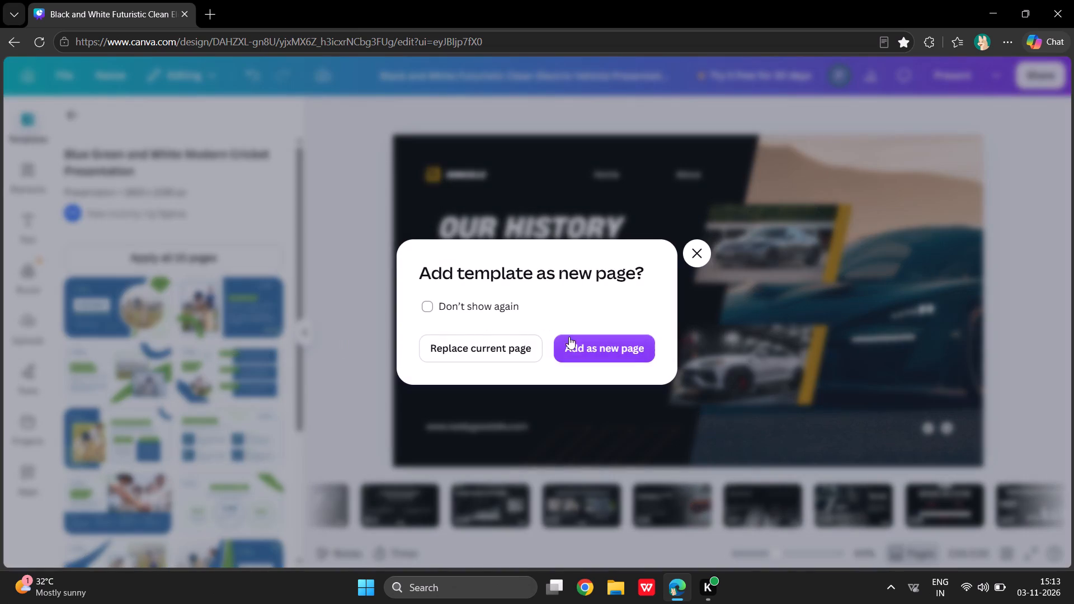
left_click(575, 342)
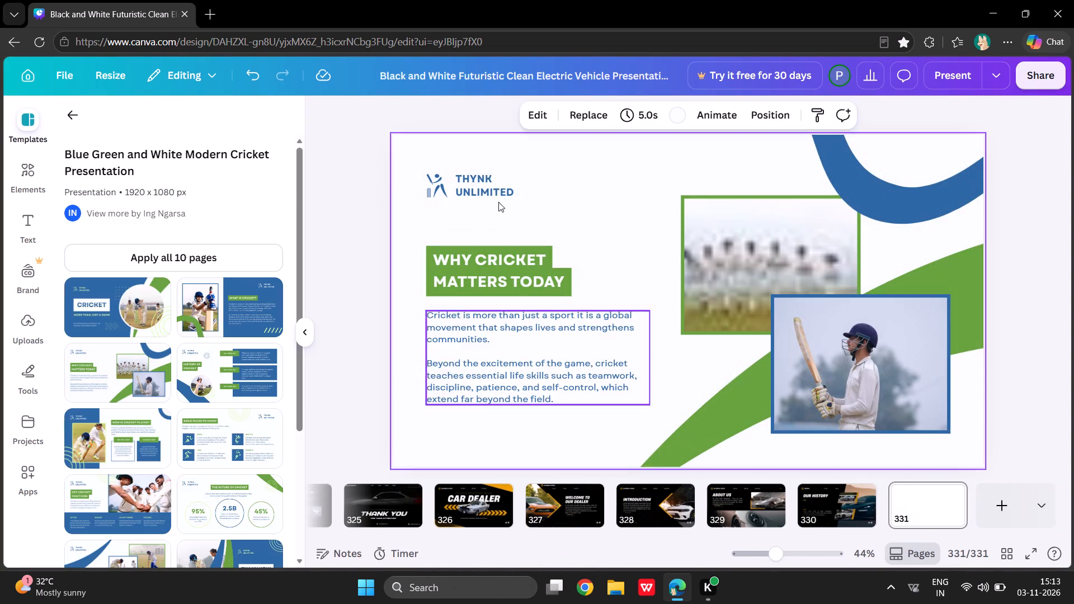
Replace the "THYNK UNLIMITED" logo text on page 331 with "ARJUN CRICKET CLUB", placing CLUB on its own line.
left_click(476, 183)
left_click(476, 182)
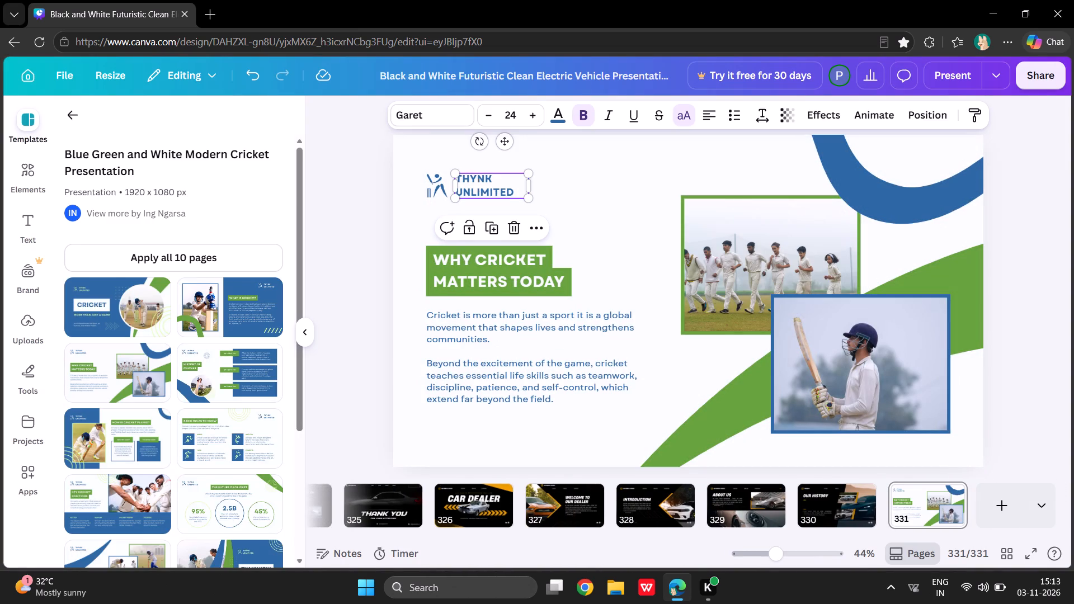
key("BackSpace")
type("ARJUN CRICKET")
key("Return")
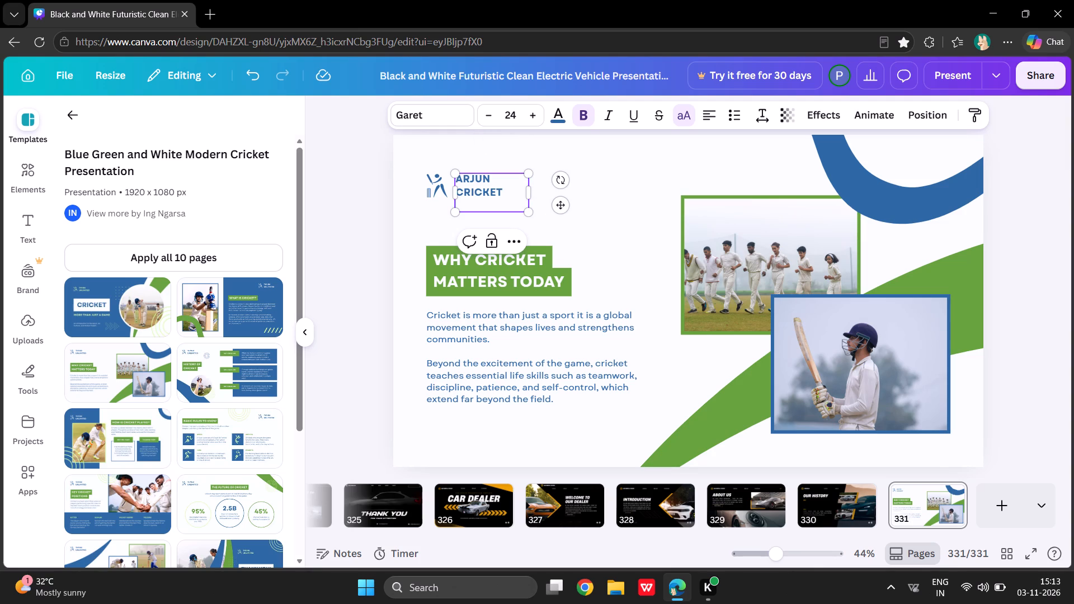
type("CLUB")
Delete the template body text below the "Why Cricket Matters Today" heading.
double_click(480, 339)
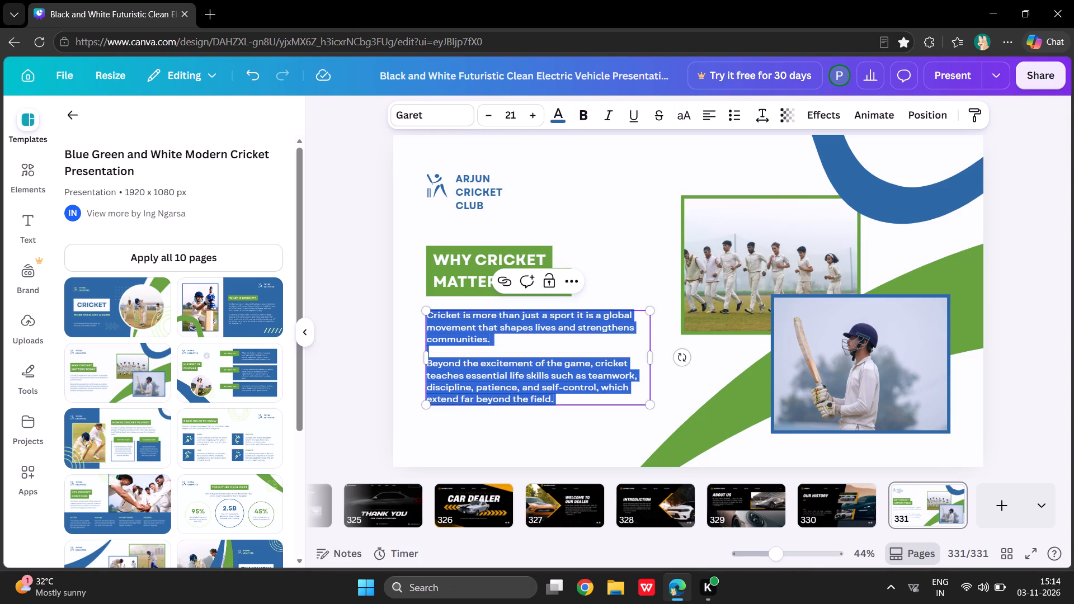
key("BackSpace")
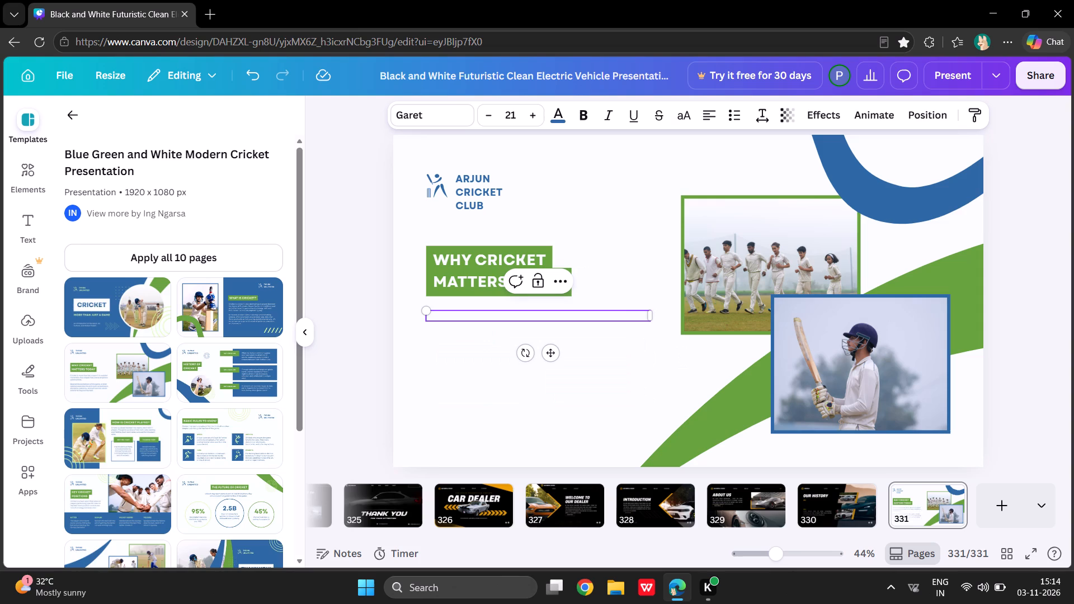
Enter "THE CRICKET WAS ONE OF THE MOST PLAYED GAME BY THE PEOPLE" in the empty body text box on page 331.
left_click(587, 315)
type("THE CRICKET WAS")
key("space")
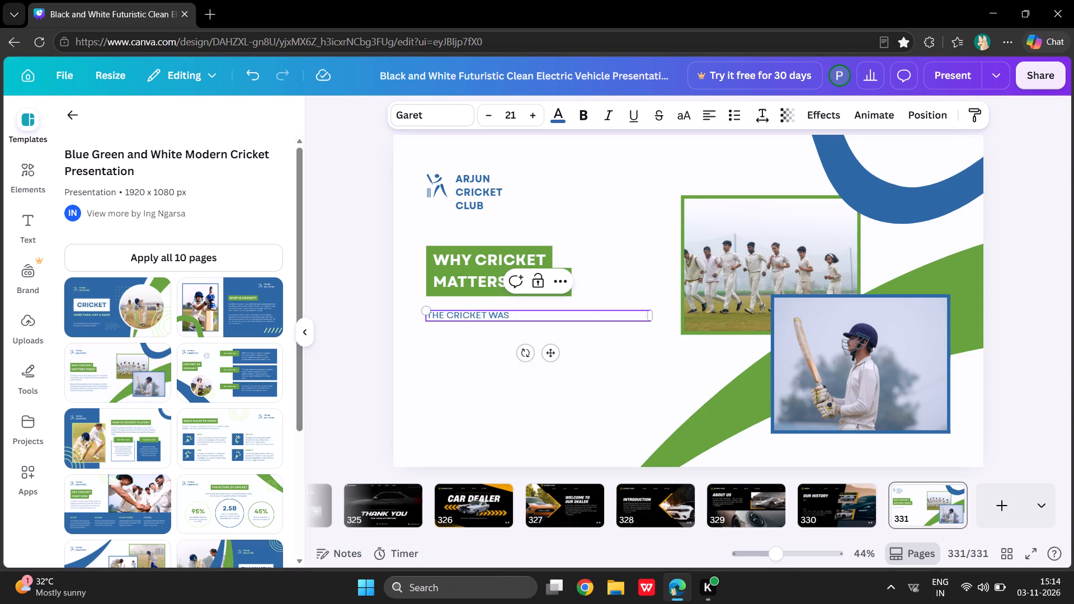
type("ONE OF THE")
key("space")
type("MOST PLAYED")
key("space")
type("GAME")
key("space")
type("BY THE")
key("space")
type("PEOPLE")
key("space")
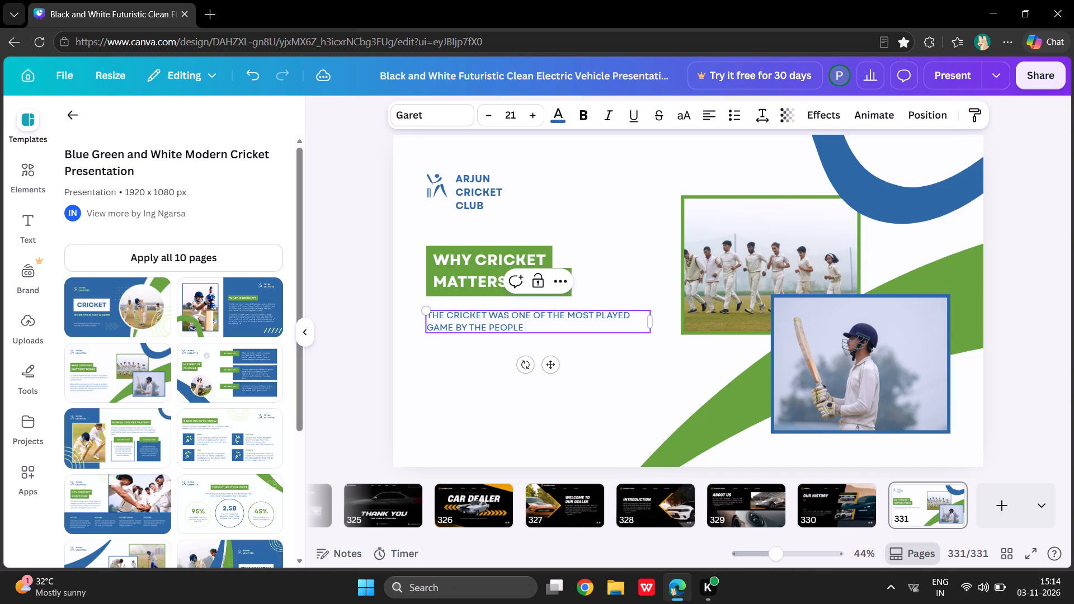
Continue the body text with "THHIER MANY CLUBS WHIH HAVE INTRODUCED BECUSSE OF THE HIGH DEMAND OF THE PEEOPLE".
type("THHO")
key("BackSpace")
type("IER MANY CLUBS")
key("space")
type("WHIH HAVE INTRODUCED")
key("space")
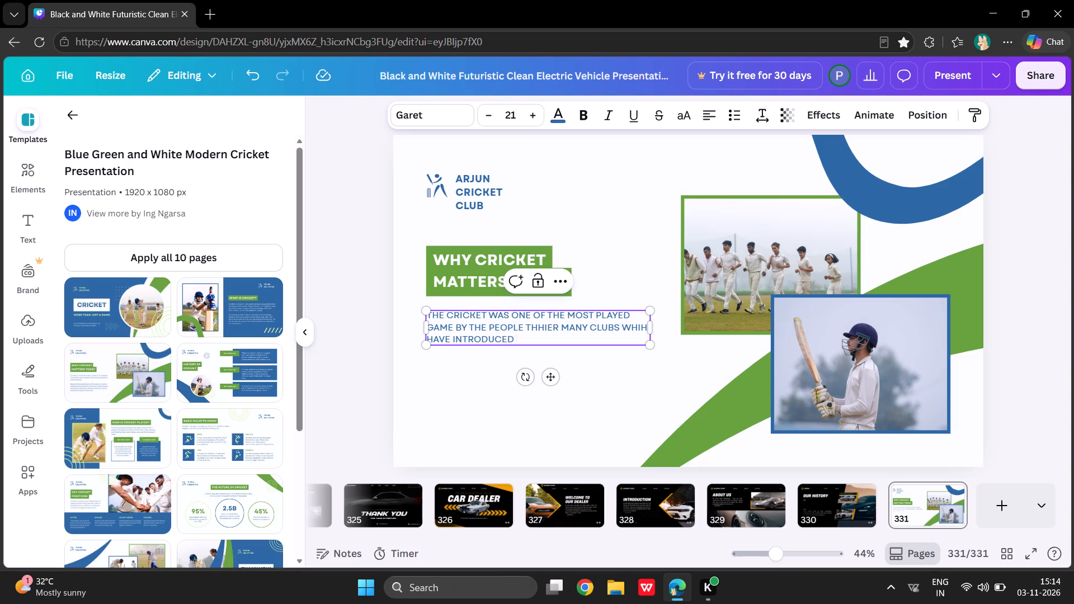
type("BECUSSE")
key("space")
type("OF THE HIGH DEMAND")
key("space")
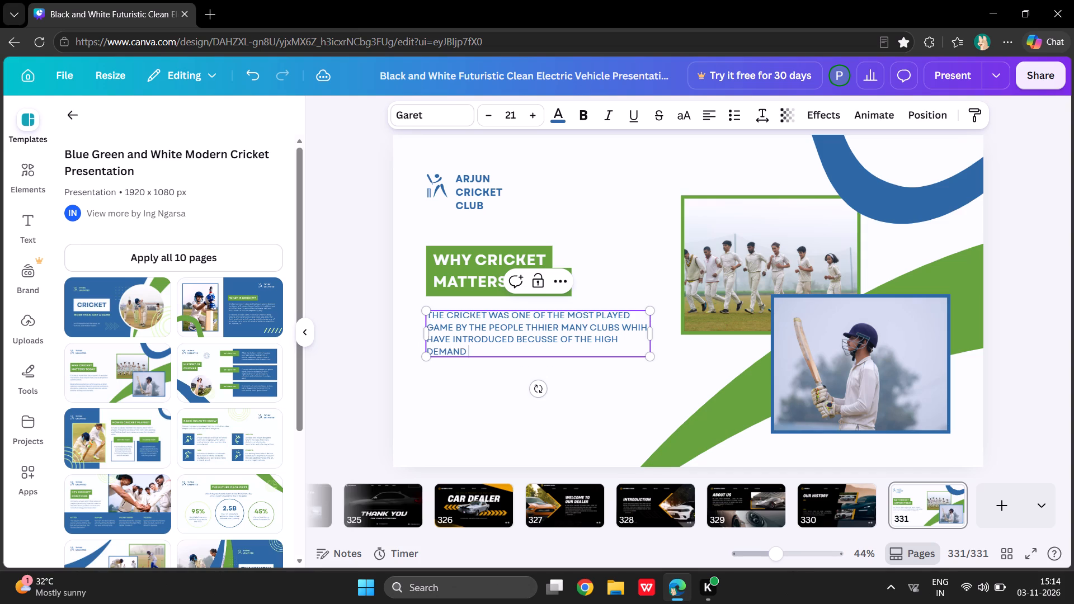
type("OF THE PEEOPLE")
key("space")
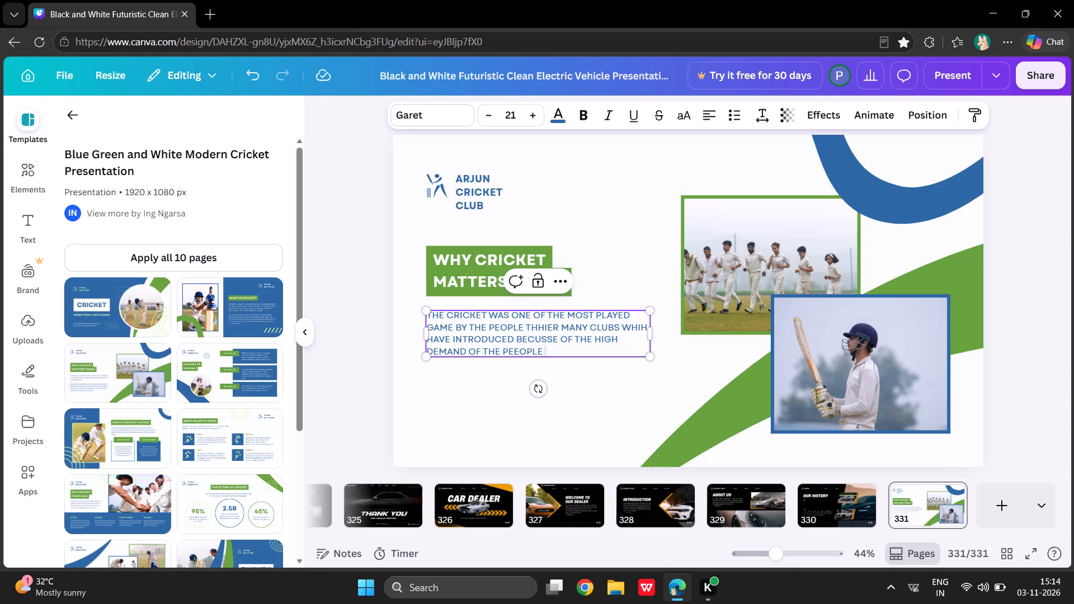
key("space")
Finish the body text with "THE PEOPLE ALSO VRY CRAZY TO SEE CRICKET ON THE TV".
type("THE")
key("space")
type("PEOPLE ALSO VRY CRAZY TO SEE")
key("space")
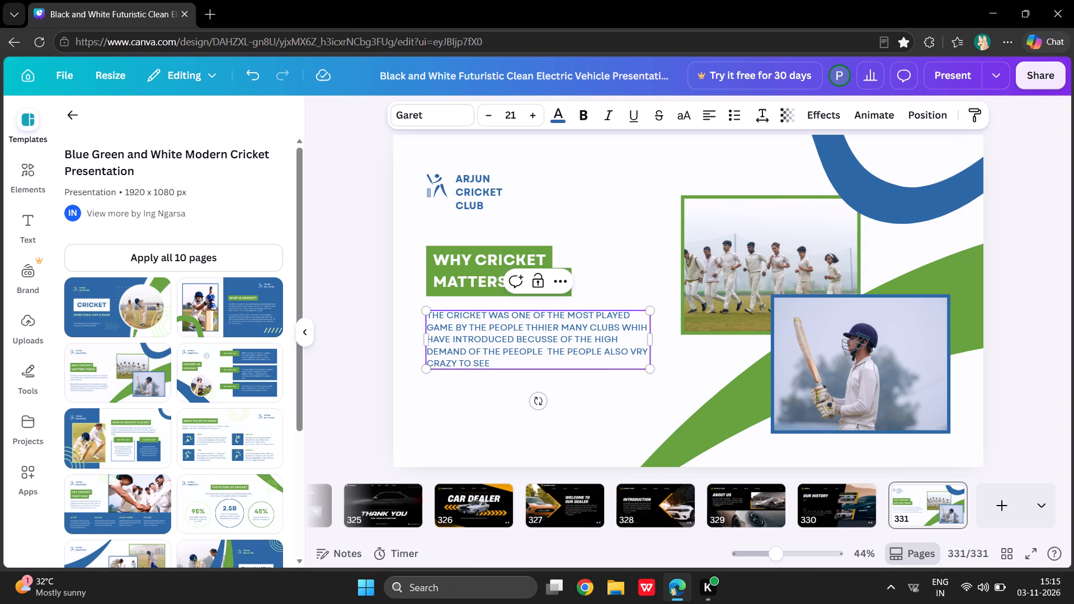
type("CRICKET ON THE TC")
key("BackSpace")
type("V")
key("space")
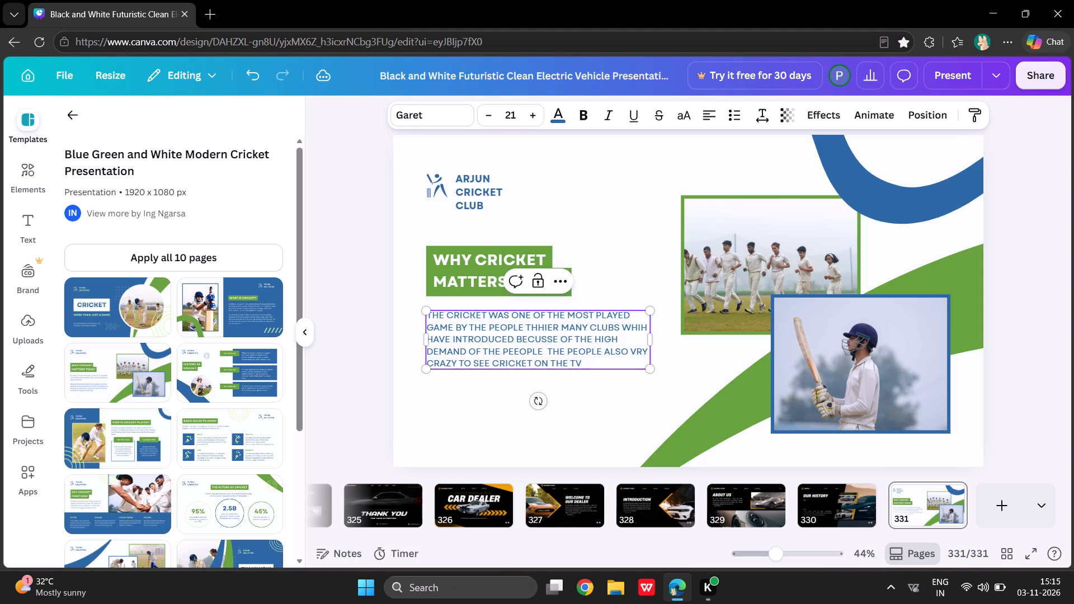
key("space")
Add the "History of Cricket" template as a new page after page 331.
left_click(243, 369)
left_click(620, 356)
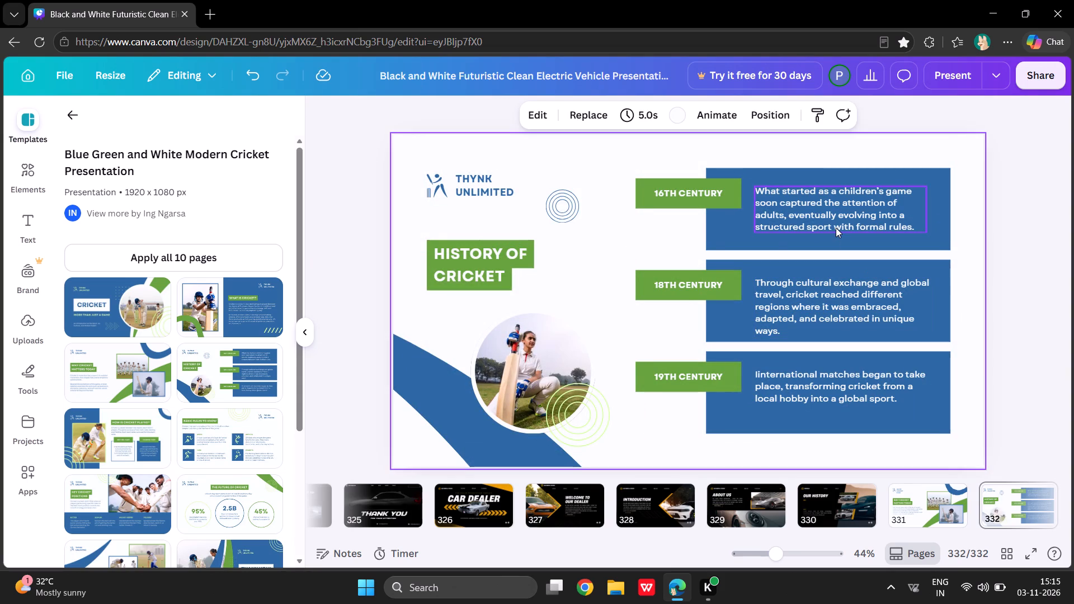
Replace the 16th Century description on page 332 with "IN THE 16TH CENCURY PEOPLE".
double_click(804, 210)
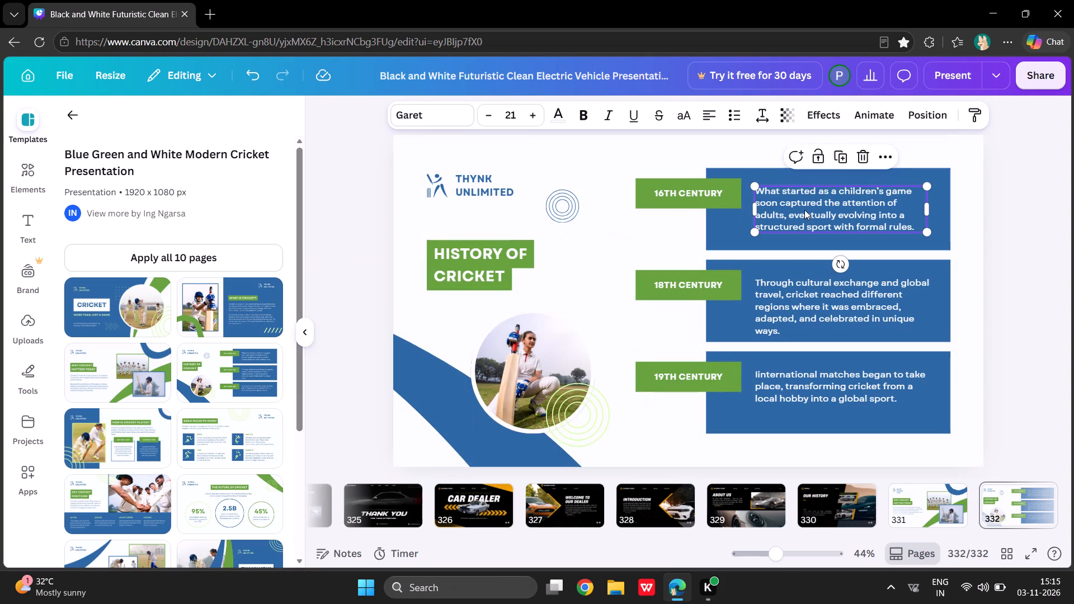
key("BackSpace")
type("IN THE 16TH S")
key("BackSpace")
type("CENCURY")
key("space")
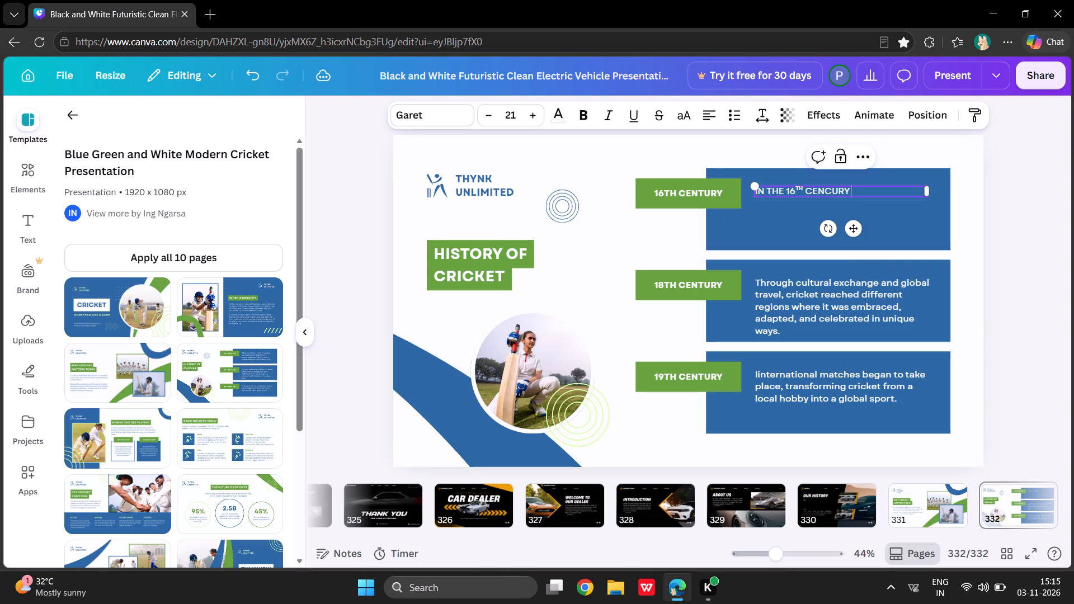
type("PEOPLE")
key("space")
type("DONT")
key("space")
key("BackSpace")
key("BackSpace")
key("BackSpace")
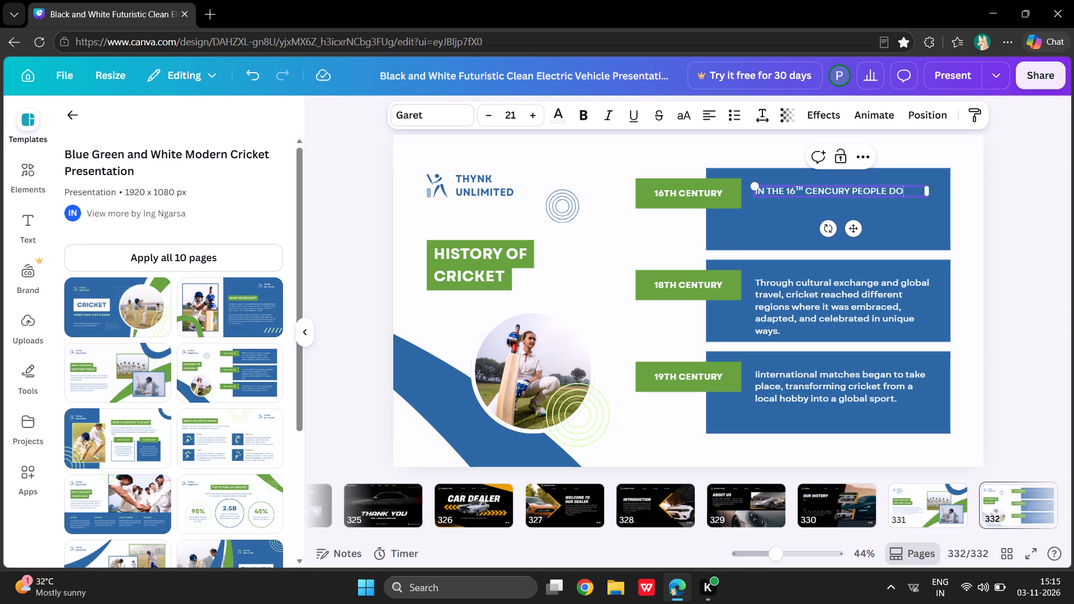
key("BackSpace")
key("BackSpace")
Continue the 16th Century description with "THEYY DONT HAVE ANY PROPER BAT OR THE BALL THEY PLAY SIMPLY".
type("THEYY DONT HAVE ANY PROPER BAT")
key("space")
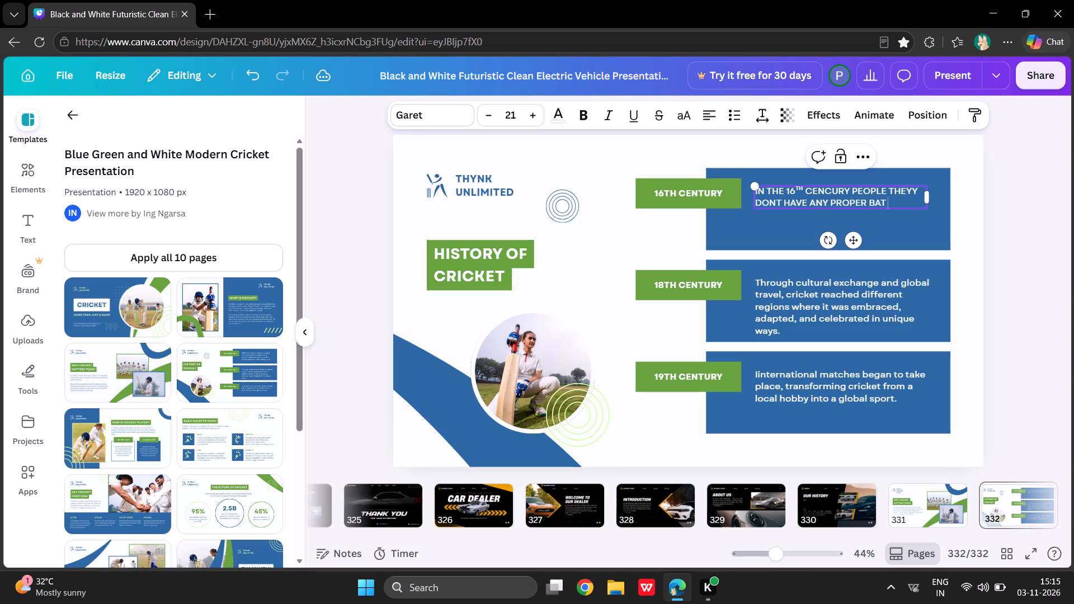
type("OR THE BLL")
key("space")
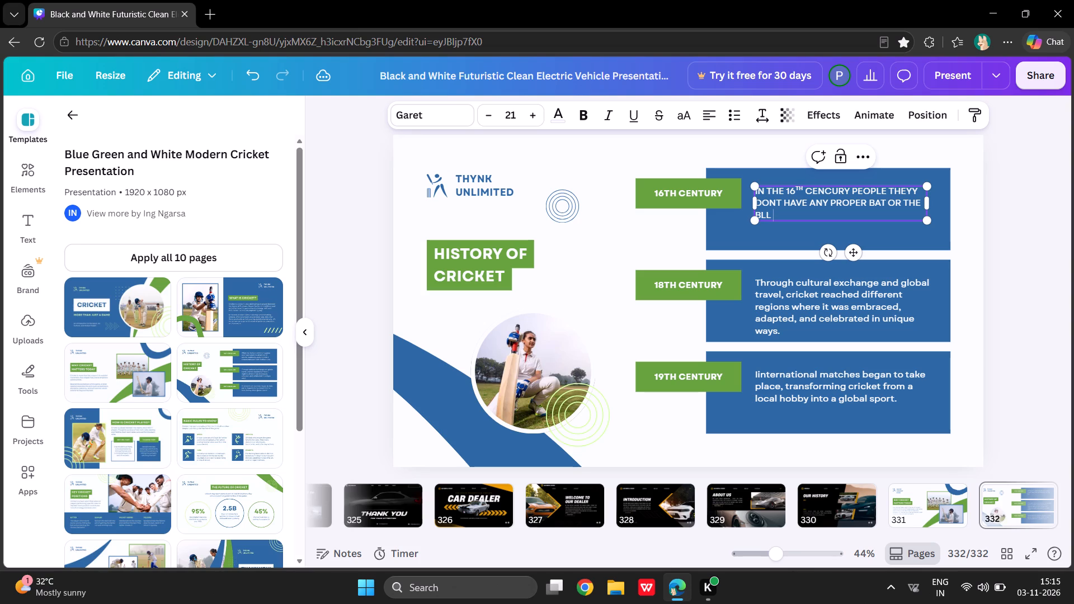
key("BackSpace")
key("BackSpace")
key("BackSpace")
type("ALL")
key("space")
type("THE")
type("Y PLA")
type("Y")
key("space")
type("SIMPLY")
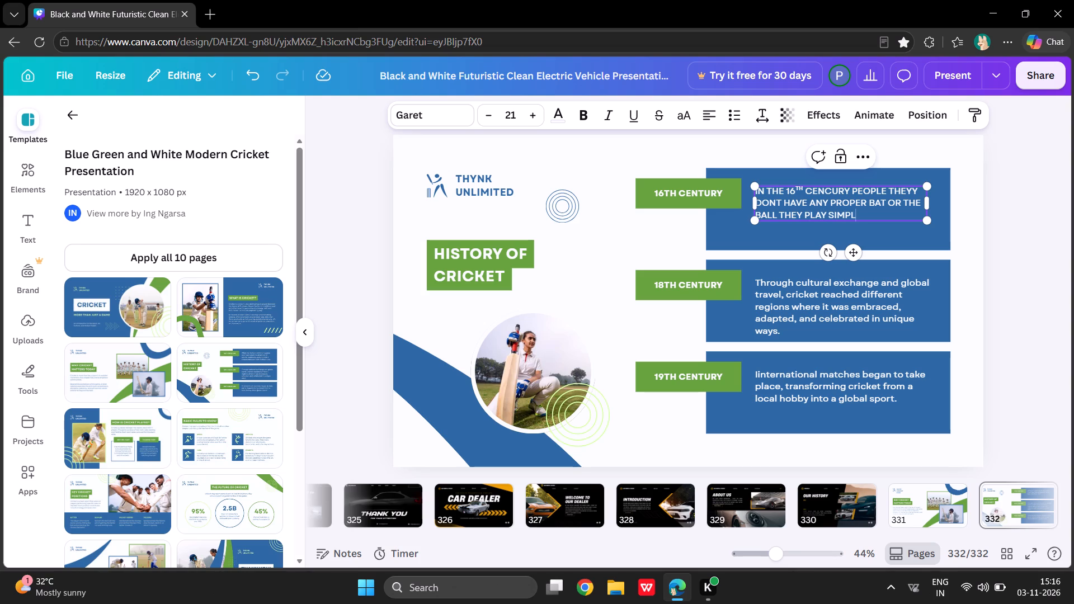
key("space")
Replace the 18th Century description on page 332 with "IN THE 18 TH CENTURY PEOPLE MAADE PROPER BAT".
double_click(805, 295)
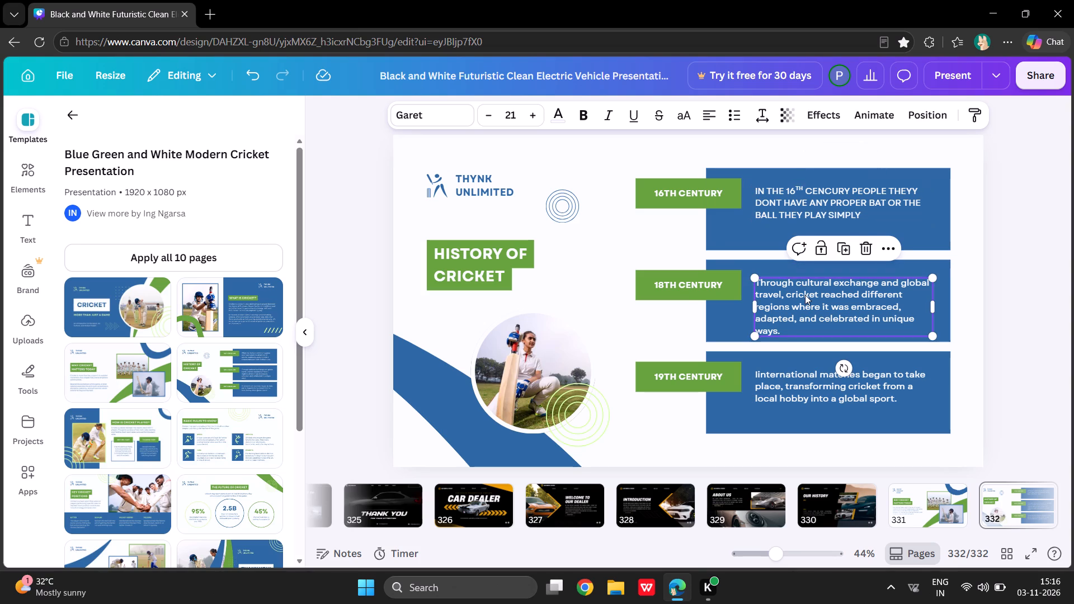
key("BackSpace")
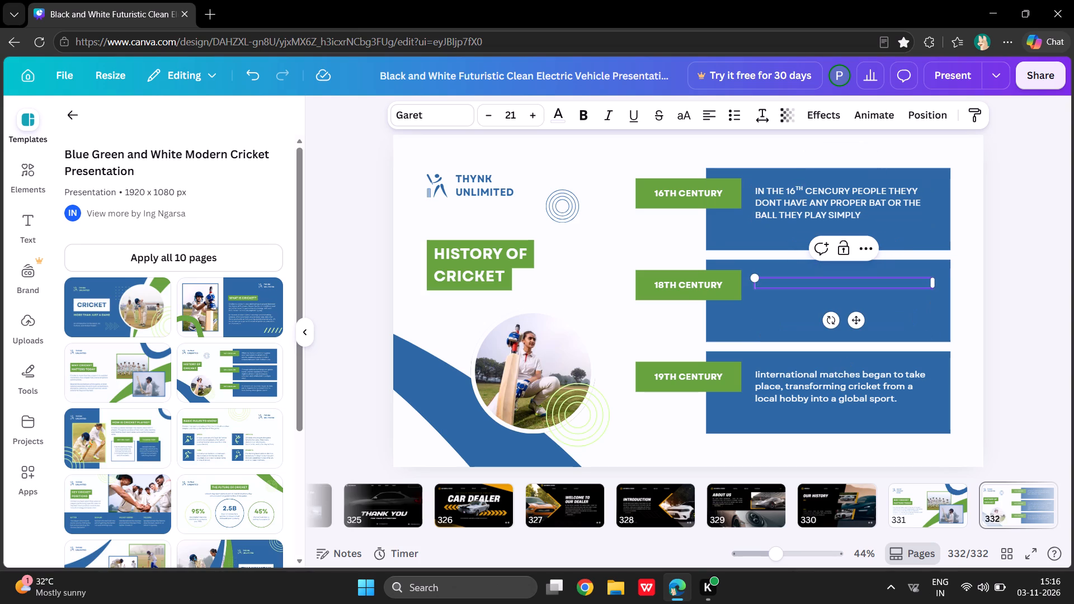
type("IN THE 18 TH S")
key("BackSpace")
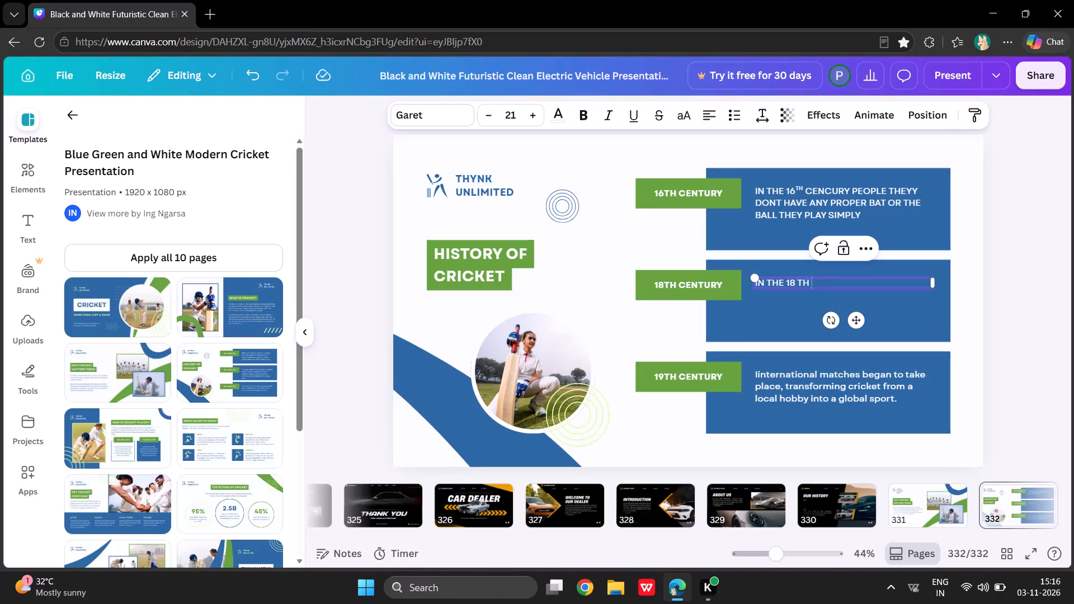
type("CENTURY PEOPLE")
key("space")
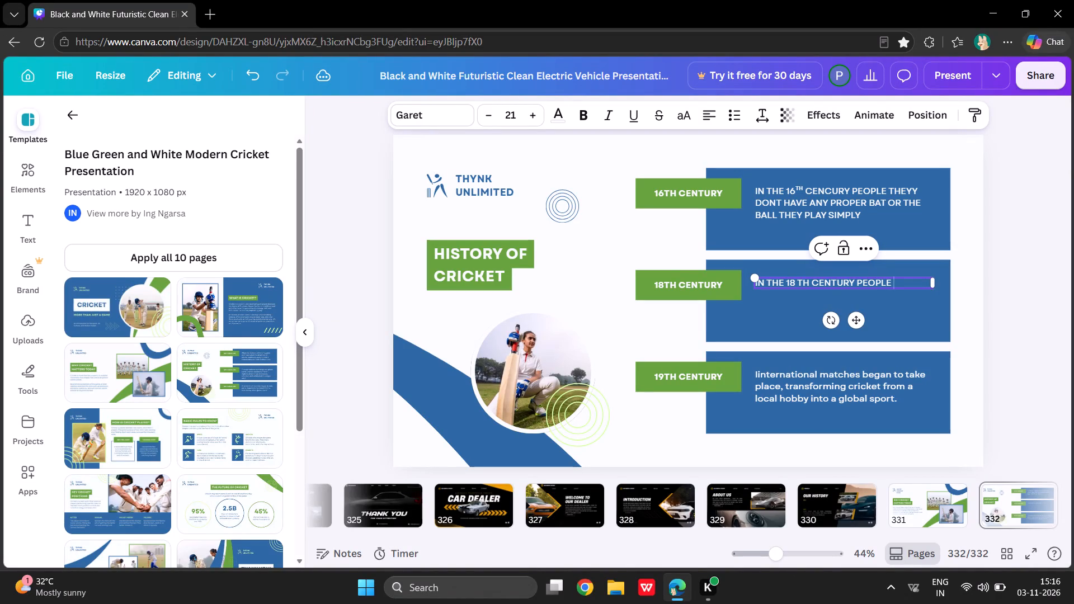
type("MAADE PROPER")
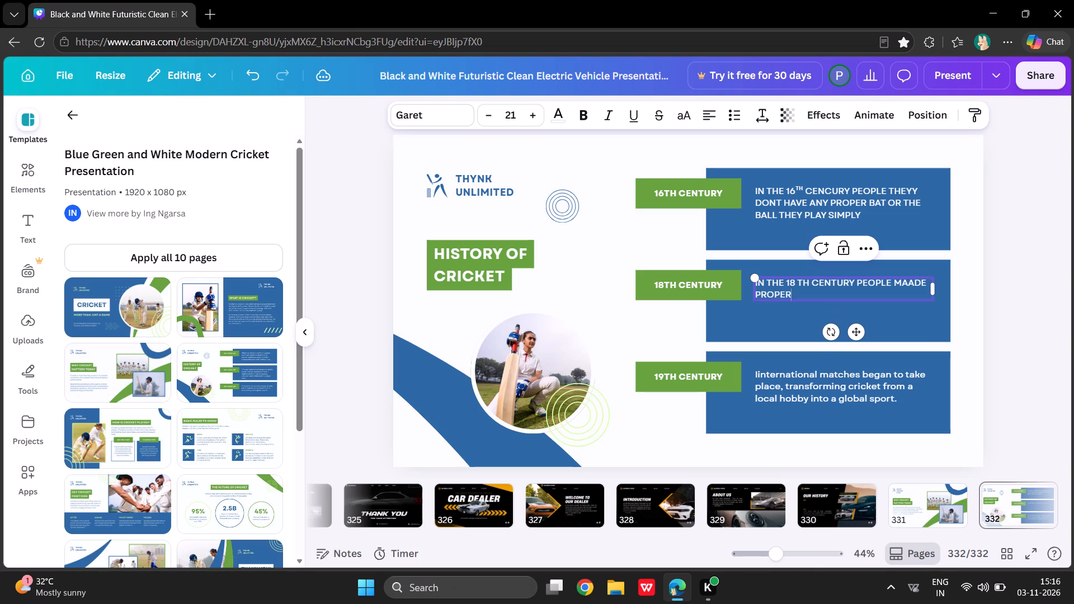
key("space")
type("BTA")
key("BackSpace")
key("BackSpace")
type("AT")
key("space")
Finish the 18th Century description with ",BALL FROM THE RUBBER AND BAT FROM THE WOOD".
key("comma")
type("BAA")
key("BackSpace")
type("LL FROM THE")
key("space")
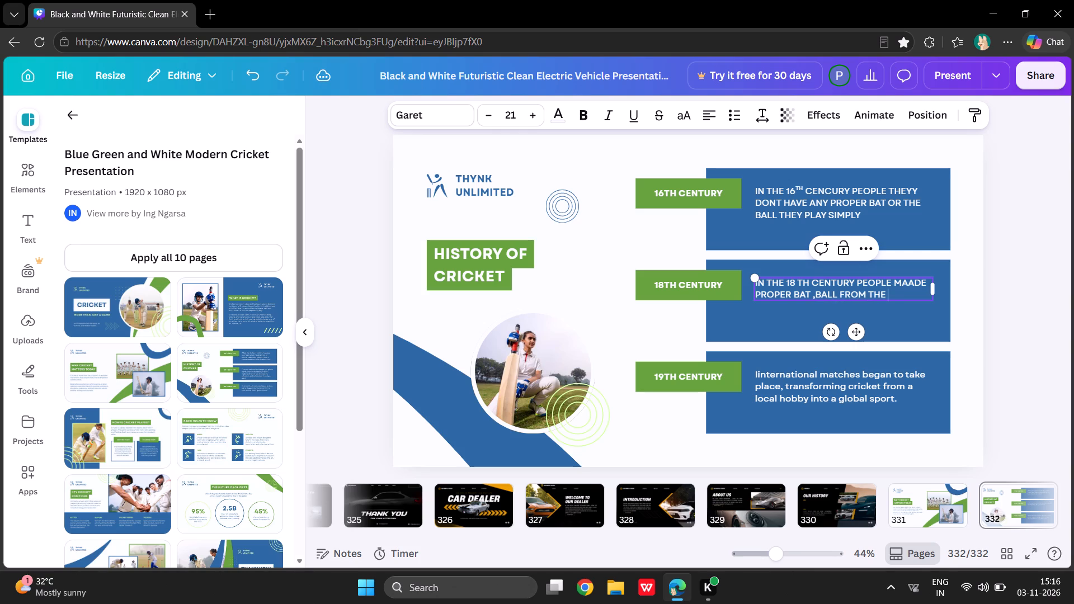
key("l")
key("BackSpace")
type("RUBBER")
key("space")
key("space")
type("AND BAT FROM THE")
key("space")
type("WOOD")
key("space")
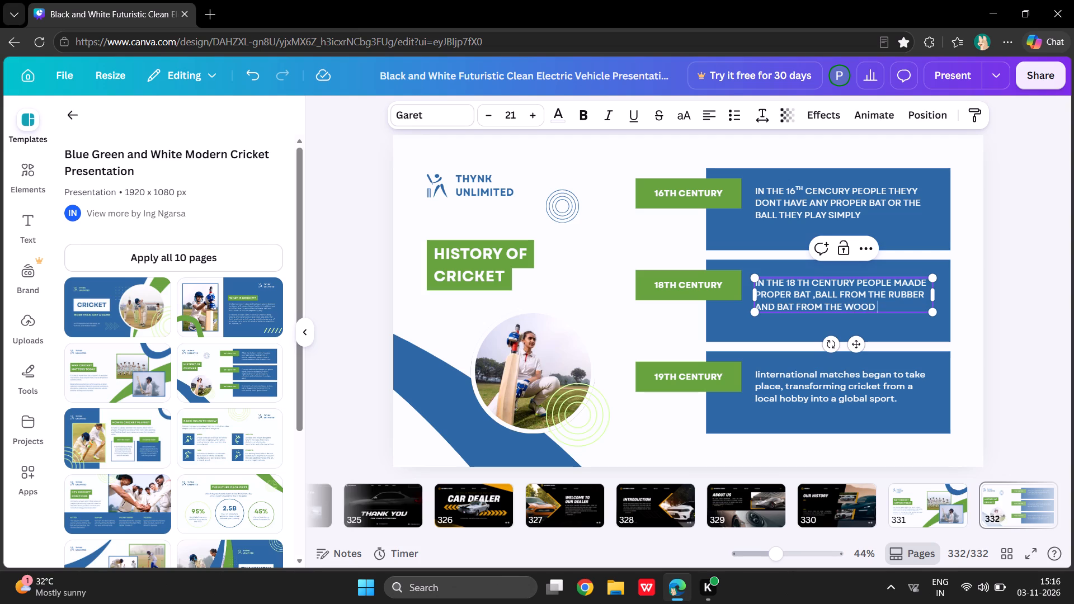
Replace the 19th Century description with "THE VAROUS INTERNATIO TOUNAMENT WAS INTROUDECED IN THE 19TH CENTURY".
double_click(799, 384)
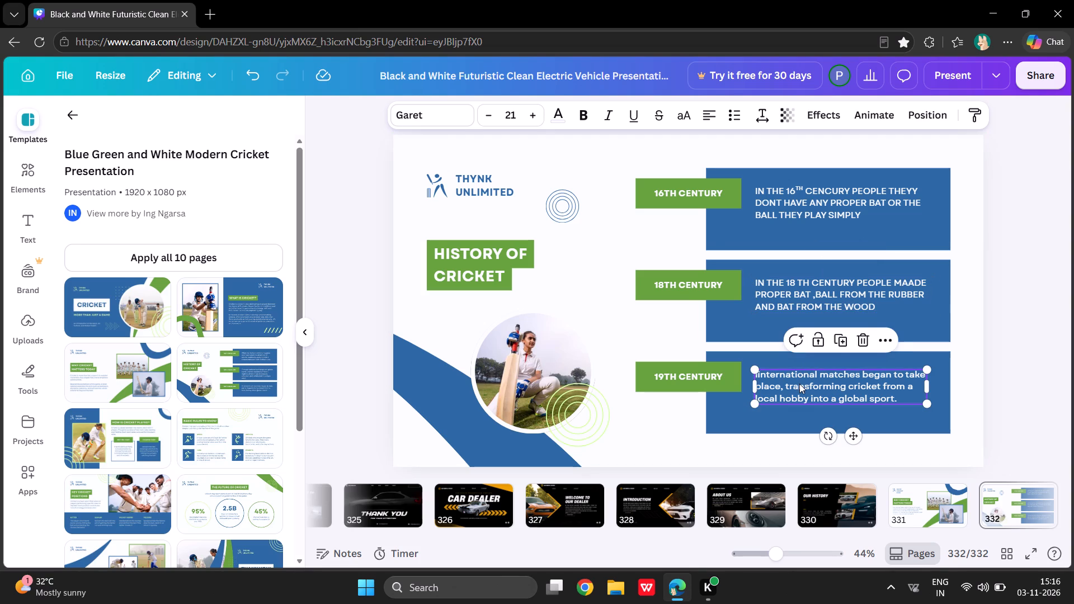
key("BackSpace")
type("THE VAROUS INTER")
type("NATIO")
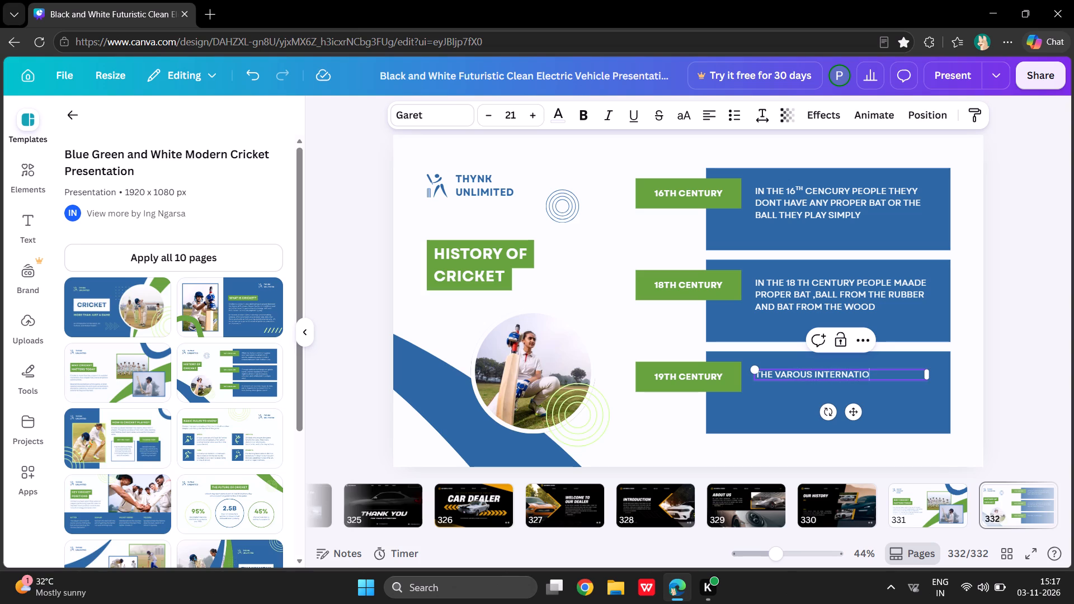
key("space")
type("TOUNAMENT WAS INTROUDED")
key("space")
key("BackSpace")
key("BackSpace")
type("CED")
key("space")
type("IN THE")
key("space")
type("19TH CENTURY")
key("space")
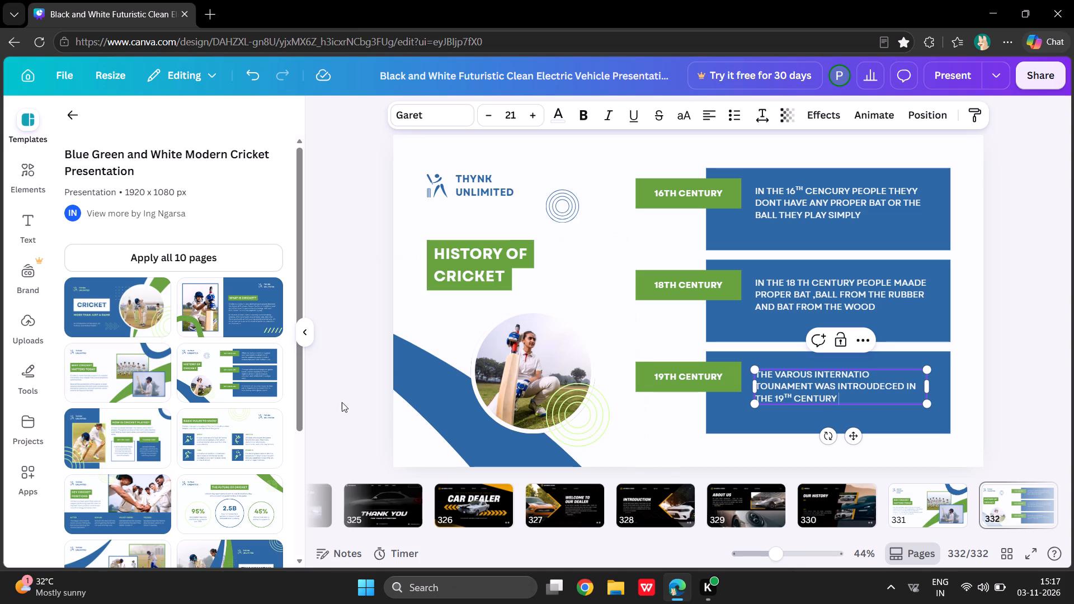
left_click(142, 446)
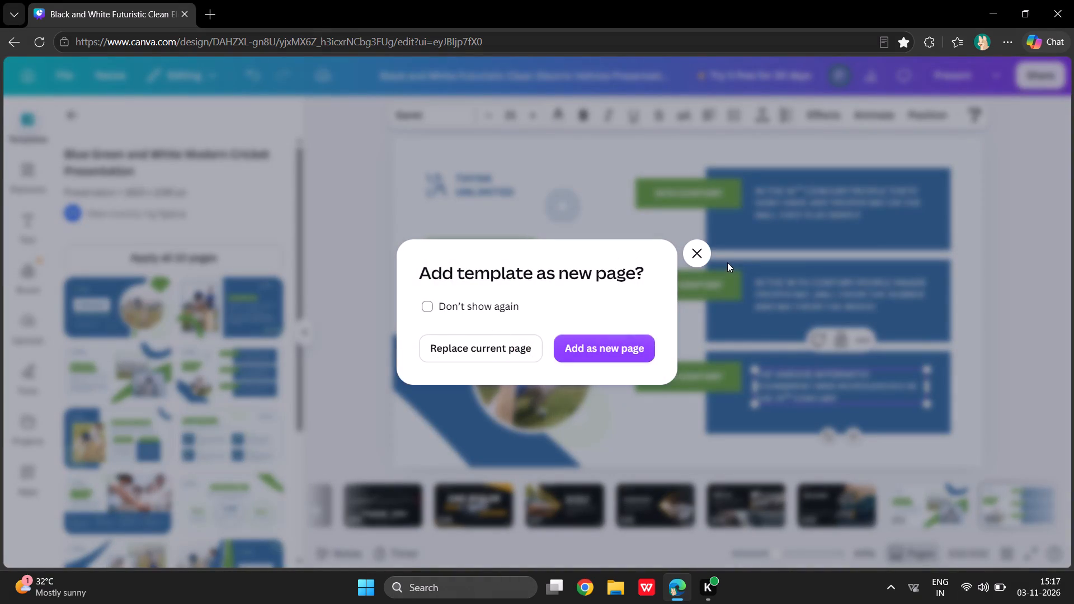
left_click(689, 251)
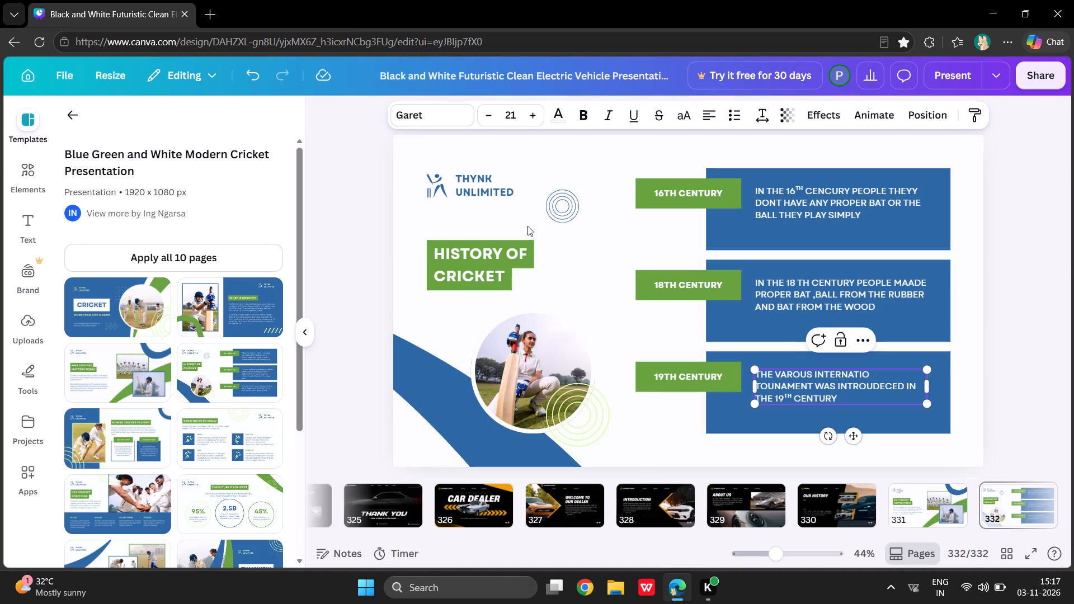
Replace the "THYNK UNLIMITED" logo text on page 332 with "ARJUN CRICKET CLUB", one word per line.
left_click(496, 187)
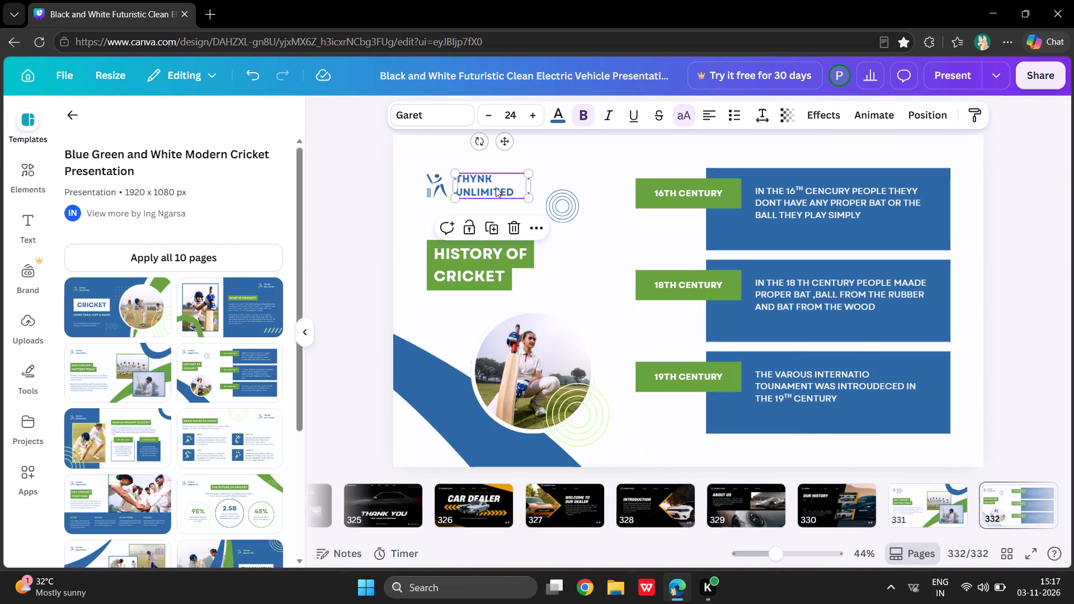
double_click(496, 187)
double_click(496, 187)
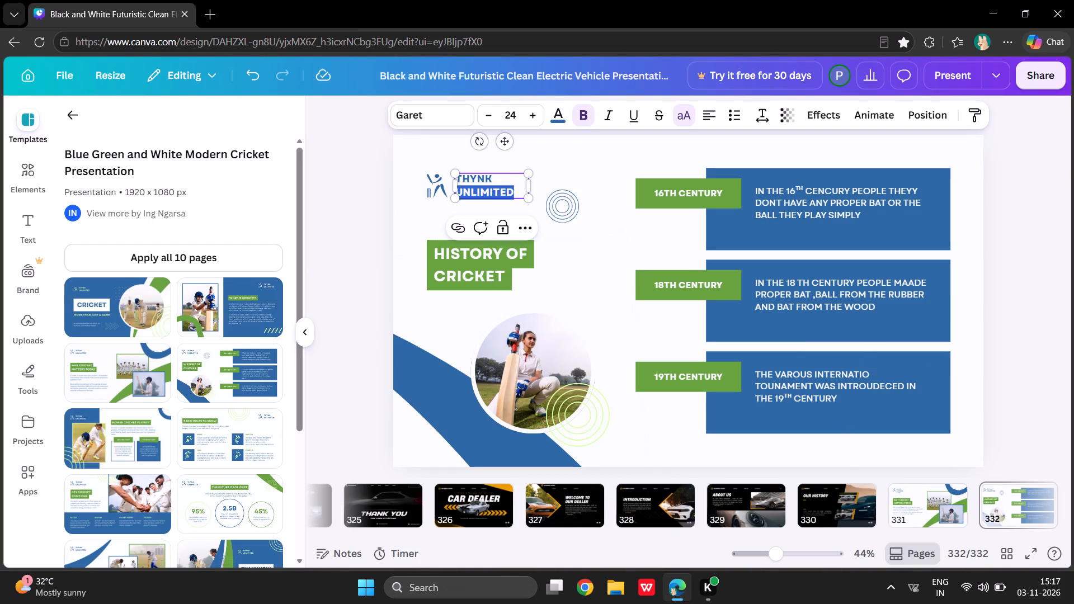
double_click(496, 187)
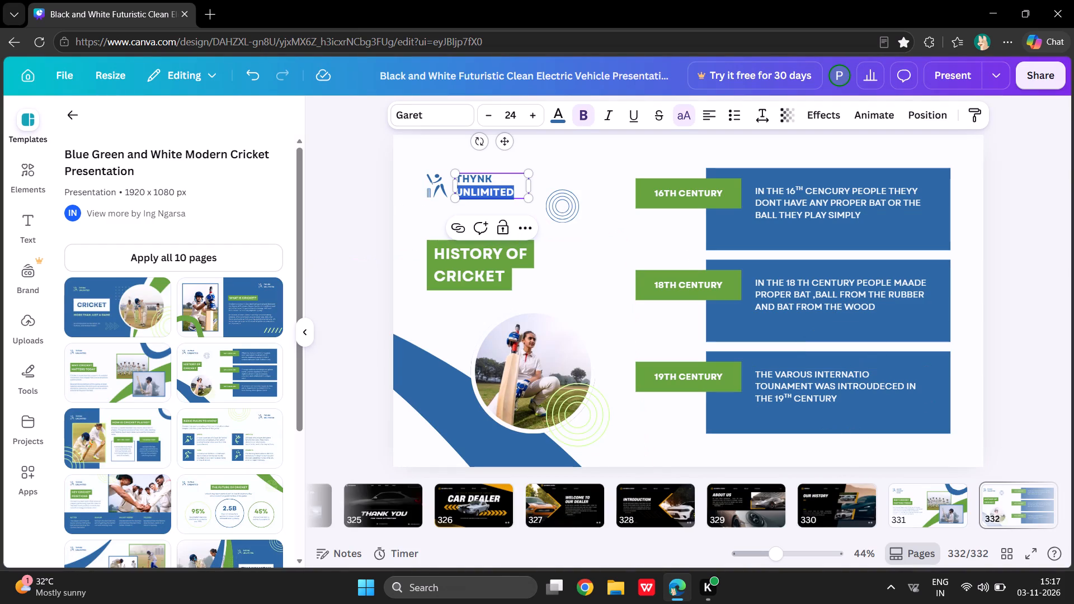
double_click(496, 187)
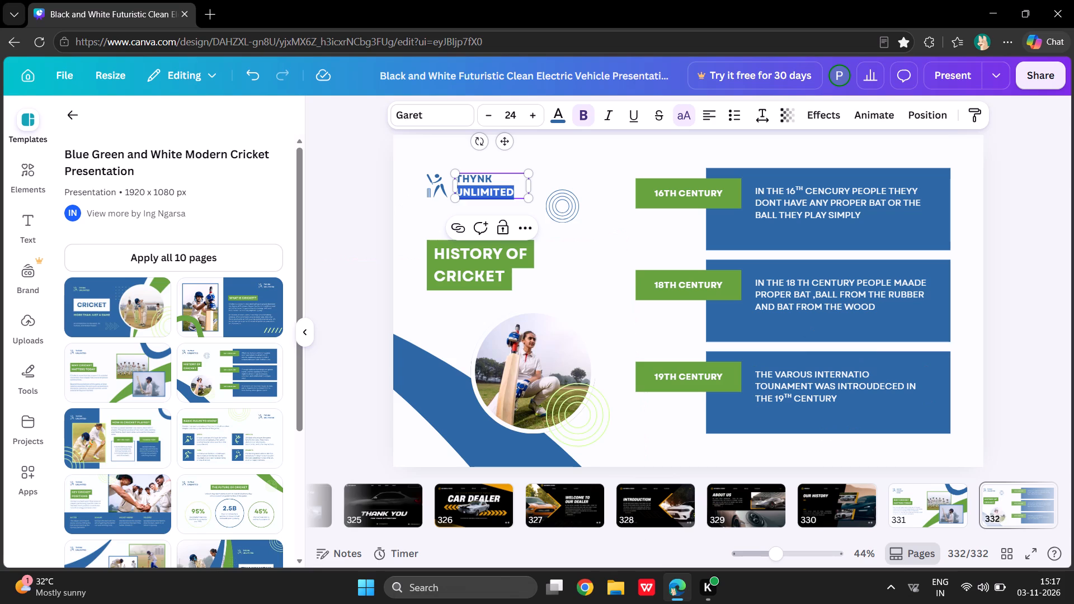
double_click(496, 187)
double_click(496, 187)
triple_click(479, 182)
key("BackSpace")
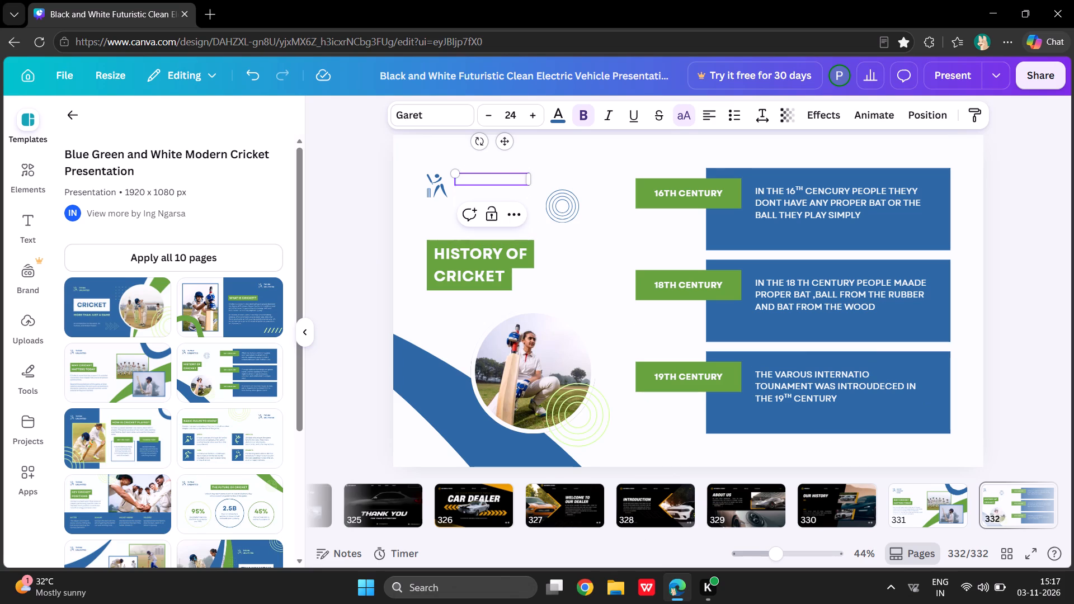
type("ARJUN")
key("space")
key("Return")
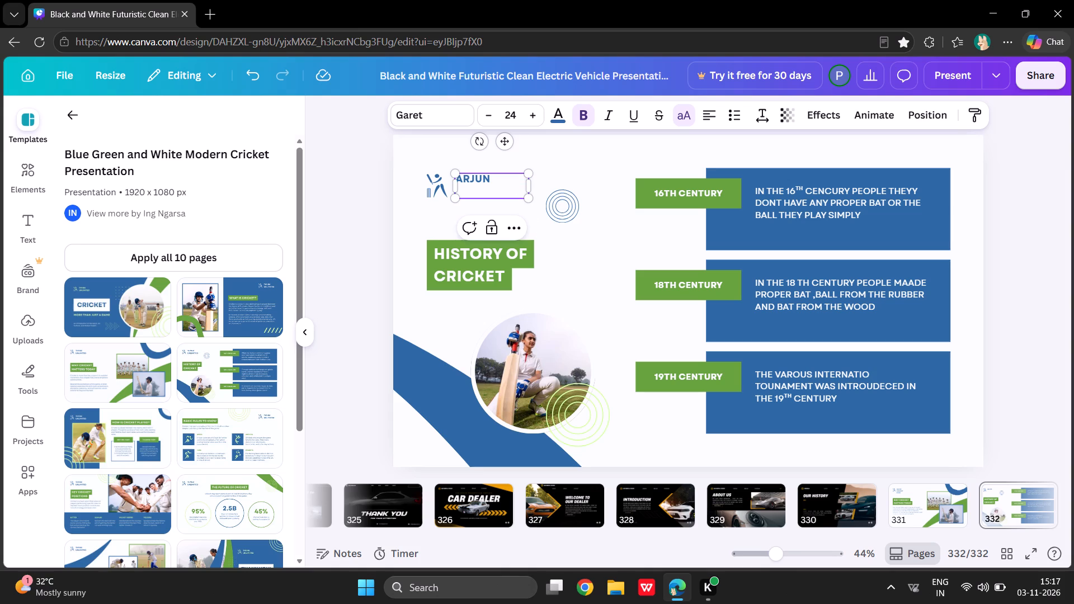
type("CRICKT")
key("BackSpace")
key("BackSpace")
type("KET")
key("Return")
type("CLUB")
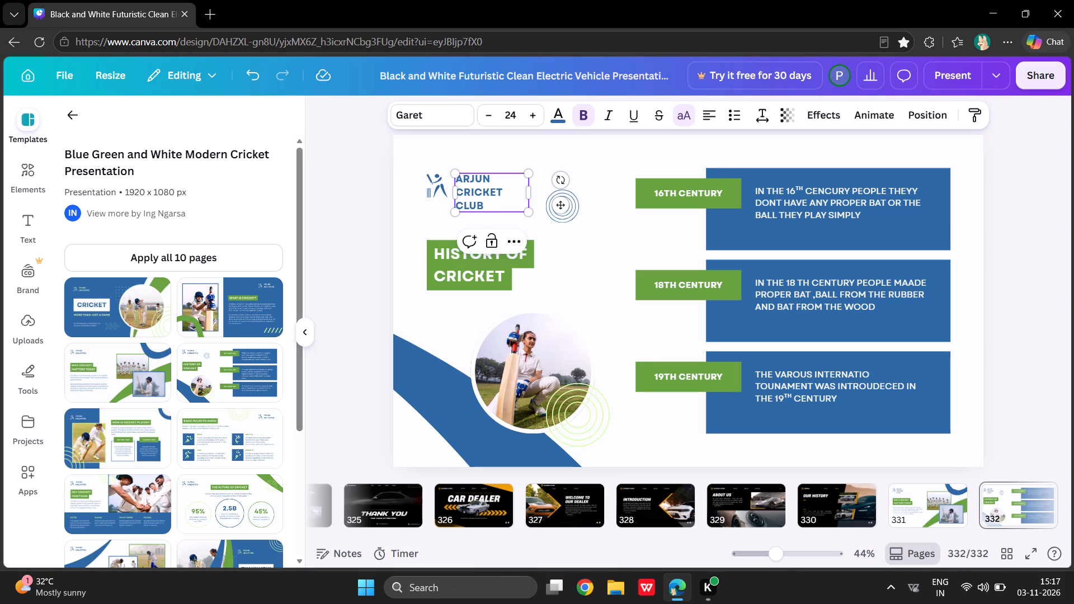
Add the "How Is Cricket Played?" template as a new page after page 332.
left_click(125, 445)
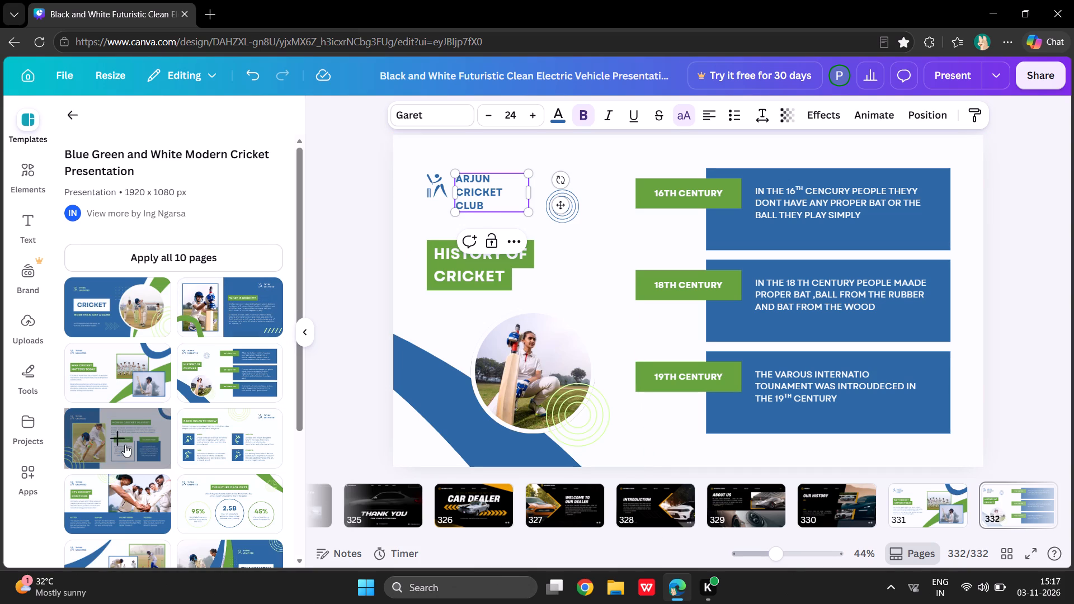
left_click(605, 338)
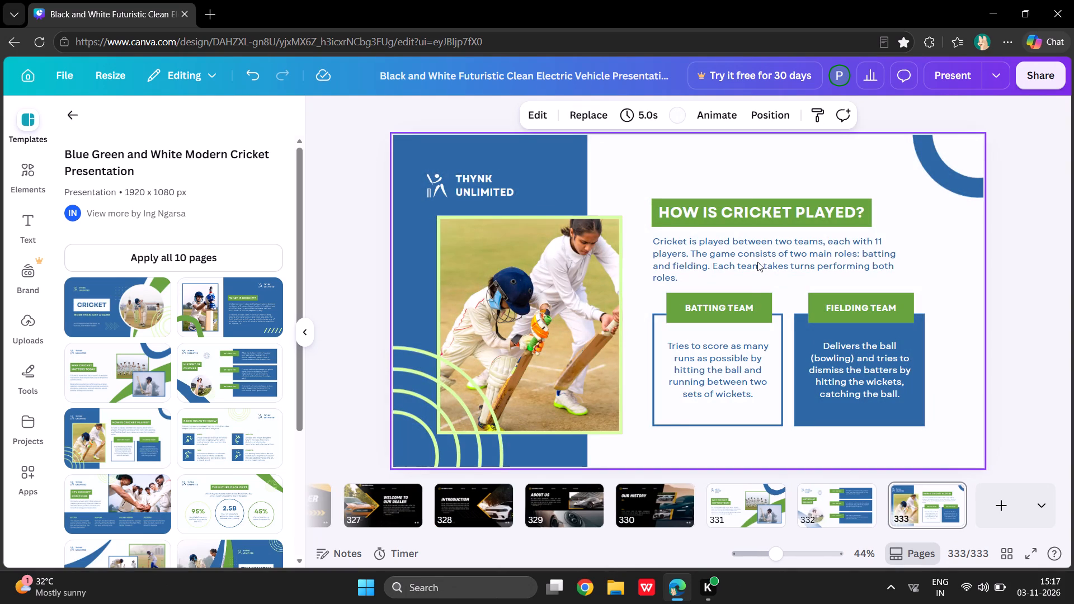
Replace the intro paragraph on page 333 with "THE CRICKET PLAYED IS VERY SIMPLE FROM OPONENT ONE PLAYER".
double_click(754, 262)
key("BackSpace")
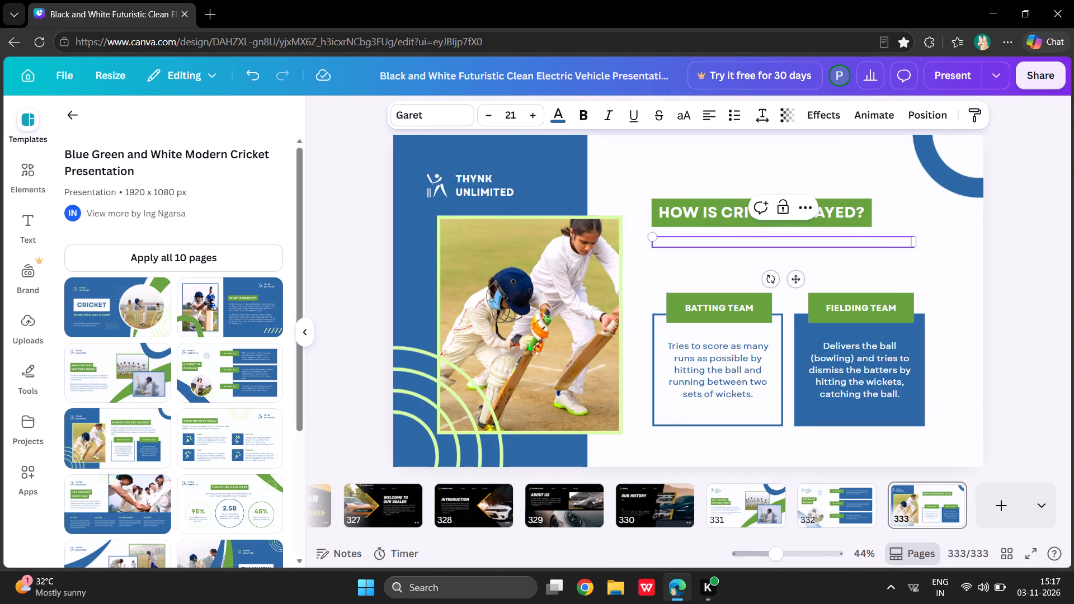
type("THE CRICKET PLAYED IS VERY SIMPLE")
key("space")
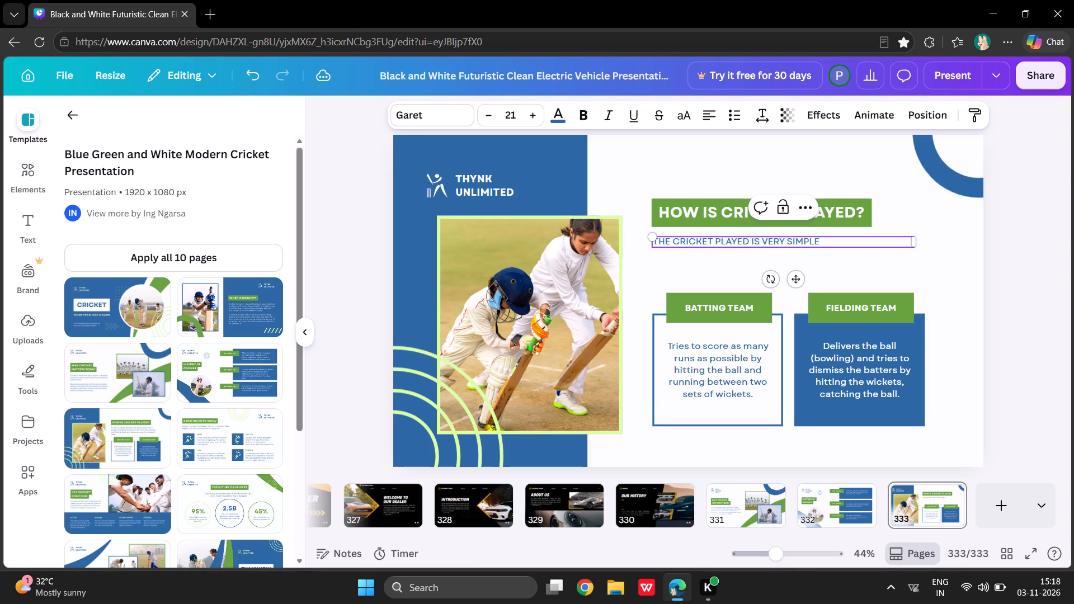
key("o")
key("BackSpace")
type("FROM OPONENT ONE PLAYER")
key("space")
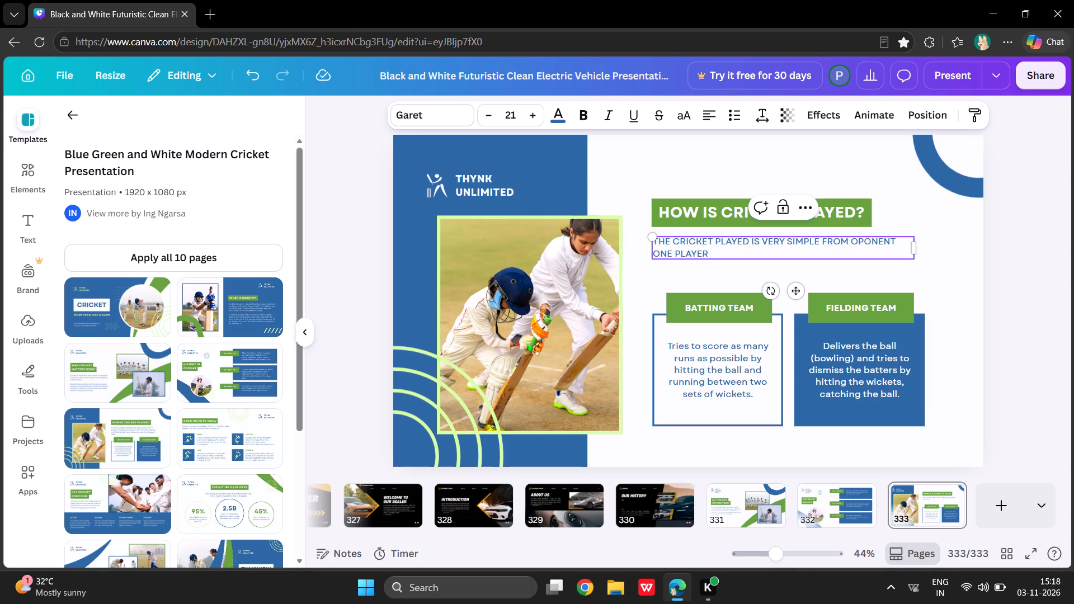
Extend the intro paragraph with "WAS BLOWER WILL BALL TO THE BATTER AND 1 WICKET KIPPER AND REMAINING 9 ARE FIELDER".
key("w")
type("AS BLOWER WILL")
key("space")
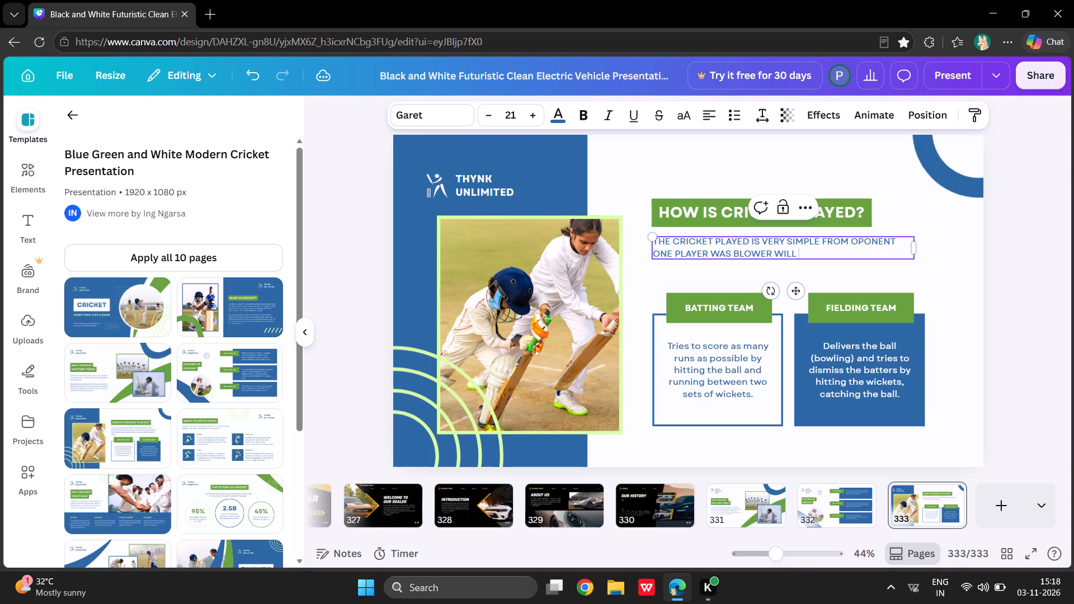
type("BALL T")
type("O THE BB")
key("BackSpace")
type("ATTER AND")
key("space")
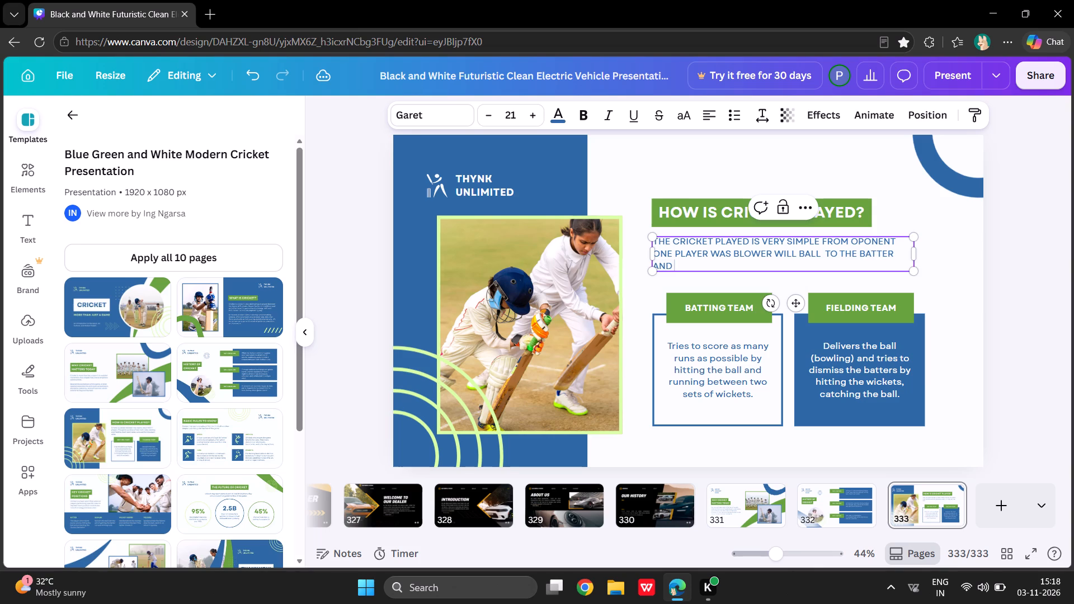
type("1 WICKET KIPPE")
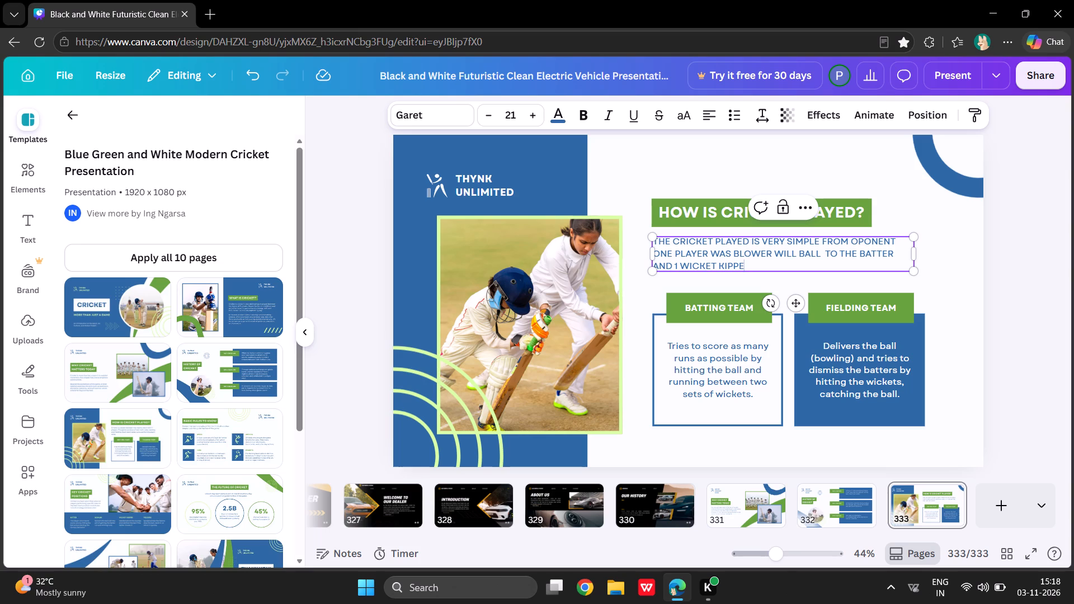
type("R AND REA")
key("BackSpace")
type("MAINING")
key("space")
type("9")
key("space")
type("ARE")
key("space")
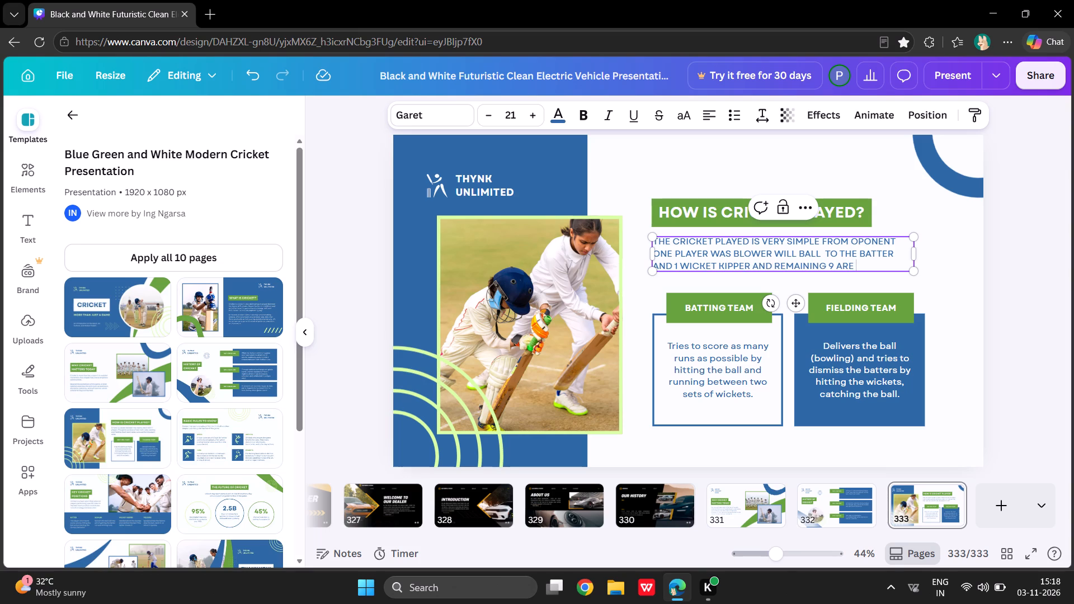
type("FIELDER")
key("space")
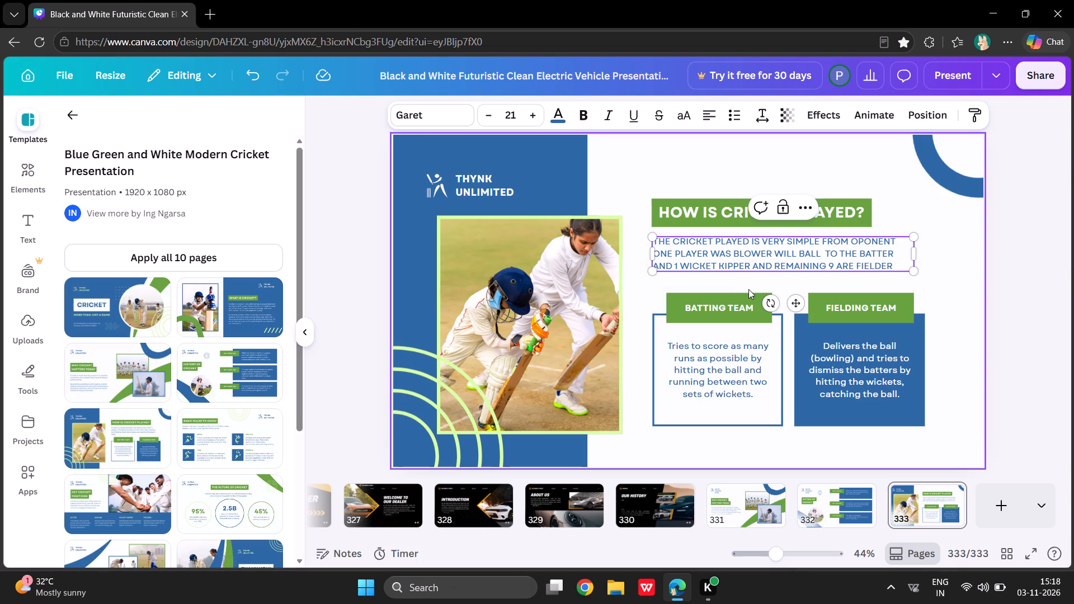
Replace the Batting Team description with "THE BATTING TEAM HAVE TO SCORE RUN AS POSSIBLE FROM THE GIVEN OVER WITH 10 WICKETS IN HAND".
left_click(737, 357)
double_click(737, 357)
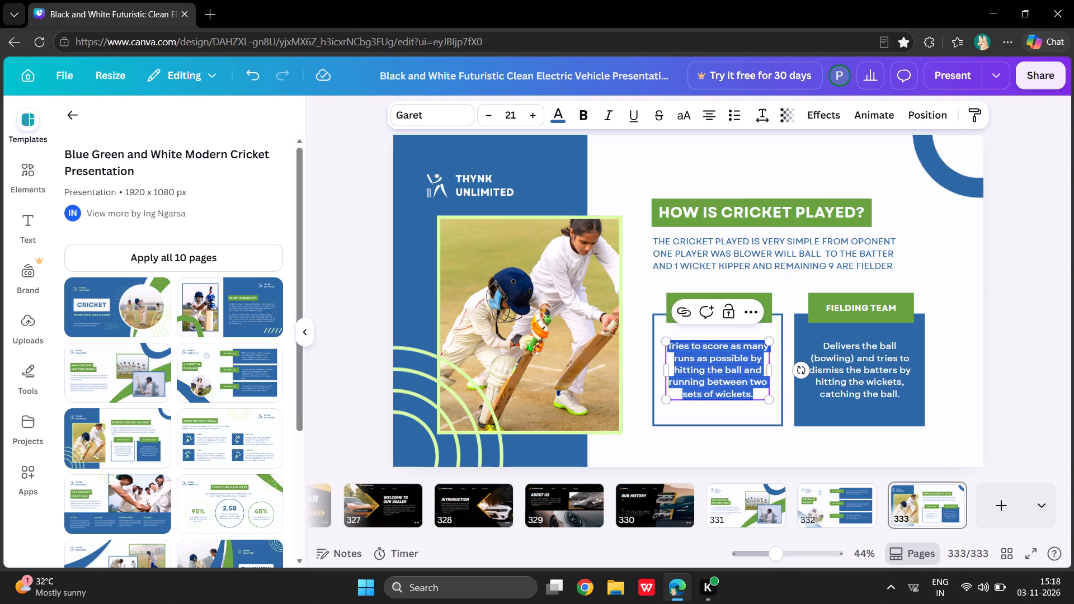
key("BackSpace")
type("TE")
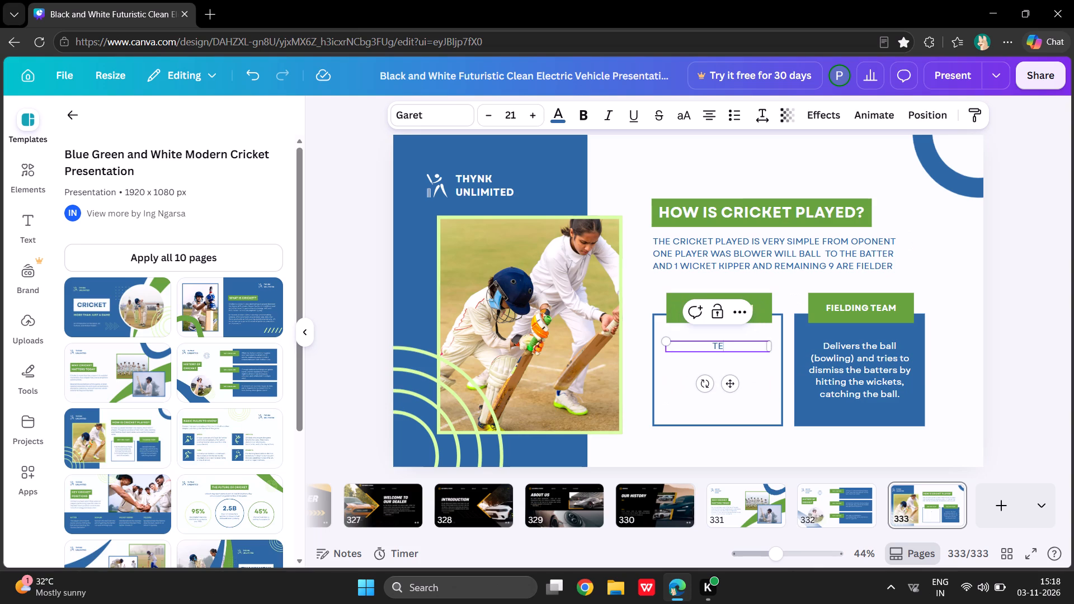
key("BackSpace")
type("HE BATTING TEAM HAVE TO")
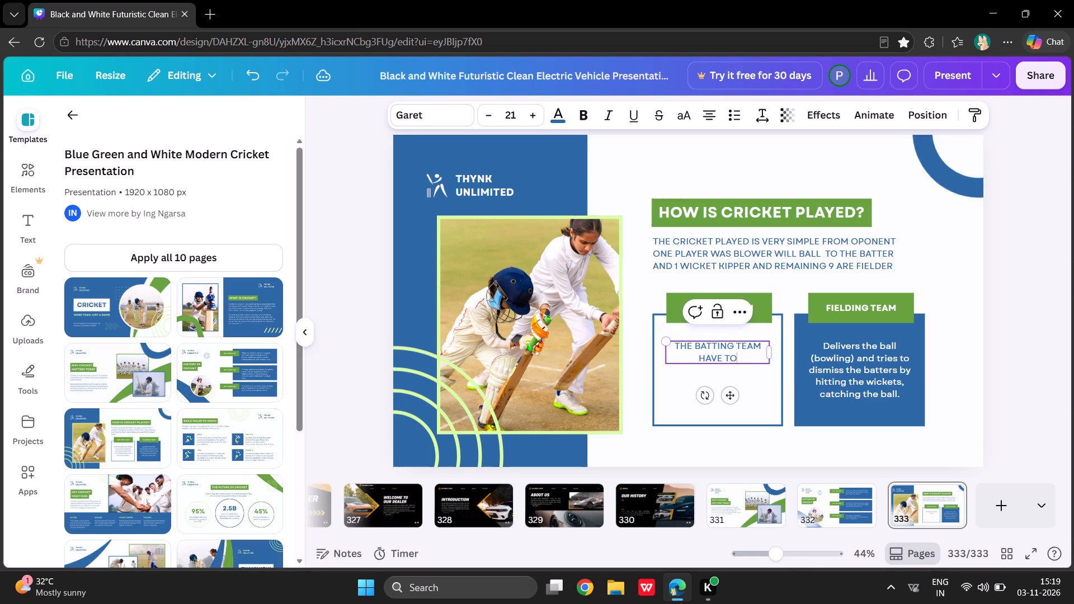
key("space")
type("SCORE RUN AS POSSIBLE FROM THE GIVEN OVER")
key("space")
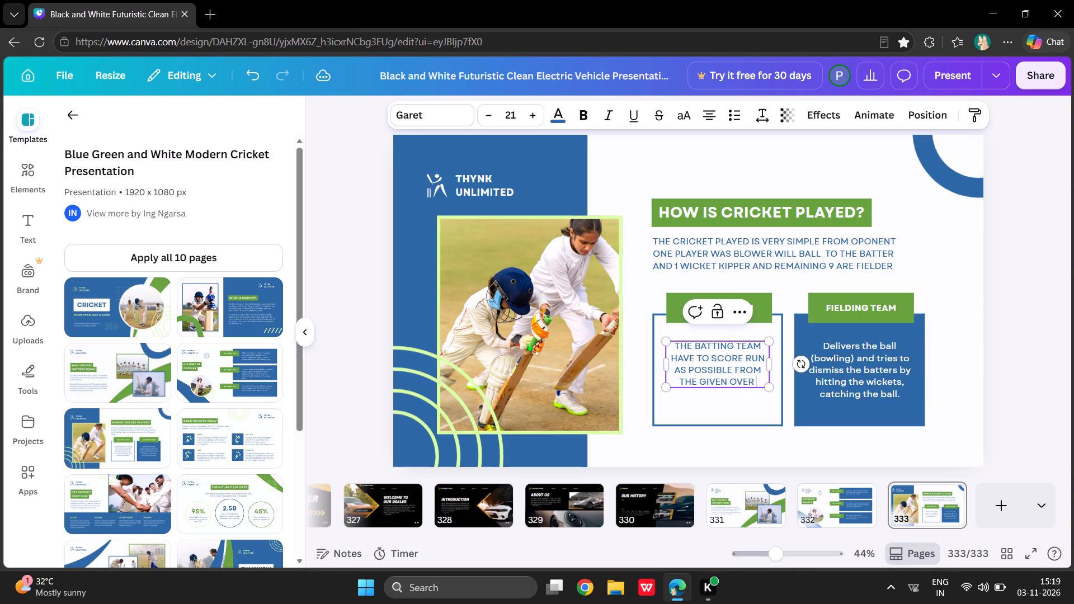
type("WITH")
key("space")
type("10")
key("space")
type("WICKETD")
key("space")
key("BackSpace")
key("BackSpace")
type("S IN HAND")
key("space")
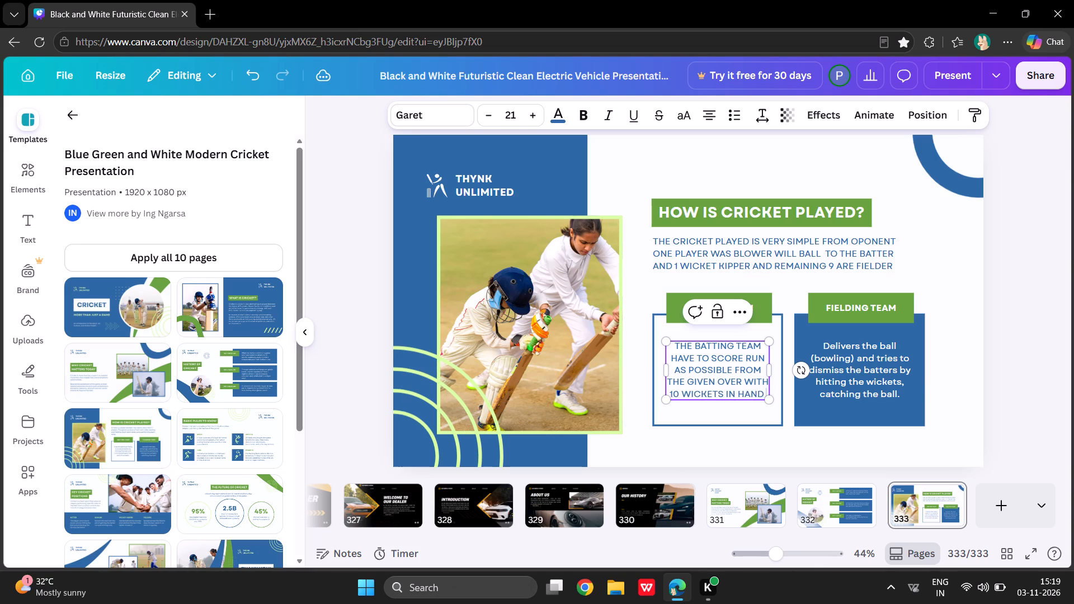
Append to the Batting Team description "AFTER OVER FINISH OR THE 10TH WICKET ALL THE BATTING GOES TO OPENETS THEY CHASE THE SCORE".
type("AFTER")
key("space")
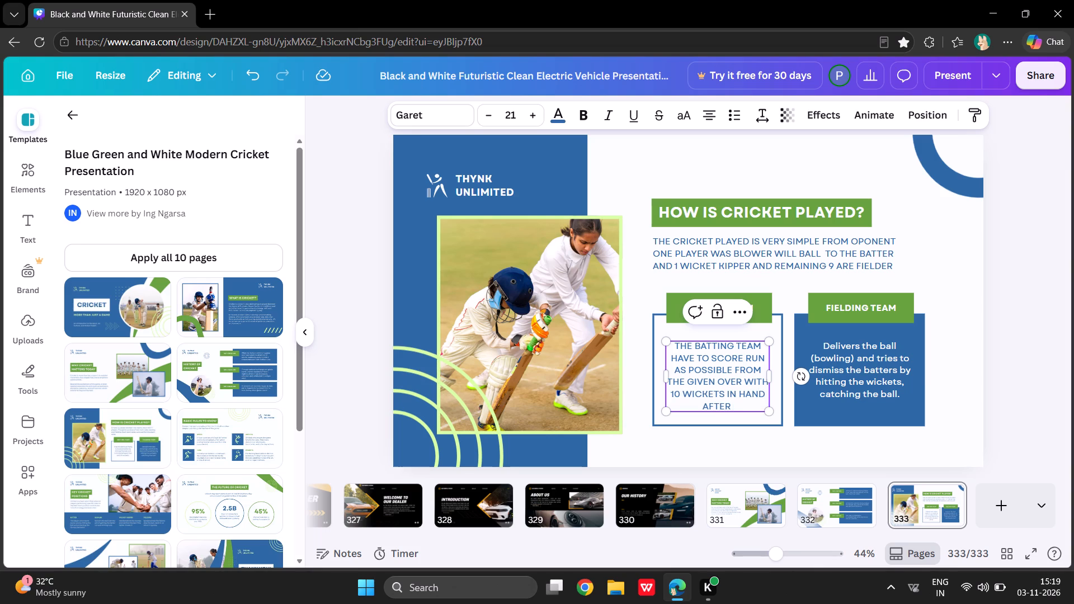
type("OVER")
key("space")
type("FINISH OR THE")
key("space")
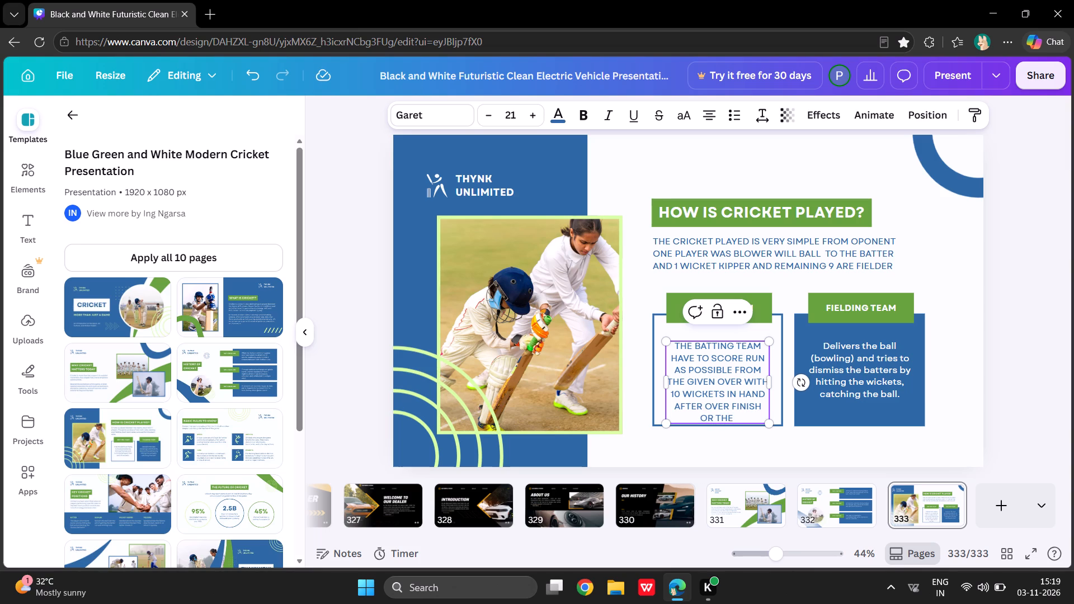
type("10TH WICKET FOLLO")
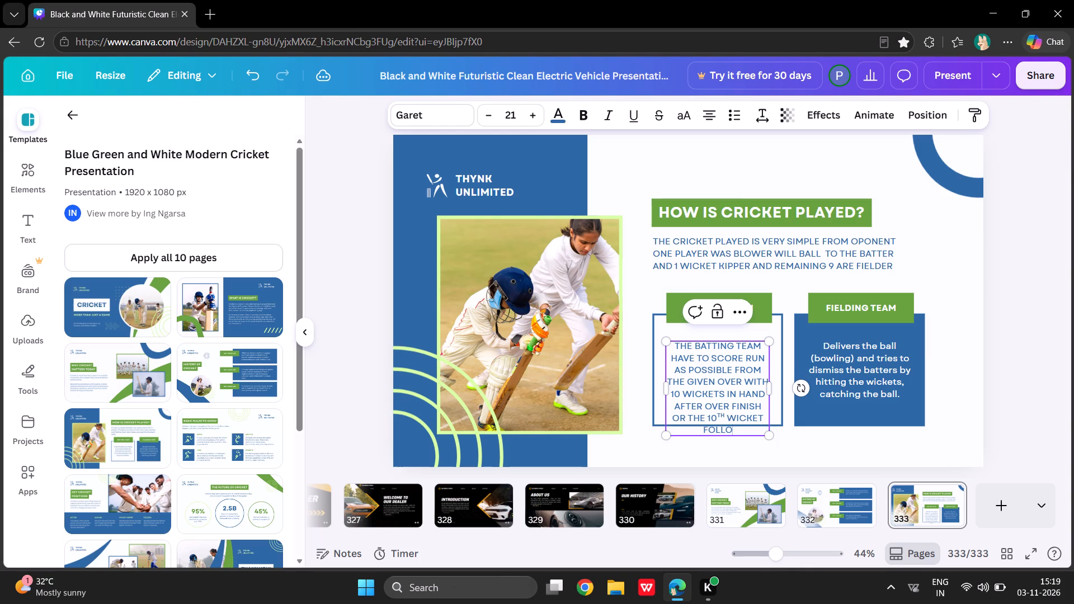
key("BackSpace")
key("BackSpace")
key("BackSpace")
key("BackSpace")
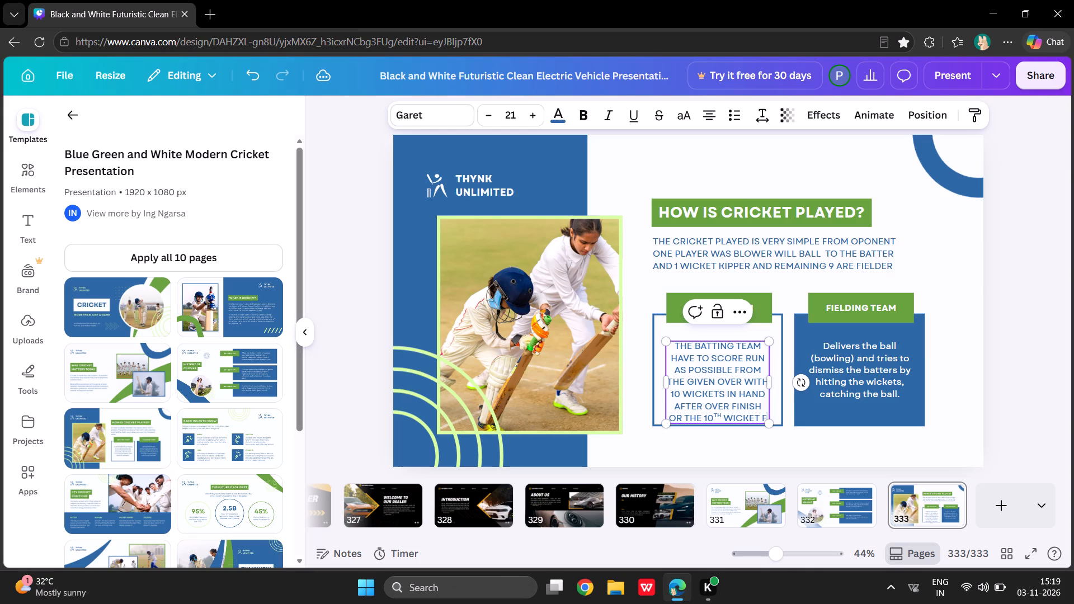
key("BackSpace")
type("ALL")
key("space")
type("THE")
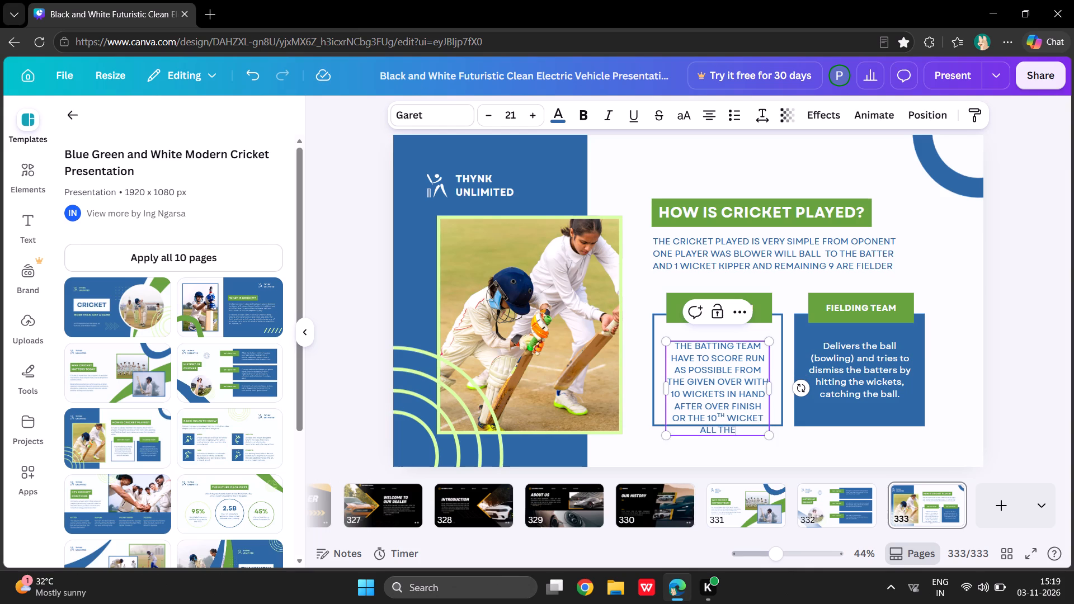
key("space")
type("BATTING GOES TO OPENETS THEY CG")
key("BackSpace")
type("HASE THE SCORE")
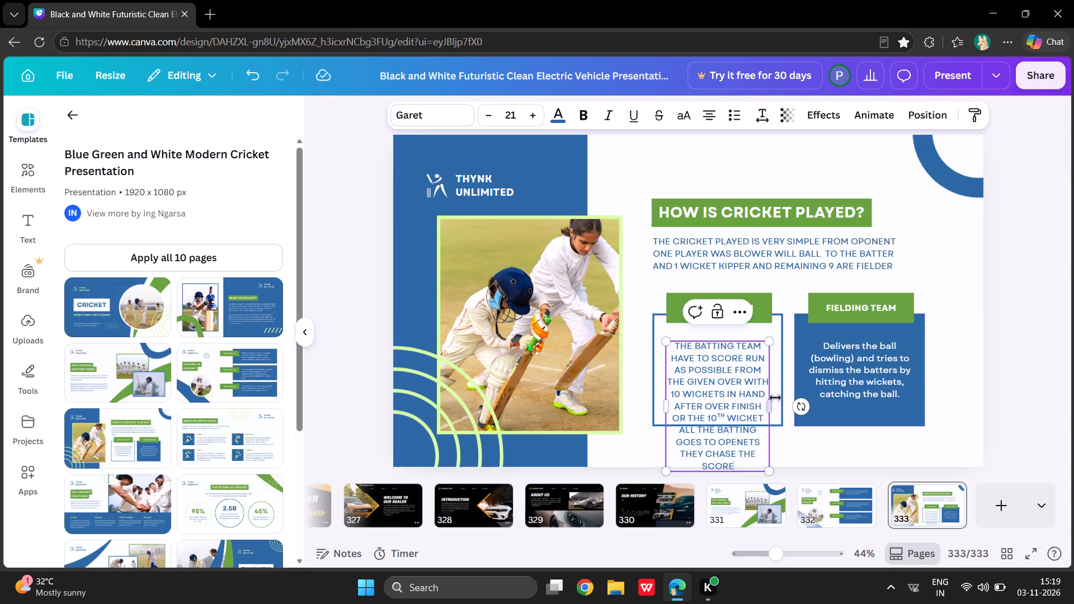
Widen the Batting Team description on both sides and extend its outlined box downward to enclose all the text.
left_click_drag(771, 396, 781, 393)
left_click_drag(665, 379, 656, 377)
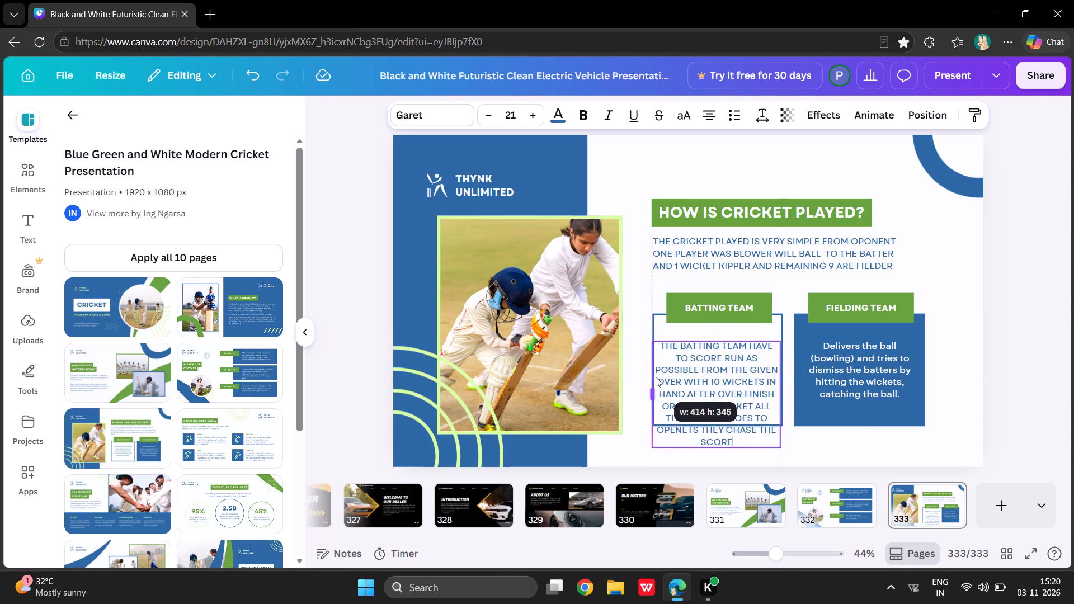
left_click_drag(656, 377, 658, 377)
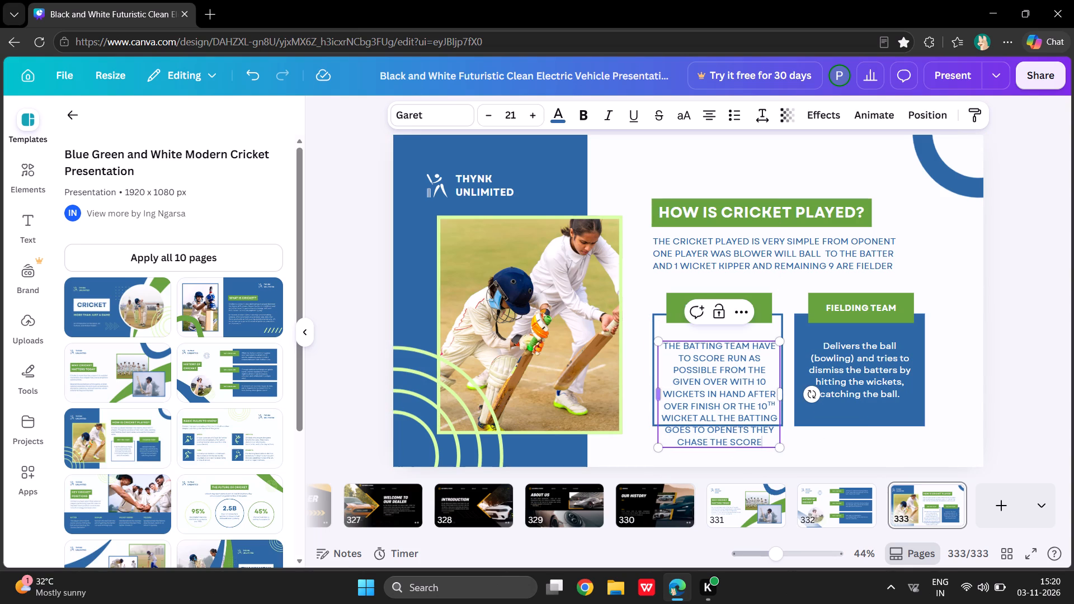
left_click(770, 334)
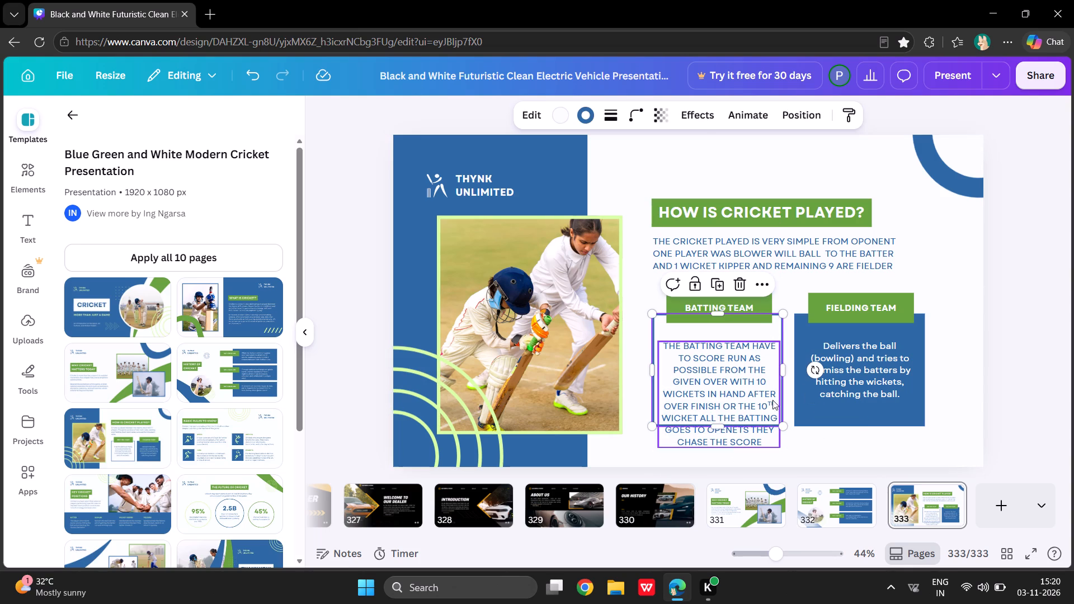
left_click_drag(715, 424, 716, 451)
Replace the Fielding Team description with "FIELDING TEAM HAVE TO BALL TO THE BATTER WITH GIVEN".
double_click(830, 366)
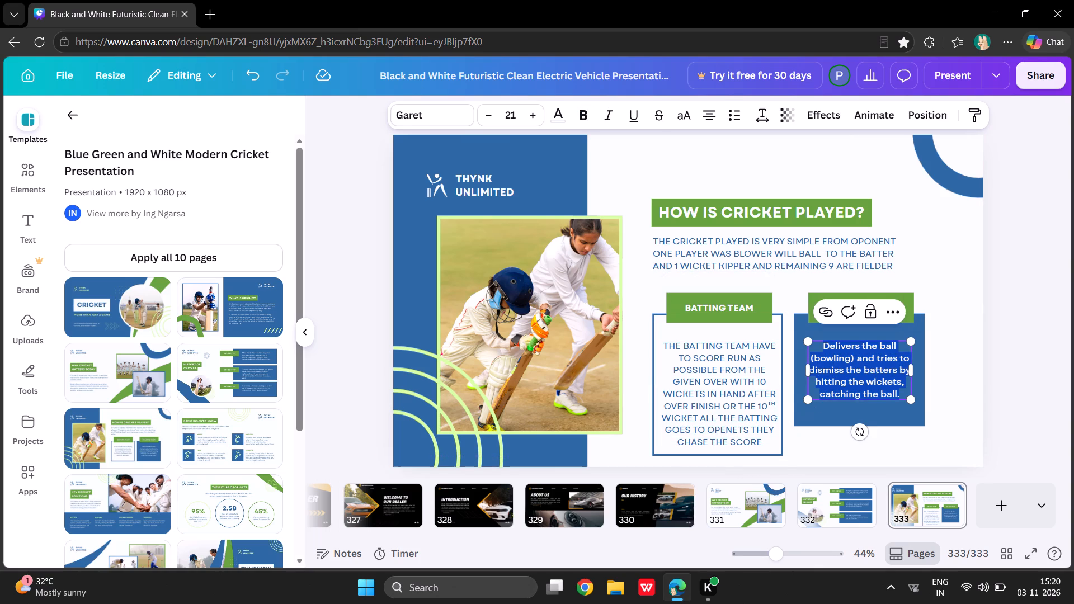
key("BackSpace")
type("FIELDING TEAM HAVE TO")
key("space")
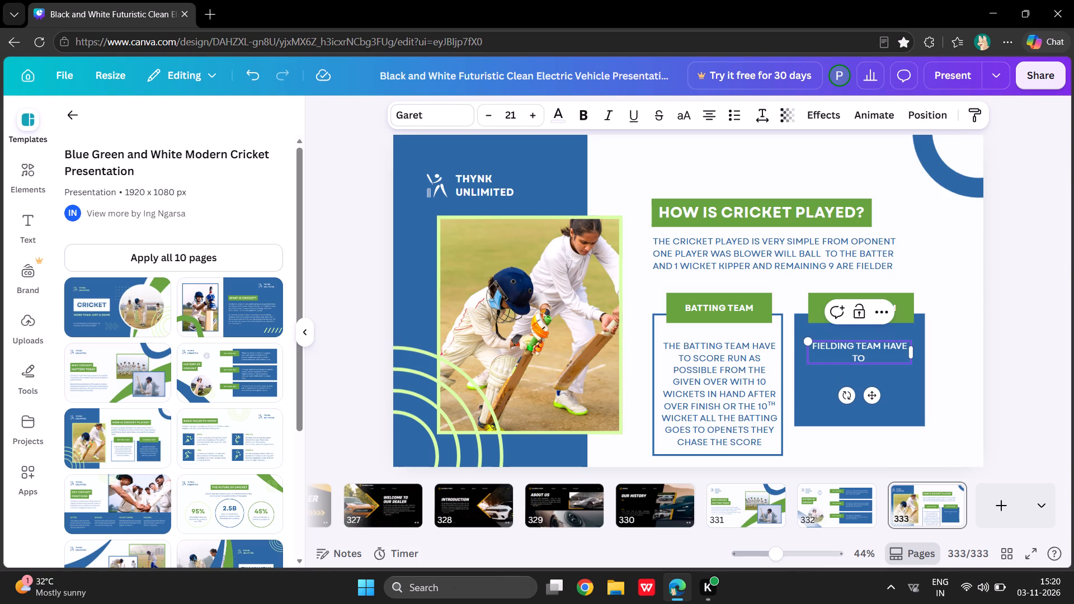
type("BALL TO THE")
key("space")
type("BATTER")
key("space")
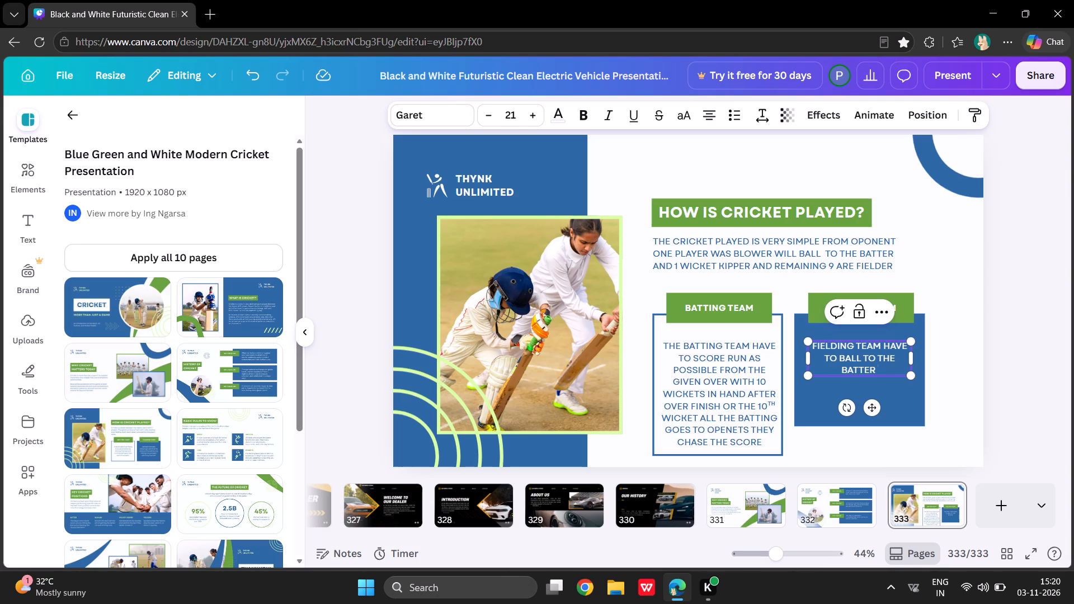
type("WH")
key("BackSpace")
type("ITH GIVEN")
key("space")
type("OVE")
key("BackSpace")
key("BackSpace")
key("BackSpace")
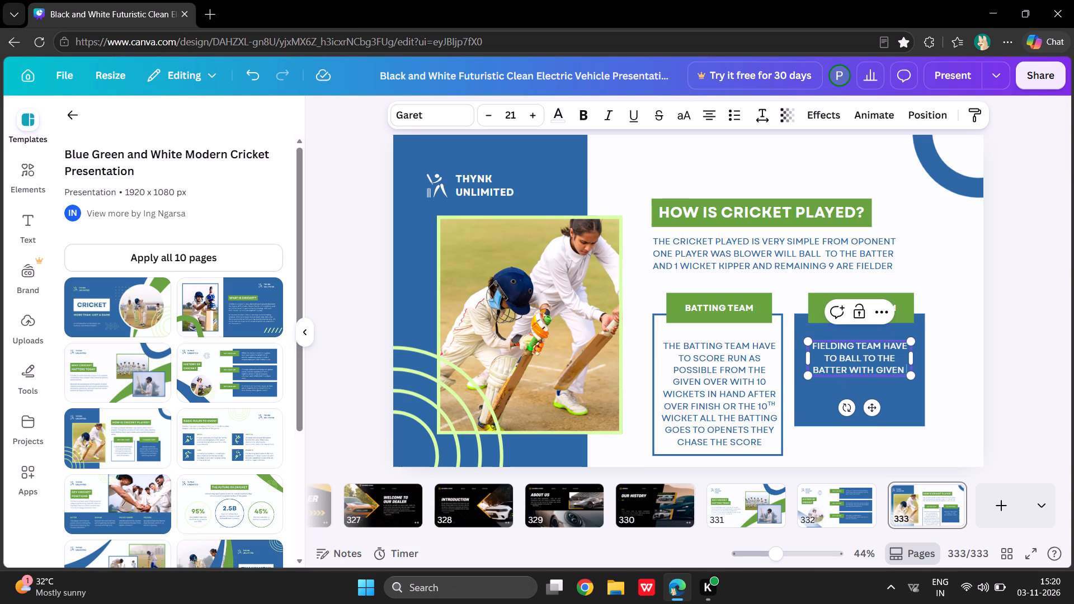
Continue the Fielding Team description with "TIME THEY HAVE TO COMPLETE THE OVER EACH OVER HAVE 6 BALL".
type("TIME TA")
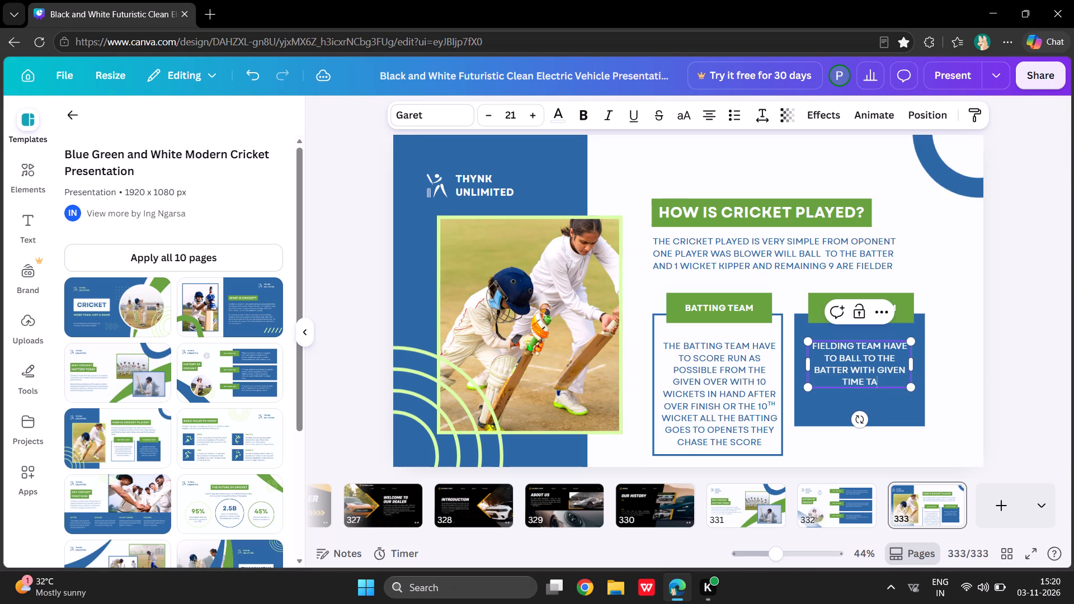
key("BackSpace")
type("HEY HAVE TO COMPLET")
key("space")
key("BackSpace")
type("E THE")
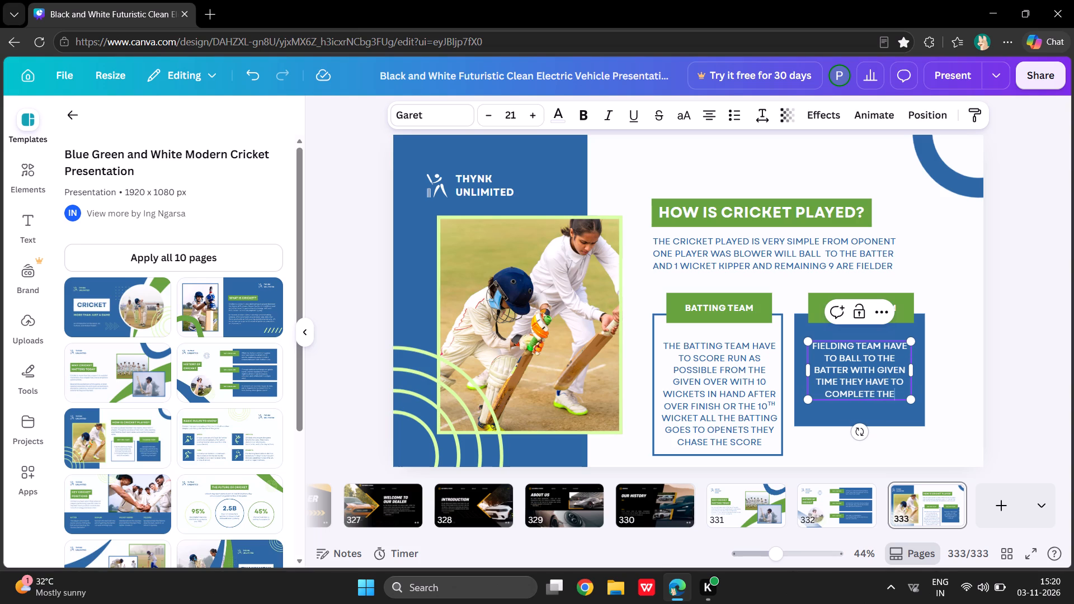
key("space")
type("OVER EACH OVER HAVE")
key("space")
type("6 BALL")
key("space")
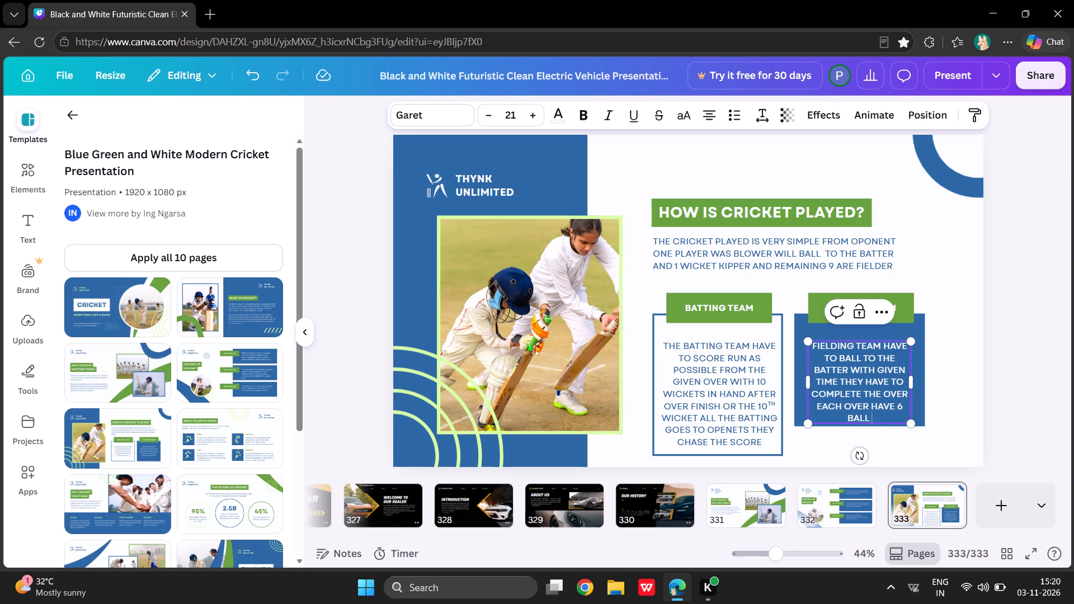
Append to the Fielding Team description "IF THEY LATE THEY HAVE PENALTIY OF TE FIELDER".
type("IF THEY LATE THEY")
key("space")
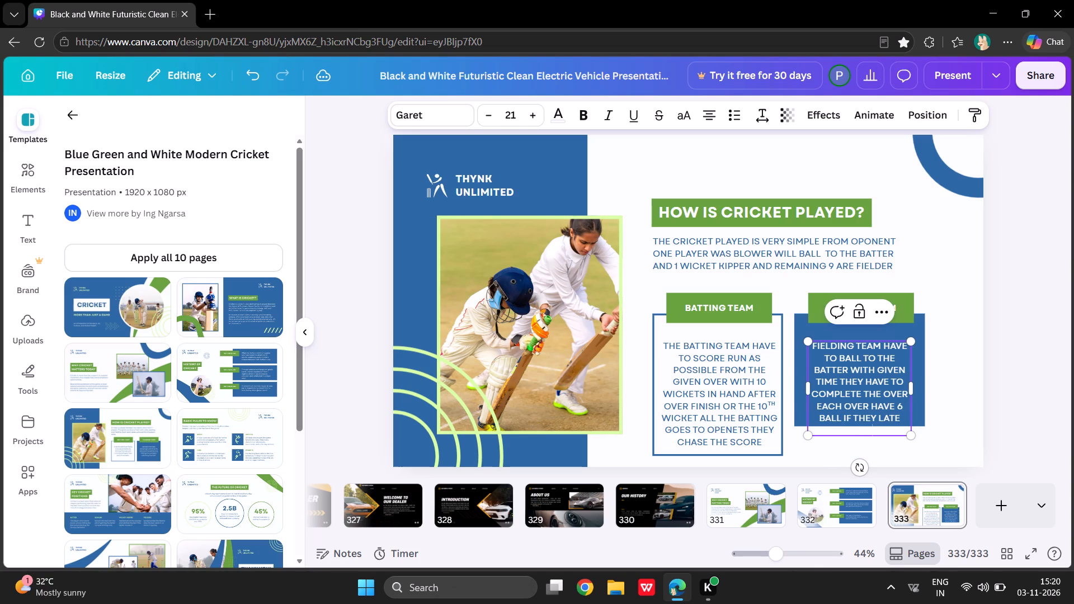
type("HA")
type("VE PENALT")
type("IY OF TE TH")
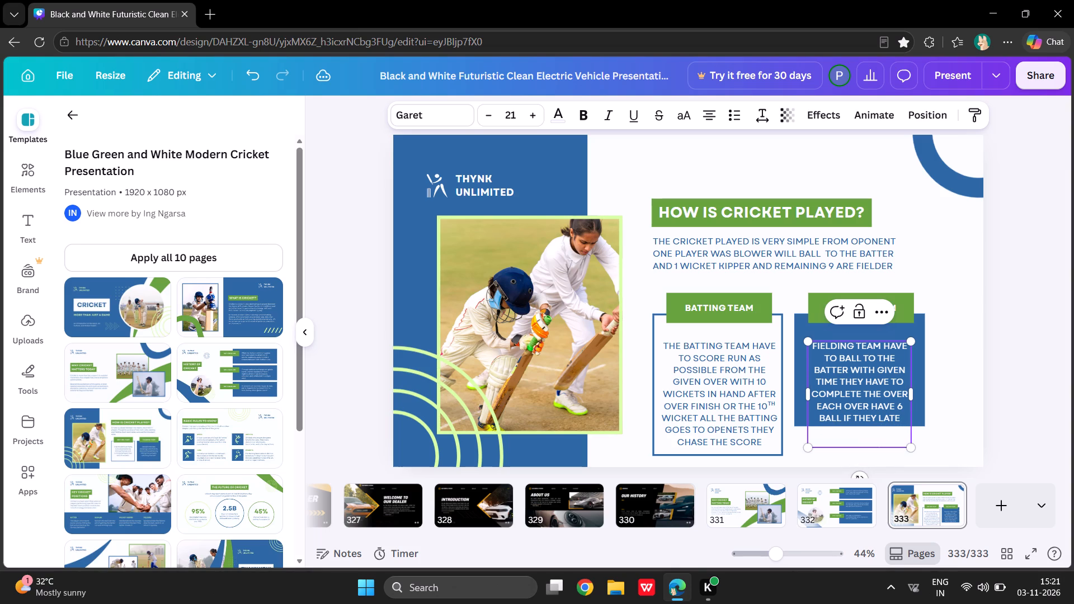
key("BackSpace")
key("BackSpace")
key("space")
type("FIELDER")
Extend the blue Fielding Team box downward until it encloses the whole description.
left_click(920, 403)
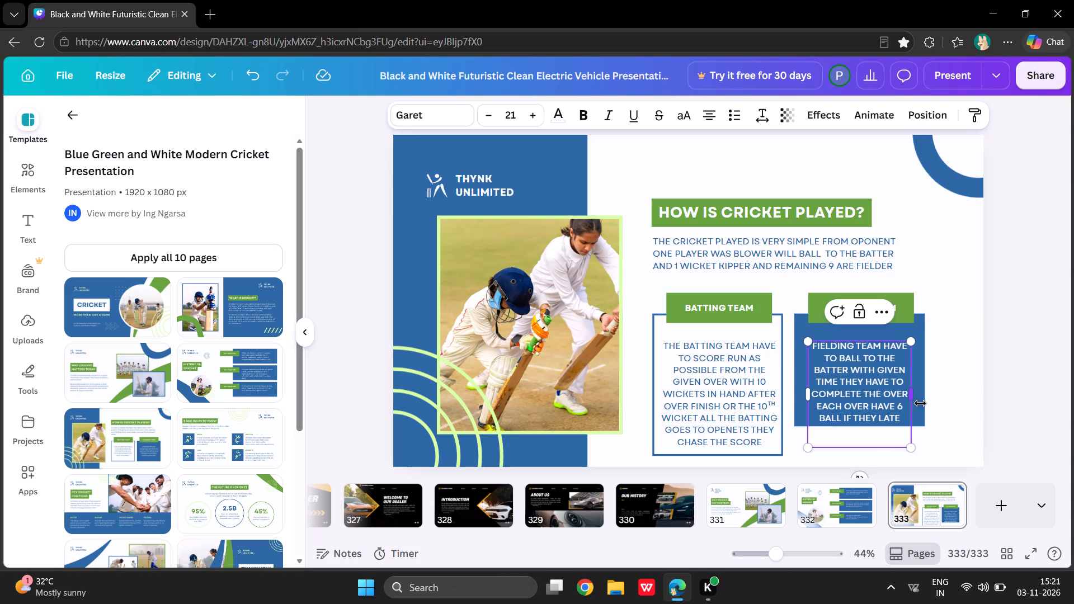
left_click(923, 414)
left_click_drag(868, 427, 867, 442)
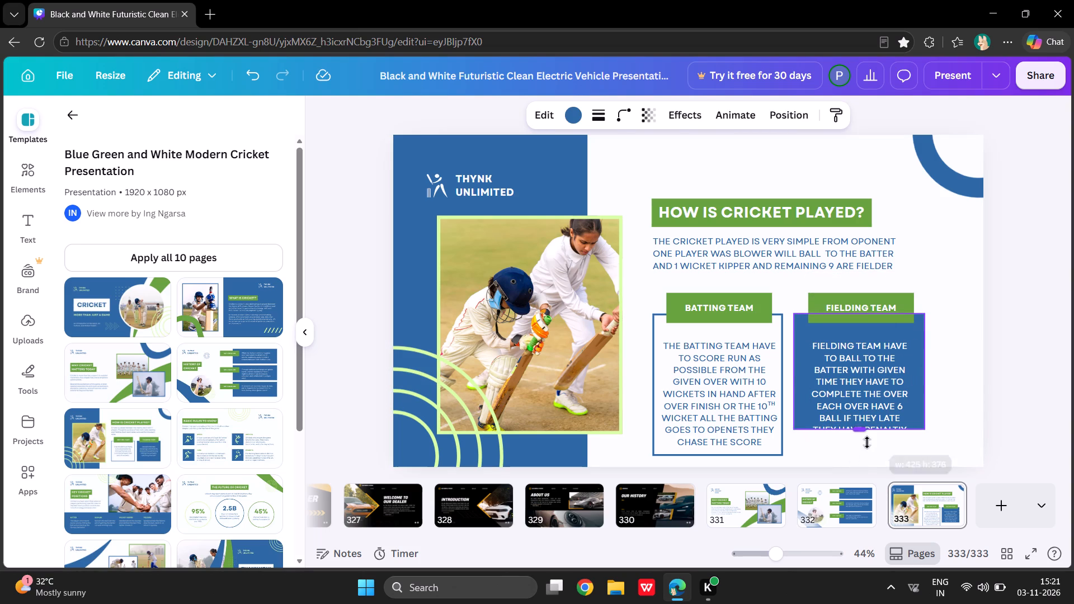
left_click_drag(867, 442, 866, 459)
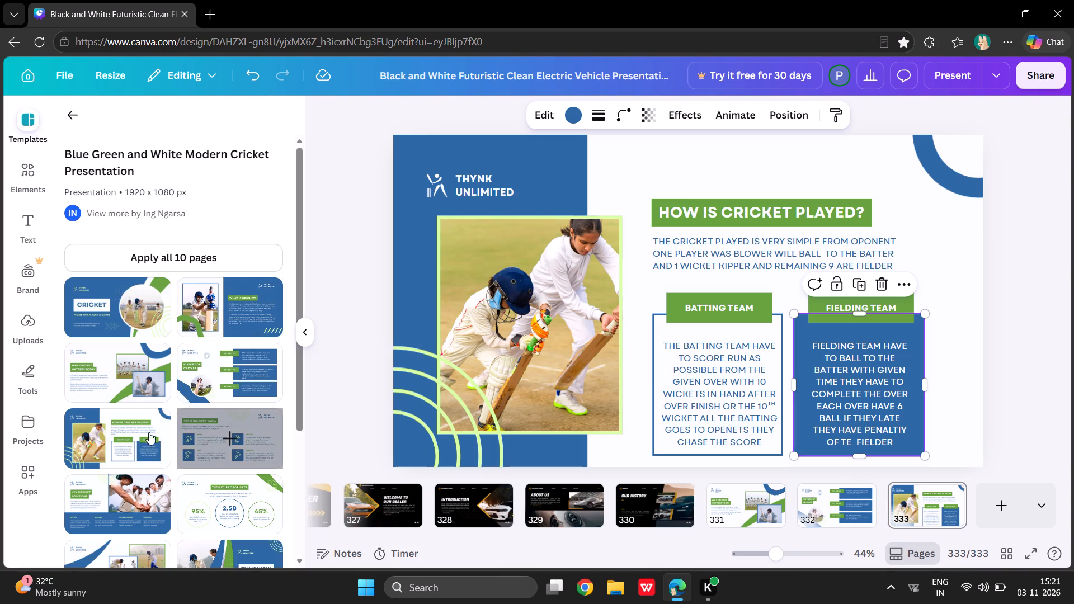
Add the cricket template's "Basic Rules to Know" page as a new page.
left_click(226, 428)
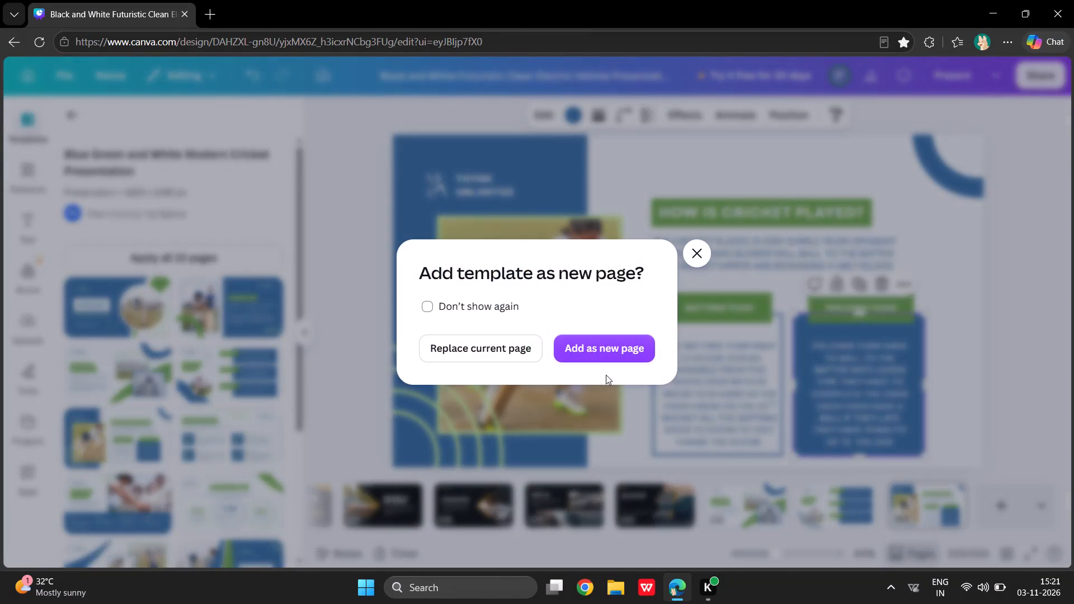
left_click(595, 349)
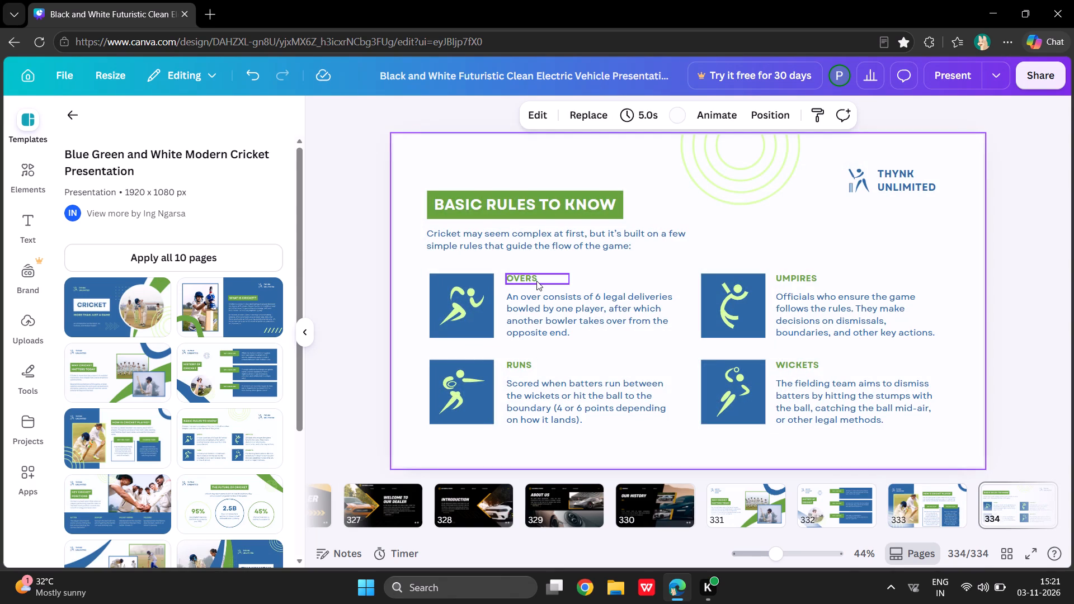
Replace the Overs description with "IN THE 1 OVER THIER ARE 6 BALL".
double_click(546, 321)
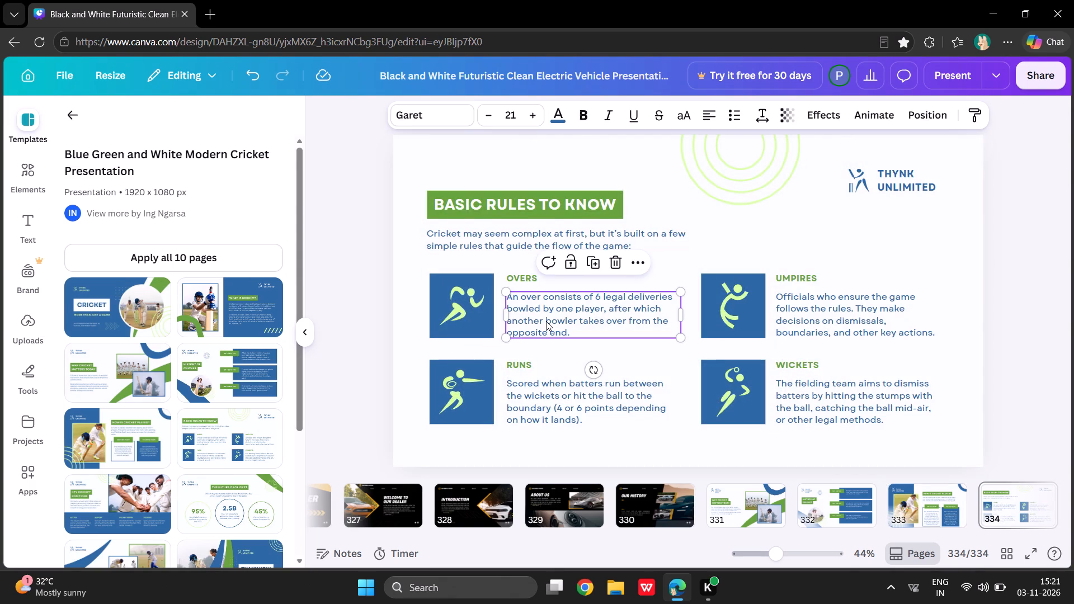
key("BackSpace")
type("IN THE")
key("space")
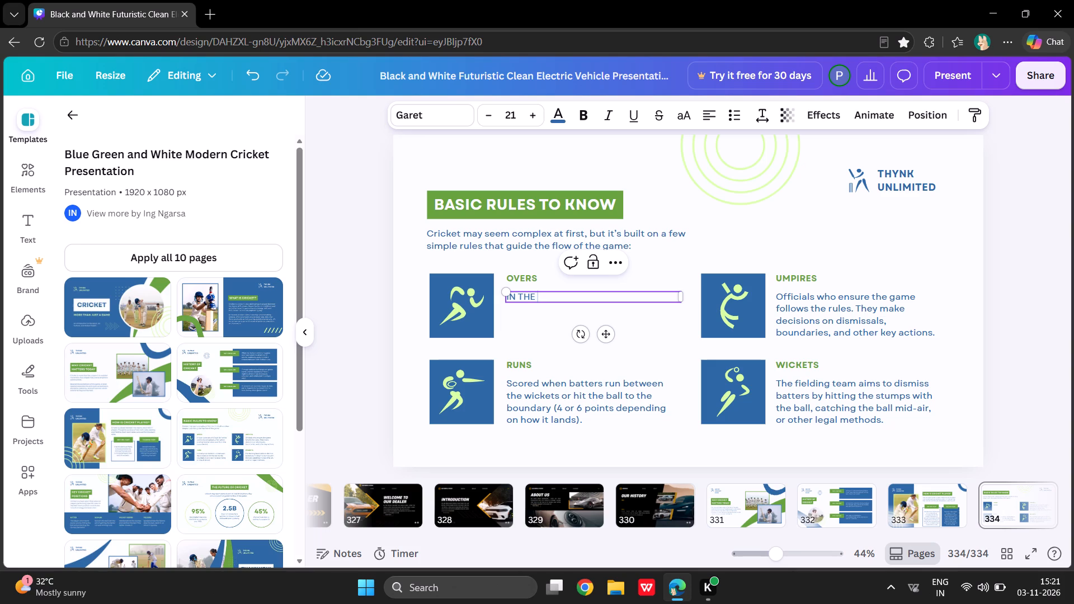
key("o")
key("BackSpace")
key("1")
key("space")
type("OVER THIER ARE 6 BALL")
key("space")
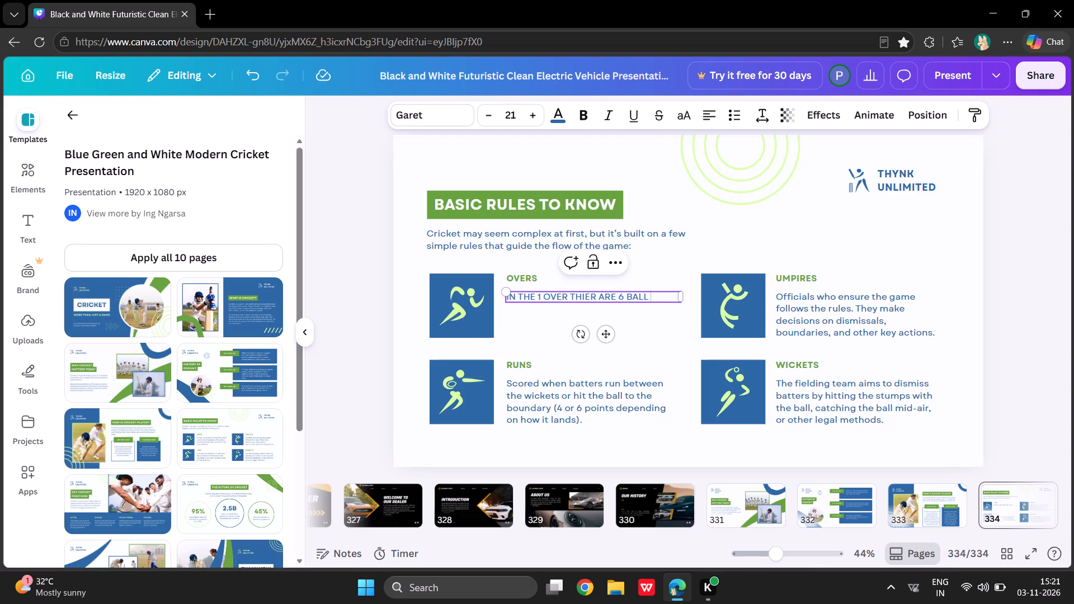
Continue the Overs description with "WHICH COUNT WHEN YOU BOWL THE LEGAL DELLIVERY".
type("WHICH COUNT")
key("space")
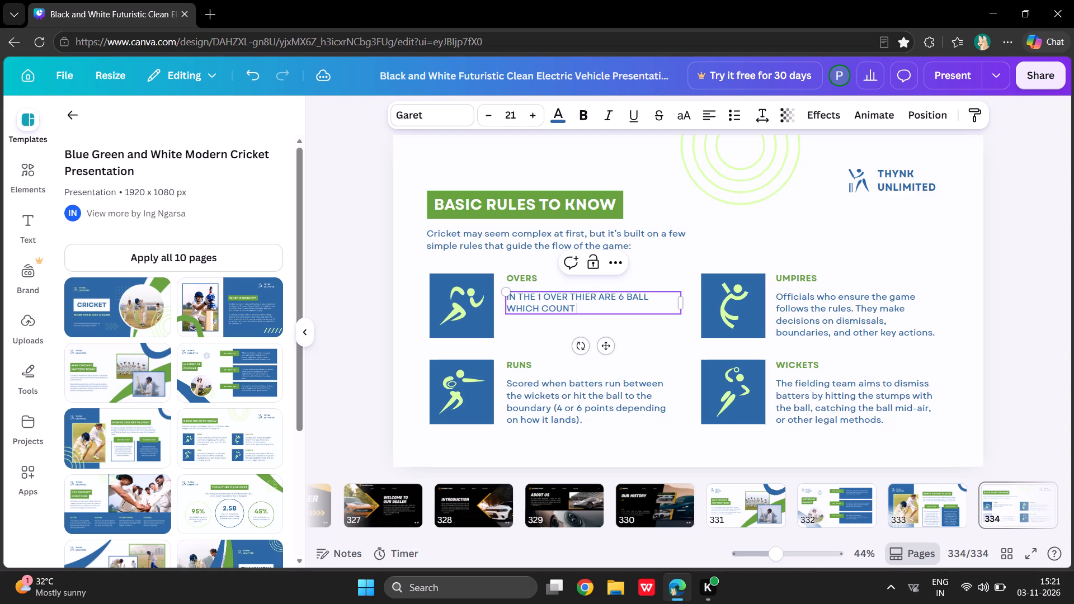
type("WHEN YOU BOWL THE")
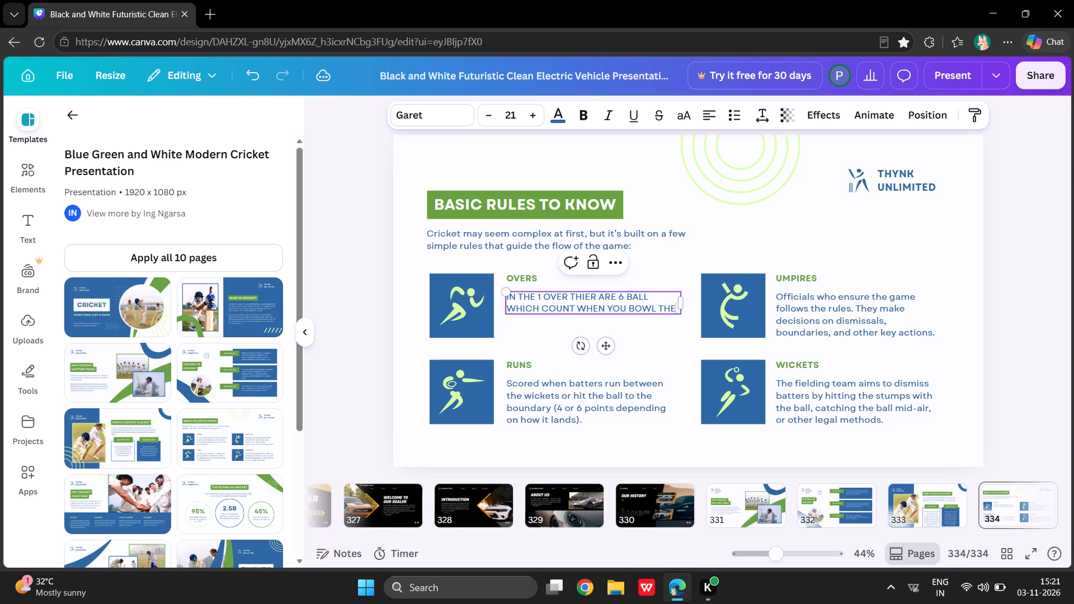
key("space")
type("LEGAL DELLIVERY")
key("space")
key("t")
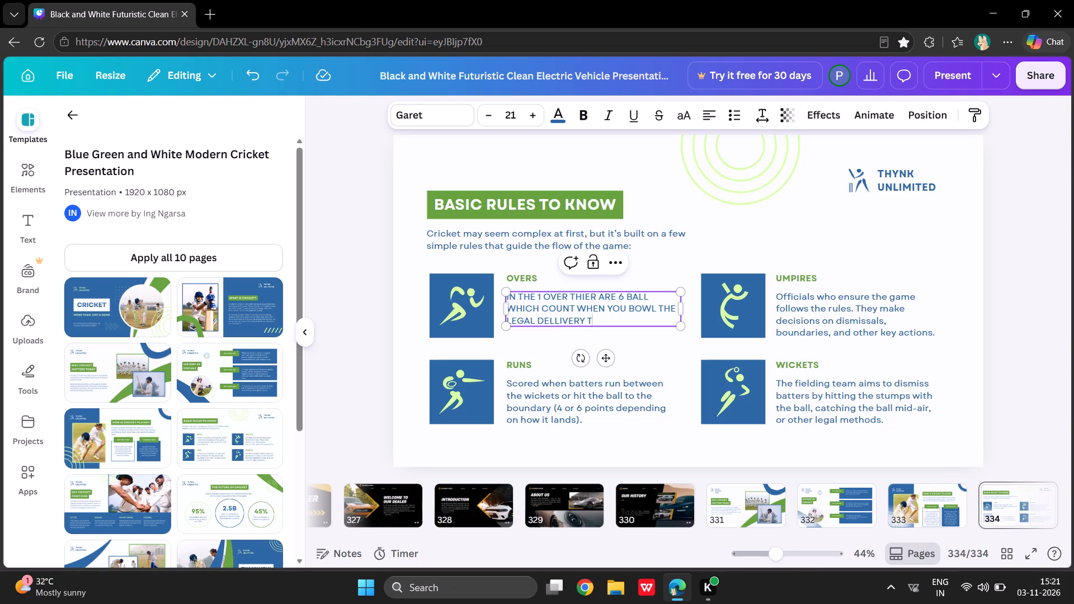
key("BackSpace")
Replace the Umpires description with "THESE ARE OFFICAILS WHO TAKE".
double_click(797, 328)
key("BackSpace")
type("THESE ARE OFFICAILS WHO CALCULA")
key("BackSpace")
key("BackSpace")
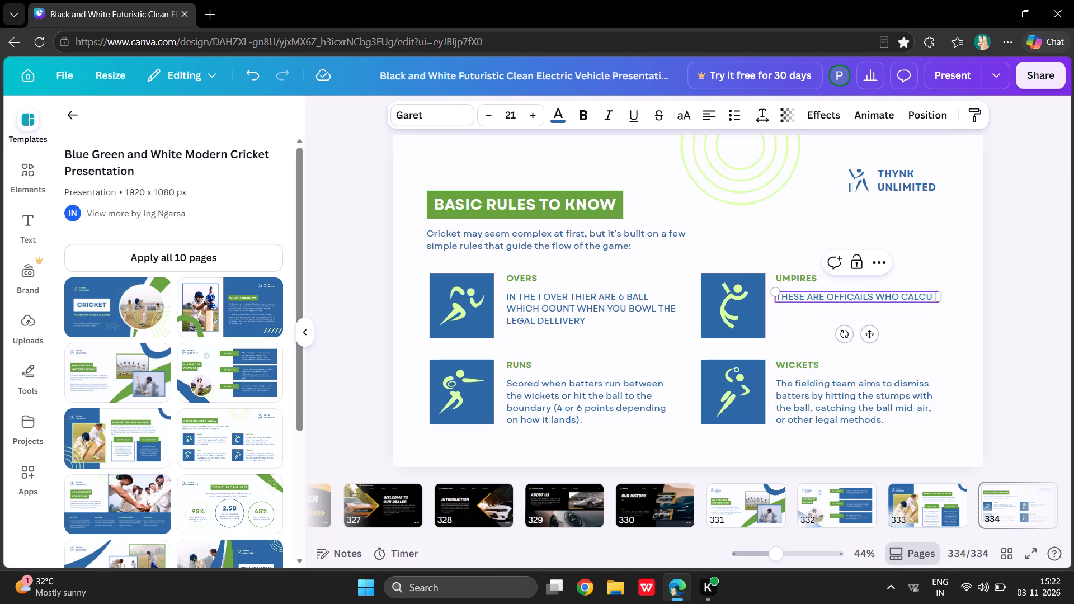
key("BackSpace")
key("BackSpace")
key("BackSpace")
key("BackSpace")
key("BackSpace")
type("SC")
key("BackSpace")
key("BackSpace")
type("TAKE")
key("space")
Continue the Umpires description with "VERY IMPORATANT AND CRUSIAL DESCISSION LIKE LWB,RUNN OUT,AND ALSO THE COUNT OF BALL".
type("VERY")
key("space")
type("IMPORAT")
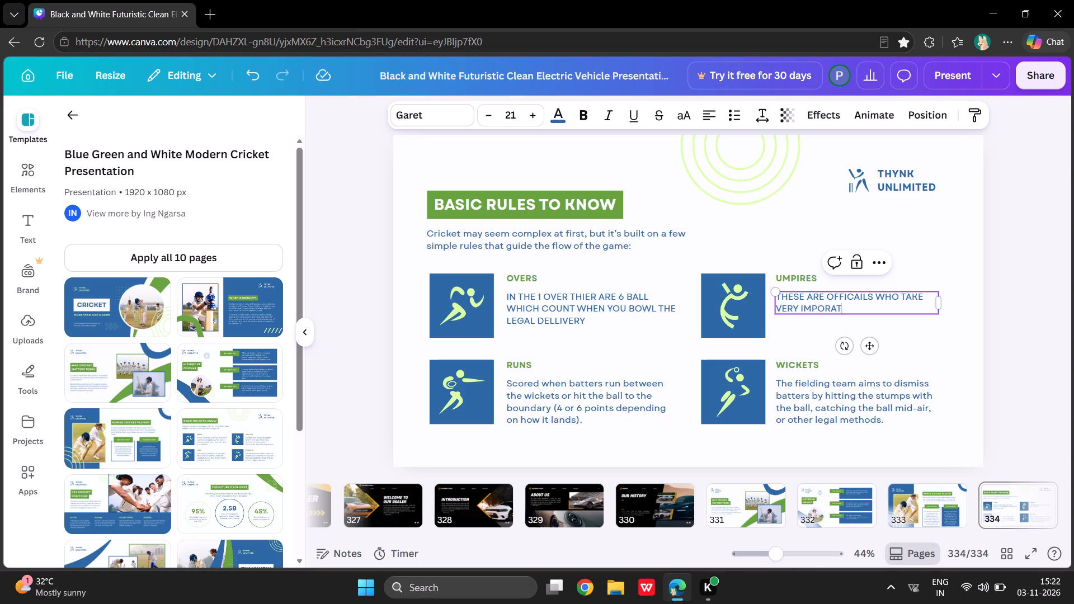
type("ANT AND CRUSIAL DESCISSION LIKE L")
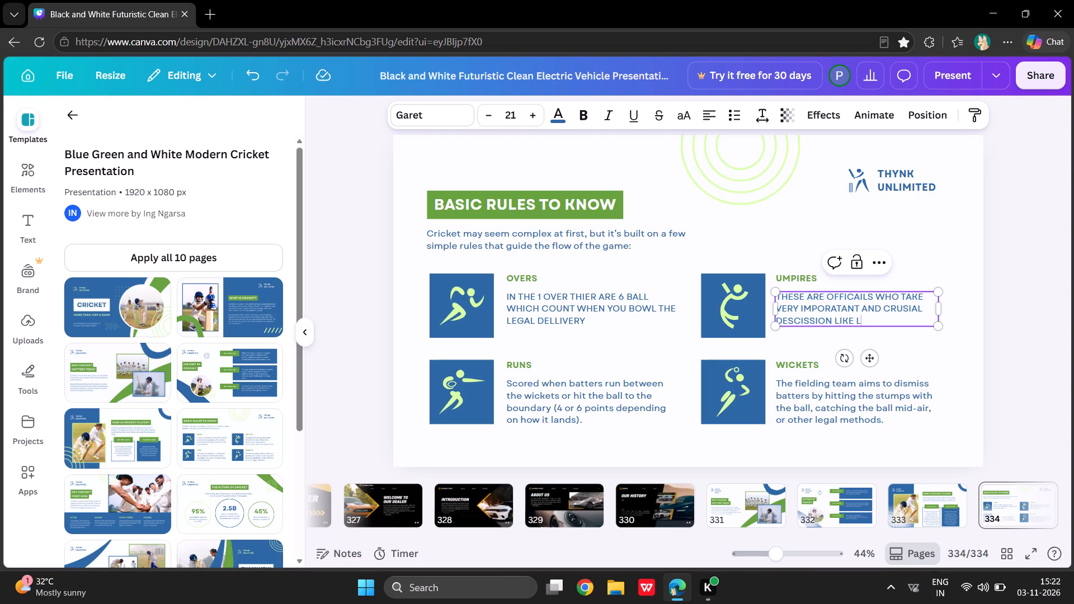
type("WB")
key("comma")
type("RUNN OUT,")
type("AND ALSO THE COUNT OF BALL")
key("space")
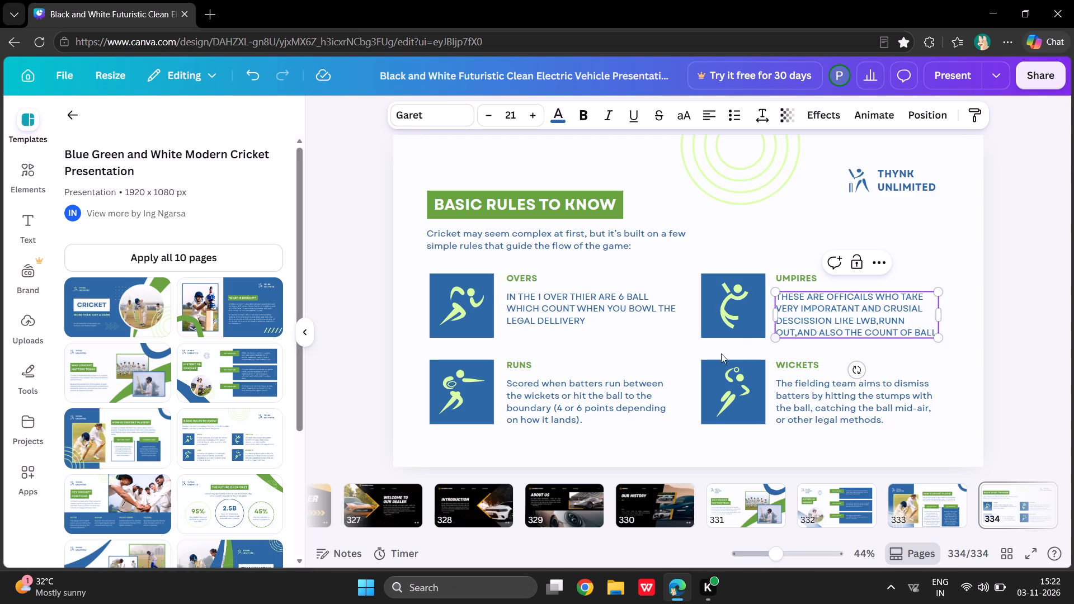
Replace the Runs description with "SCORED BY TE BATSMEN FOR THE".
double_click(538, 409)
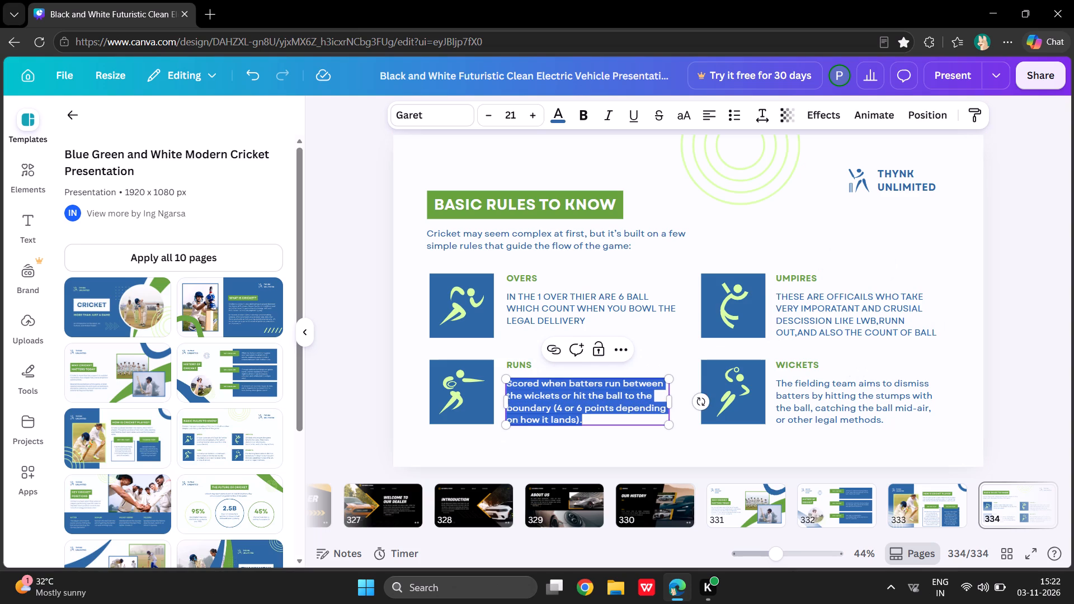
key("BackSpace")
type("SCORED BY TE BAT")
type("SAMEN")
key("BackSpace")
key("BackSpace")
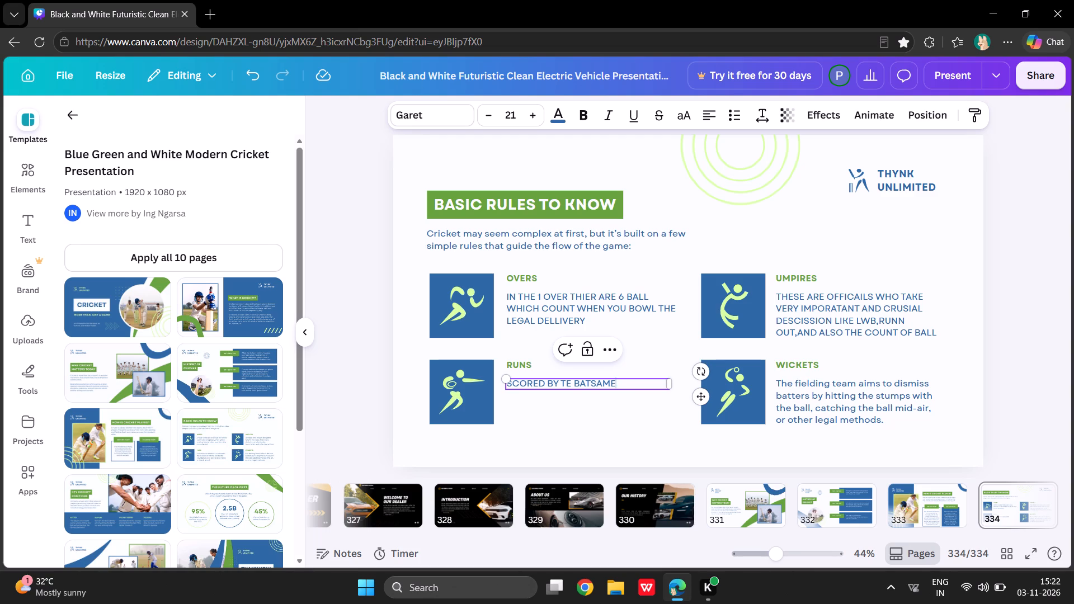
key("BackSpace")
key("BackSpace")
type("ME")
type("N EACH")
key("space")
key("BackSpace")
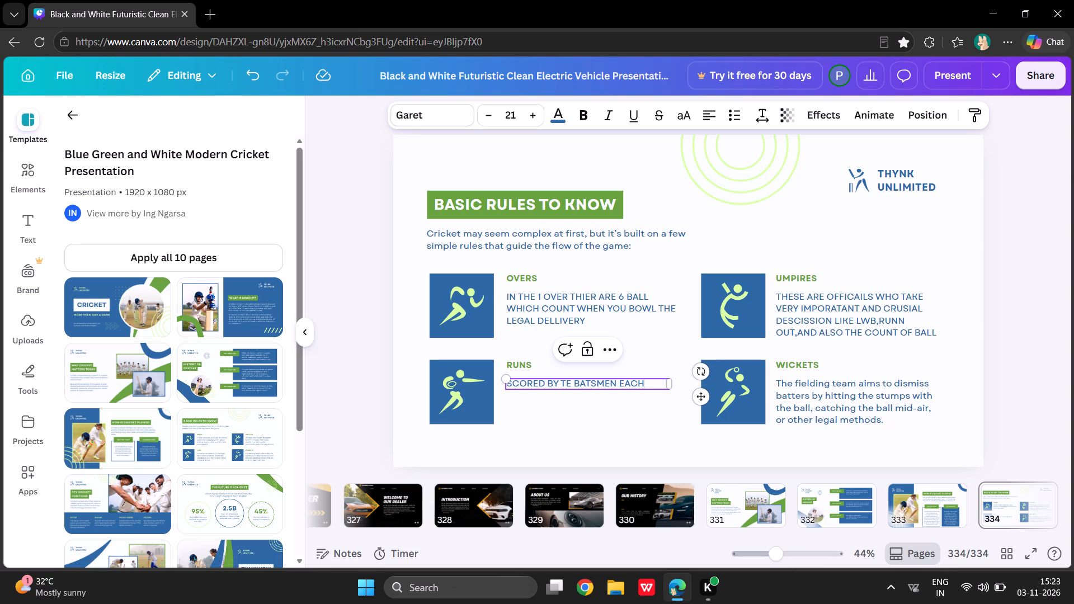
key("BackSpace")
key("BackSpace")
key("BackSpace")
key("BackSpace")
type("FOR THE")
key("space")
Continue the Runs description with "HITING FOUND GET SIX RUN IF IT GO BOUNDIS BUT".
type("HITING")
key("space")
type("FOUND GET SIX RUN IF IT")
key("space")
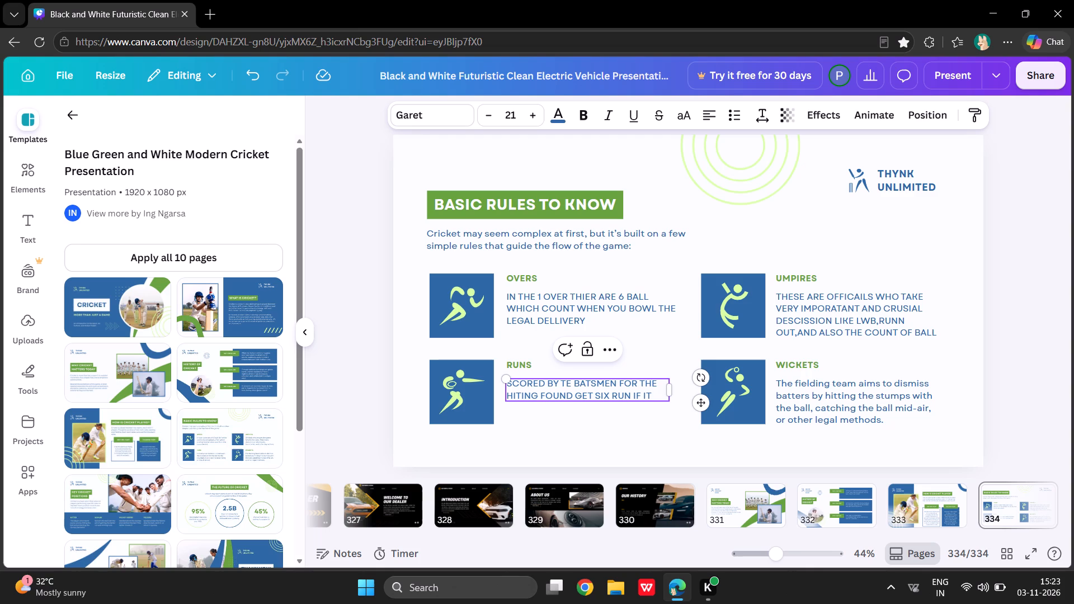
type("GO BOUNDIS BUT THE")
key("space")
type("TOUN")
key("BackSpace")
key("BackSpace")
key("BackSpace")
key("BackSpace")
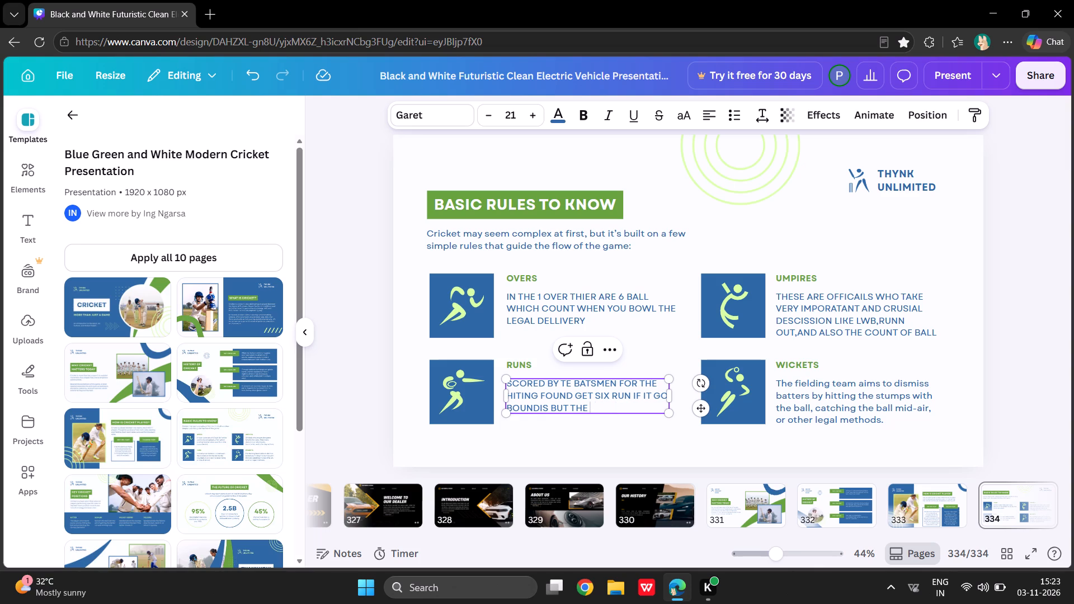
key("BackSpace")
key("BackSpace")
key("BackSpace")
key("BackSpace")
Append to the Runs description "BOUNDIN G FROM THE GROUND IT GIVEN AS THE 4 RUNS".
type("BOUNDU")
key("BackSpace")
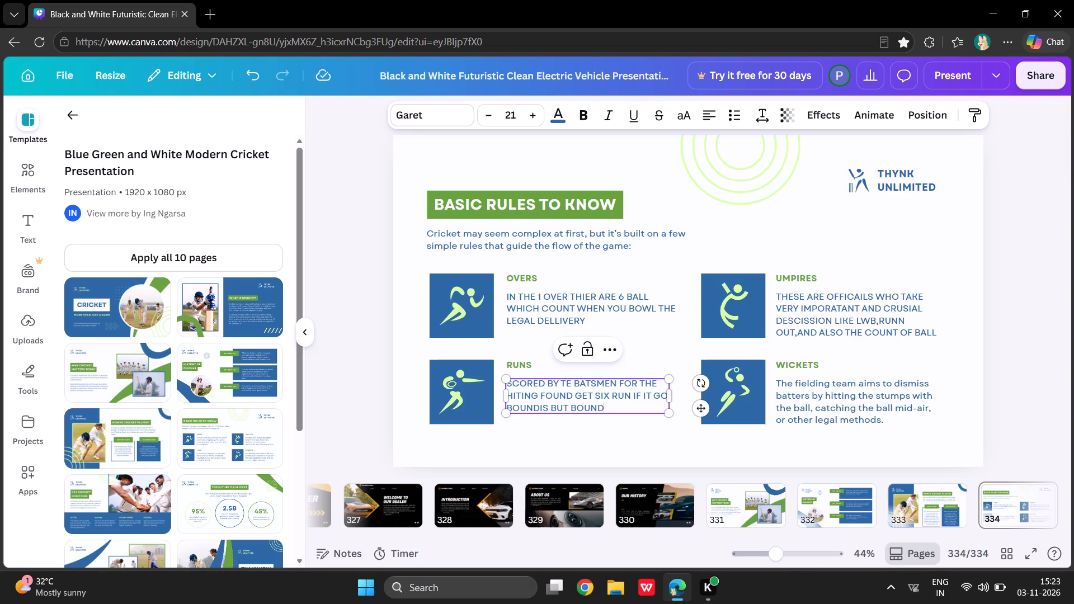
type("IN G FROM THE")
key("space")
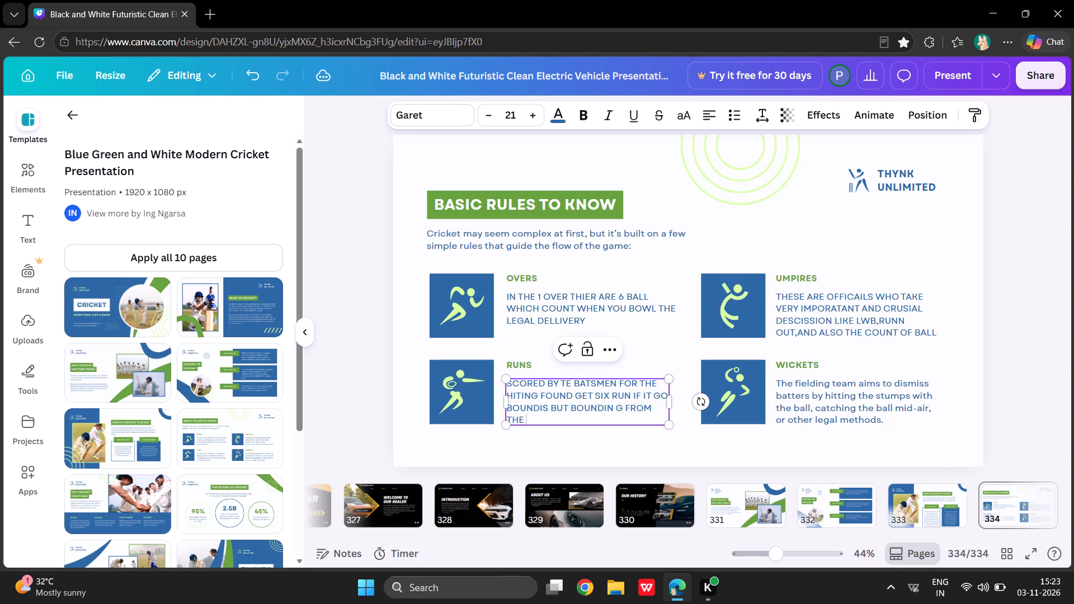
type("GROUND")
key("space")
type("IT GIVEN AS THE 4 R")
type("UNS")
key("space")
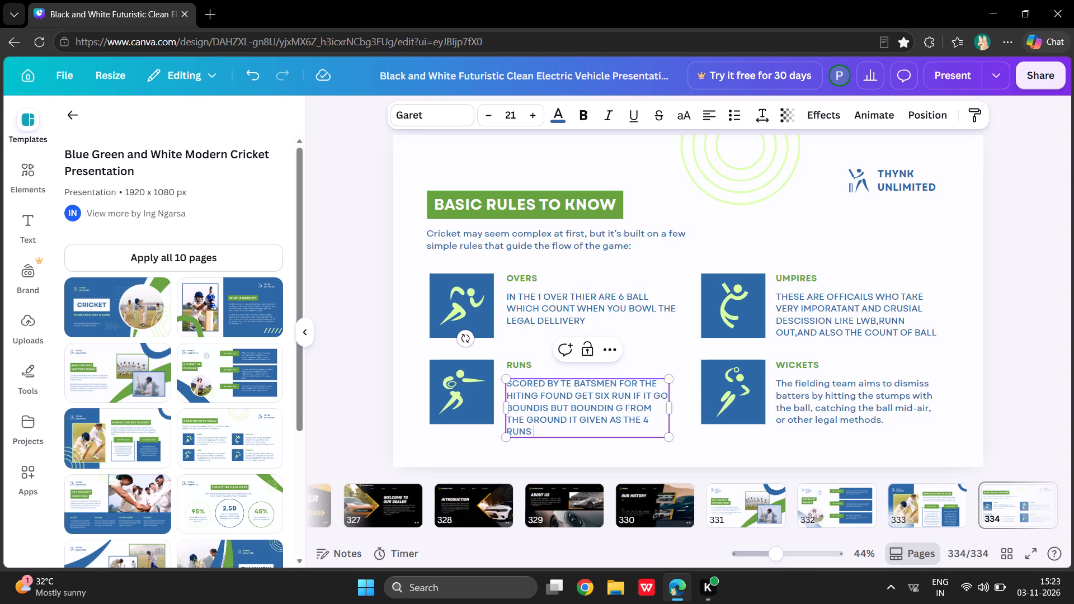
Replace the Wickets description with "WHEN THE BALLER BOWL AND BAALL HITS TO THE STUMP OR".
double_click(858, 393)
key("BackSpace")
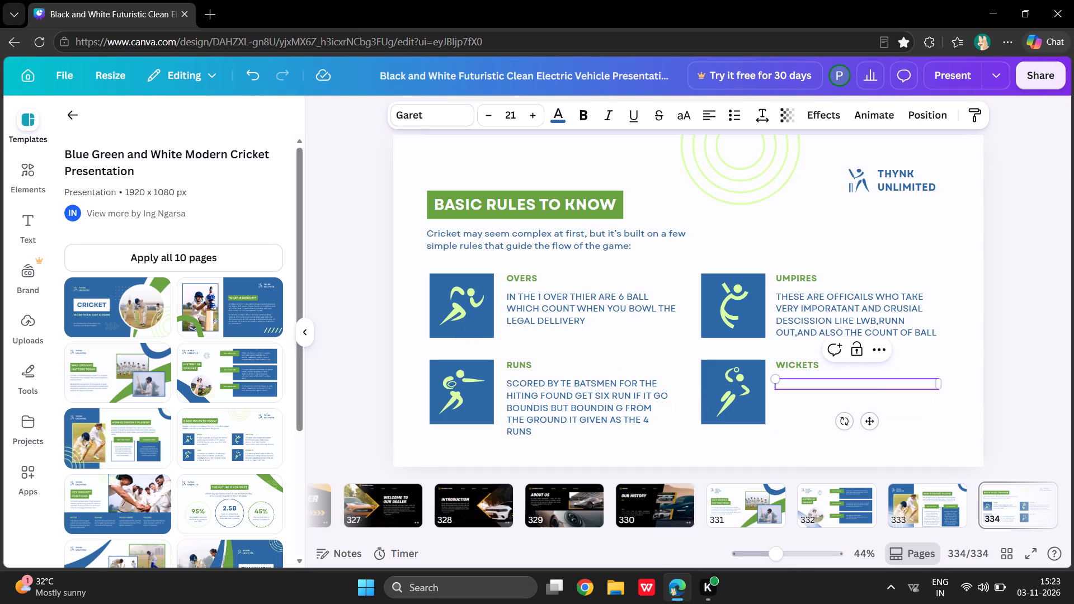
type("WHEN")
key("space")
type("THE")
key("space")
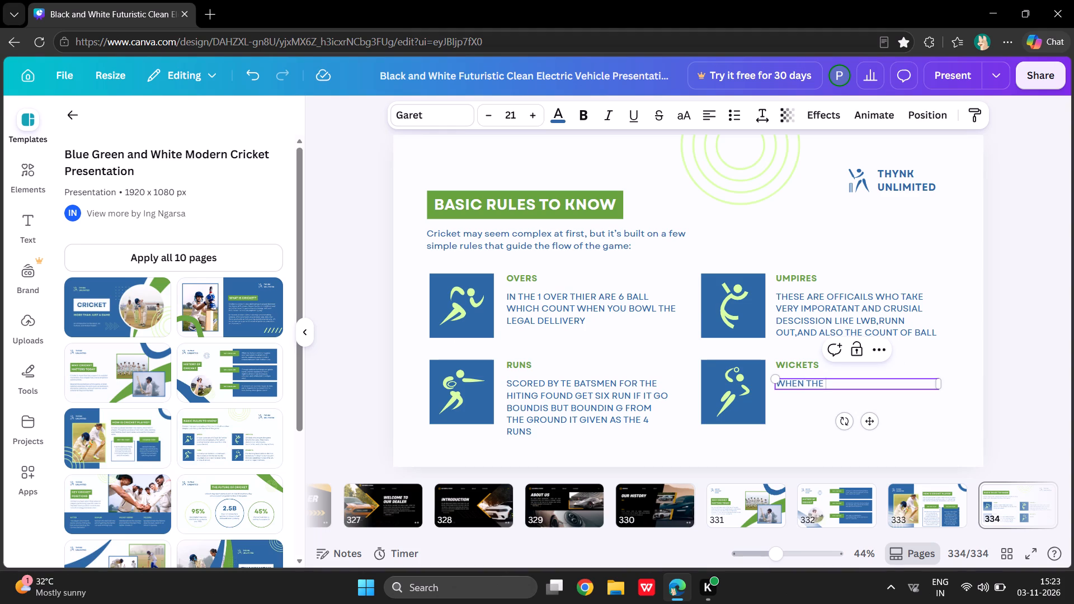
type("BALLER")
key("space")
type("BOWL AND")
key("space")
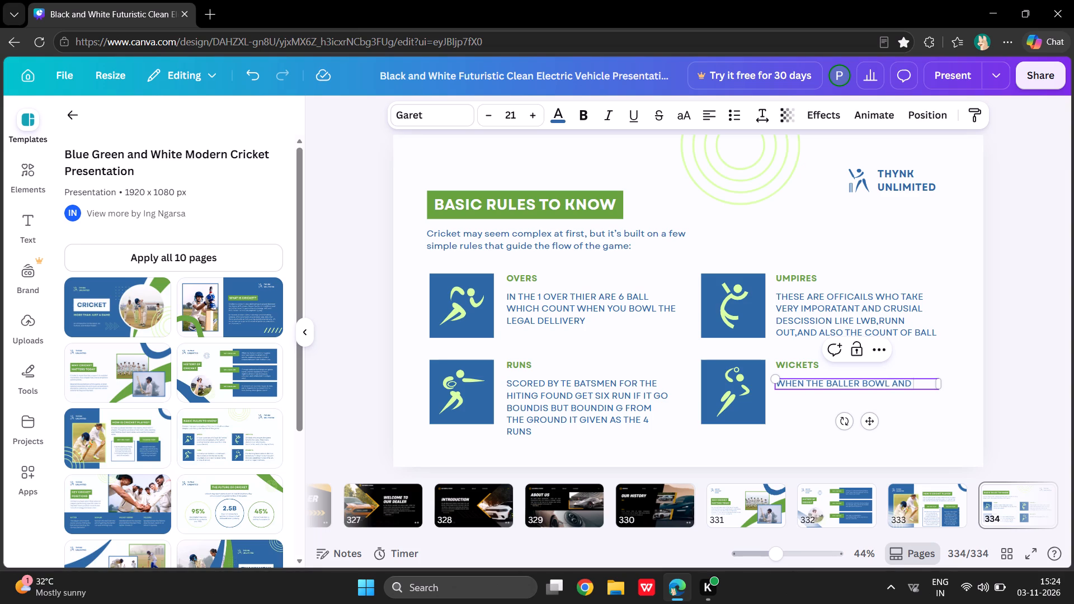
type("BAALL HITS TO THE STUMB")
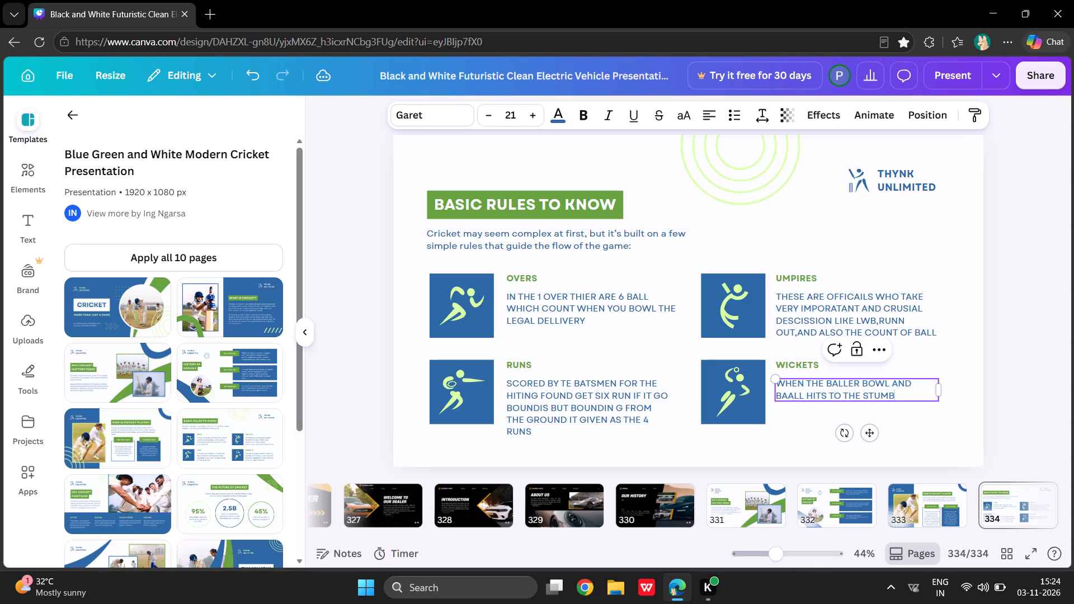
key("BackSpace")
type("P OR")
key("space")
Continue the Wickets description with "E LBW OR IF BATSEN HIT THE BALL AND CTACH BY THE FIELDER .".
type("E L")
type("BW O")
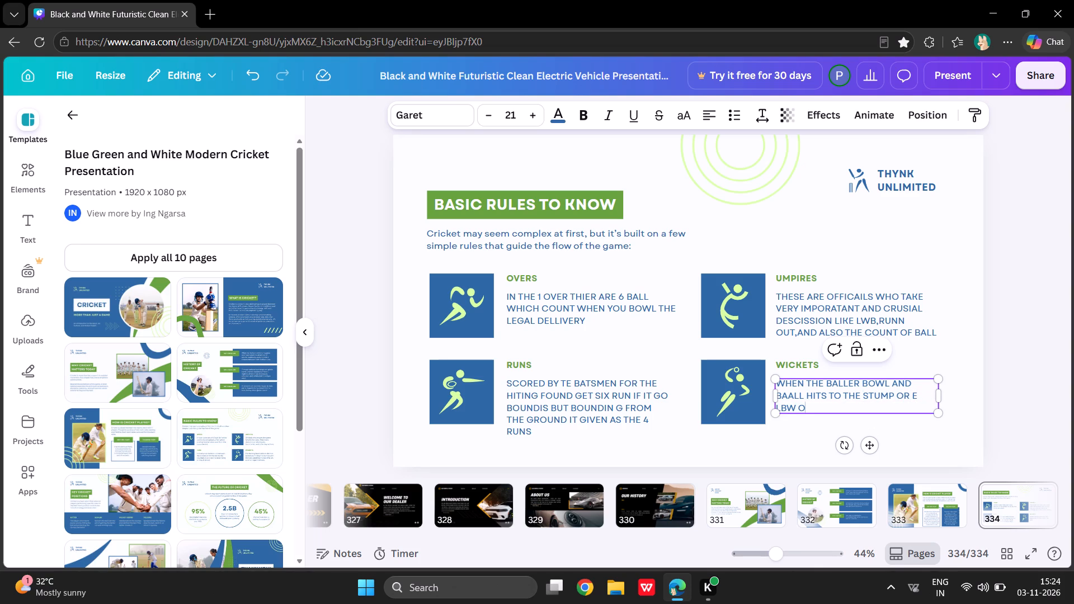
key("BackSpace")
type("OR IF BATSEN HIT")
key("space")
type("THE B")
type("OW")
key("BackSpace")
key("BackSpace")
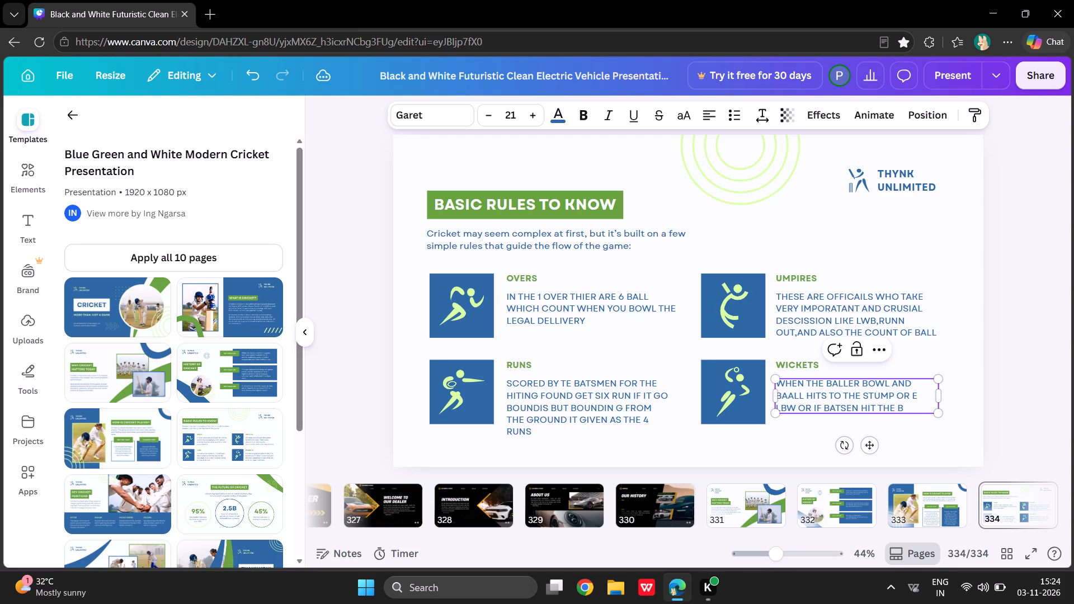
type("ALL AND CTACH BY THE FIELDER")
key("space")
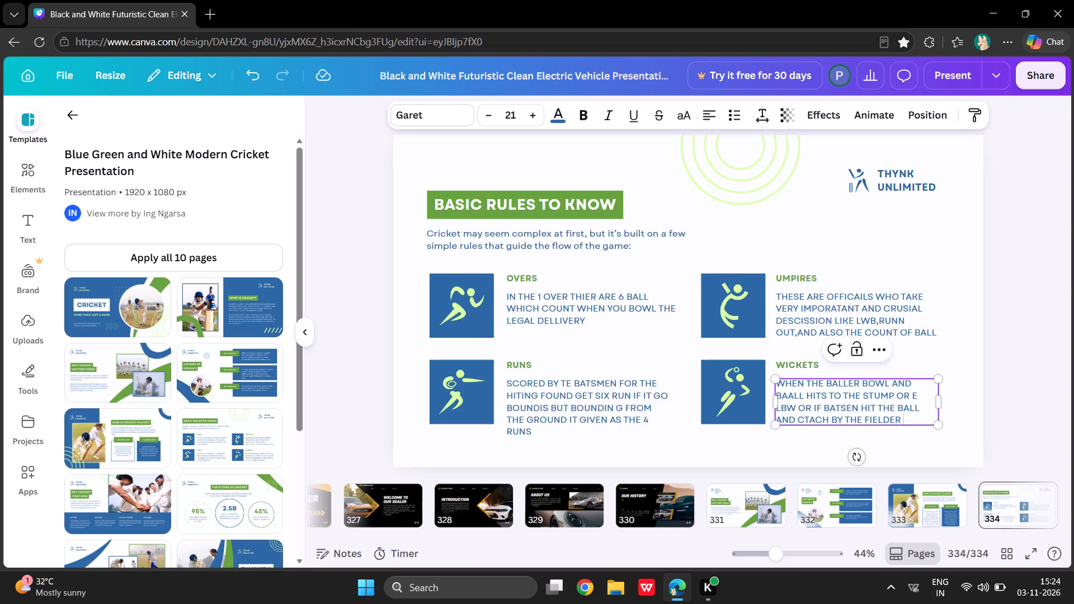
key("period")
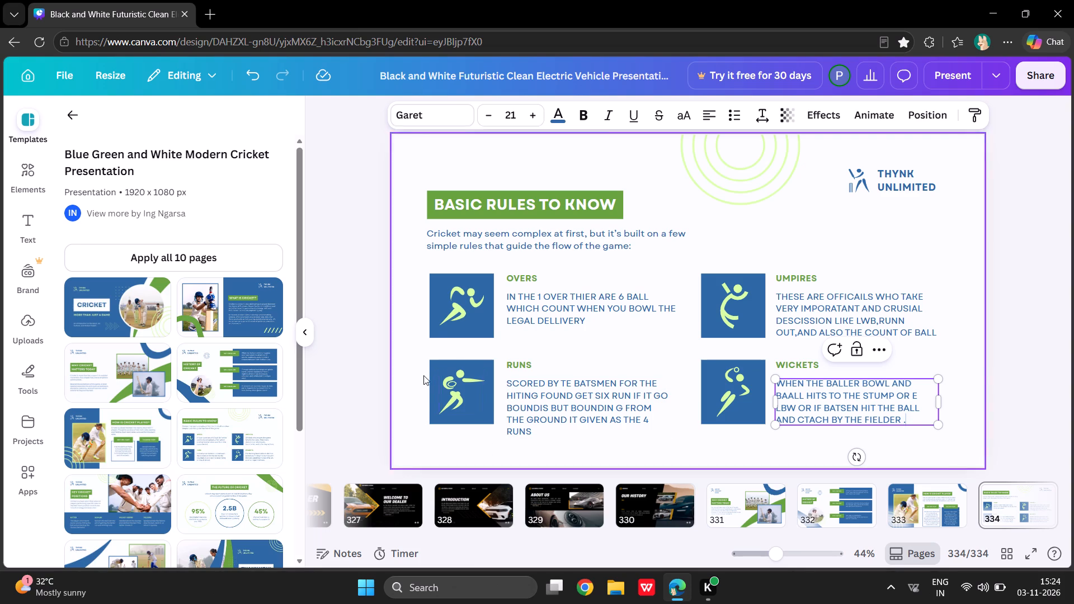
Add the cricket template's "Key Cricket Positions" page to the presentation after the rules page.
scroll(201, 388, "down", 1)
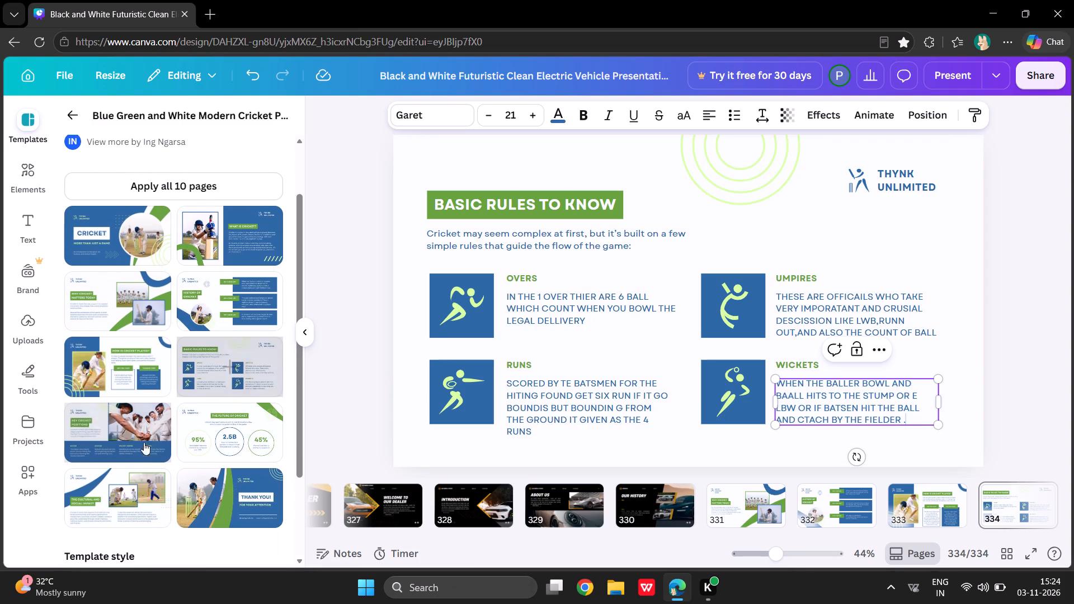
left_click(135, 442)
left_click(577, 338)
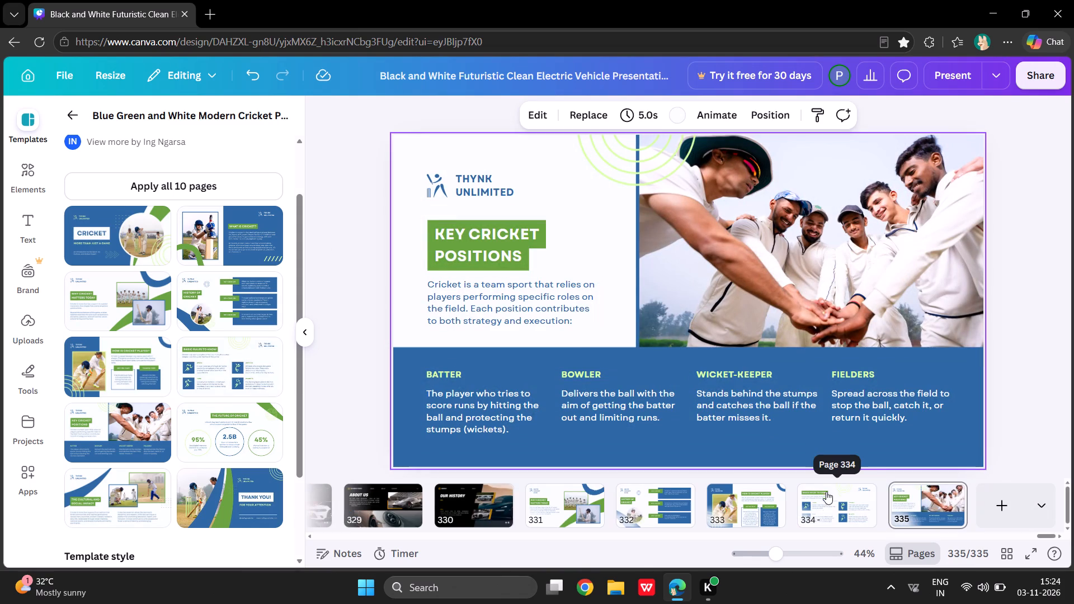
On the "Basic Rules to Know" page, replace the "THYNK UNLIMITED" logo text with "ARJUN CRICKET CLUB", putting CLUB on its own line.
left_click(827, 507)
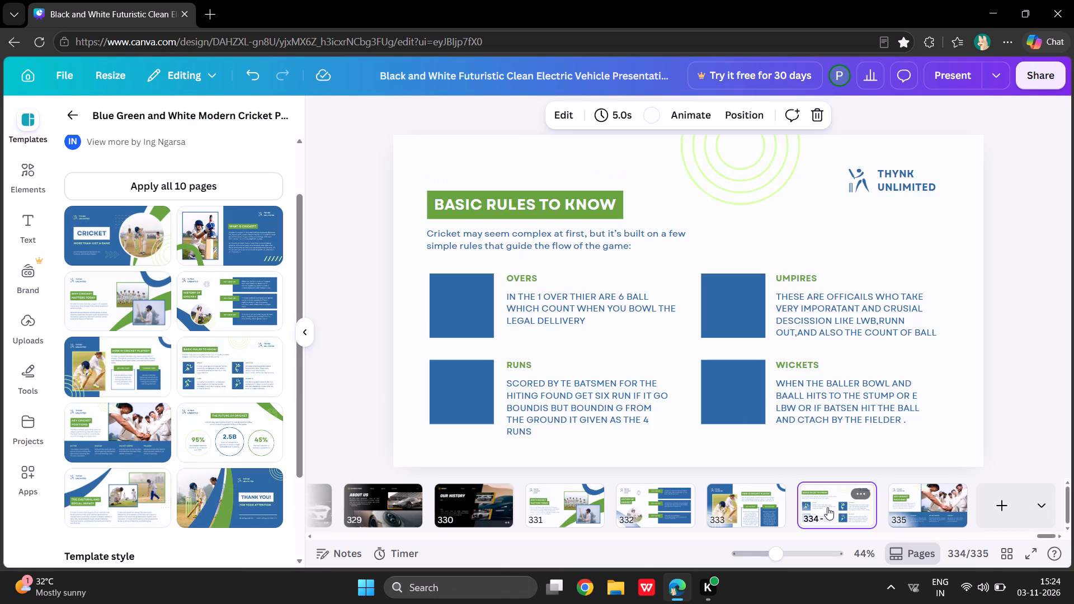
double_click(907, 182)
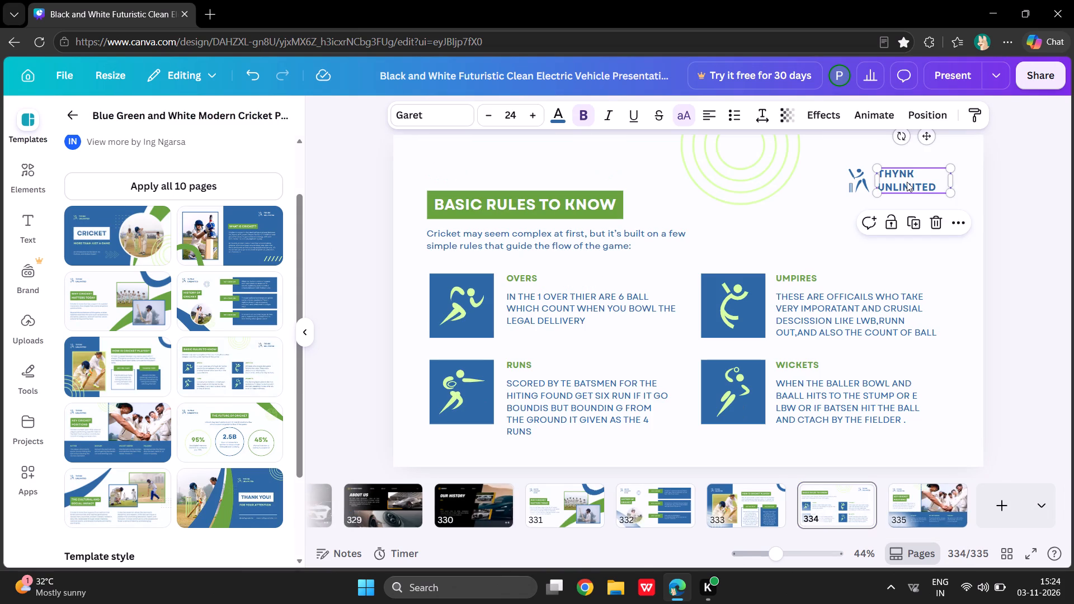
key("BackSpace")
type("ARJUN CRICKET")
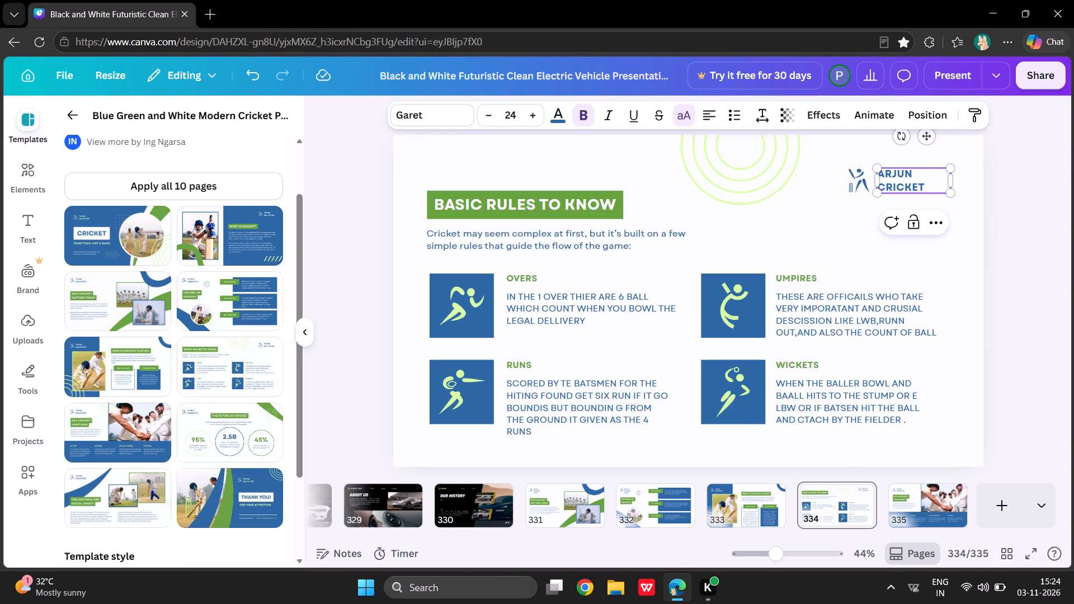
key("Return")
type("CLUB")
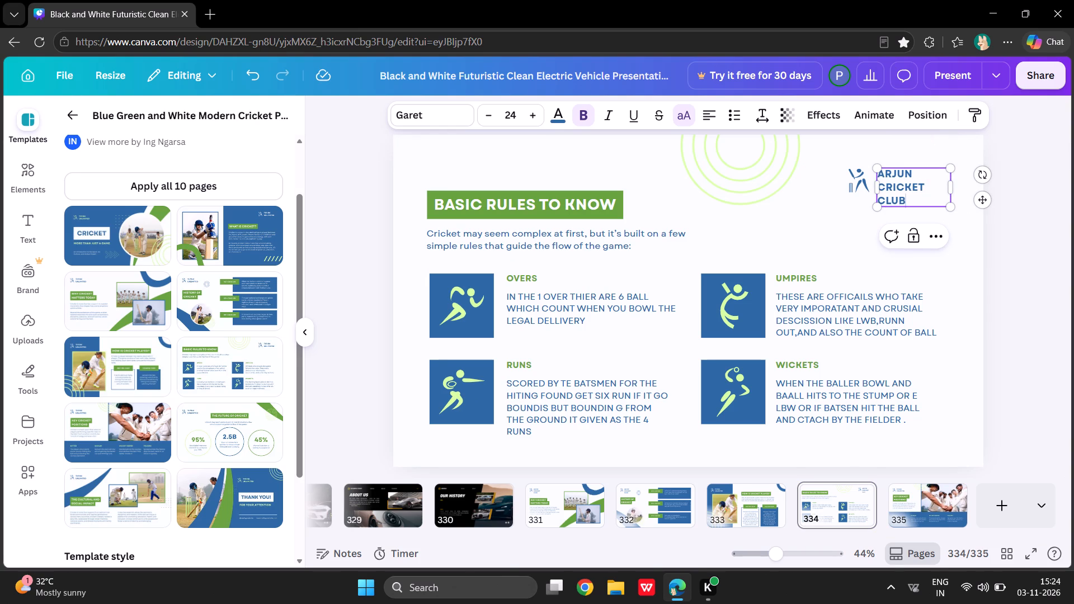
On the "Key Cricket Positions" page, replace the "THYNK UNLIMITED" logo text with "ARJUN CRICKET CLUB", one word per line.
left_click(912, 514)
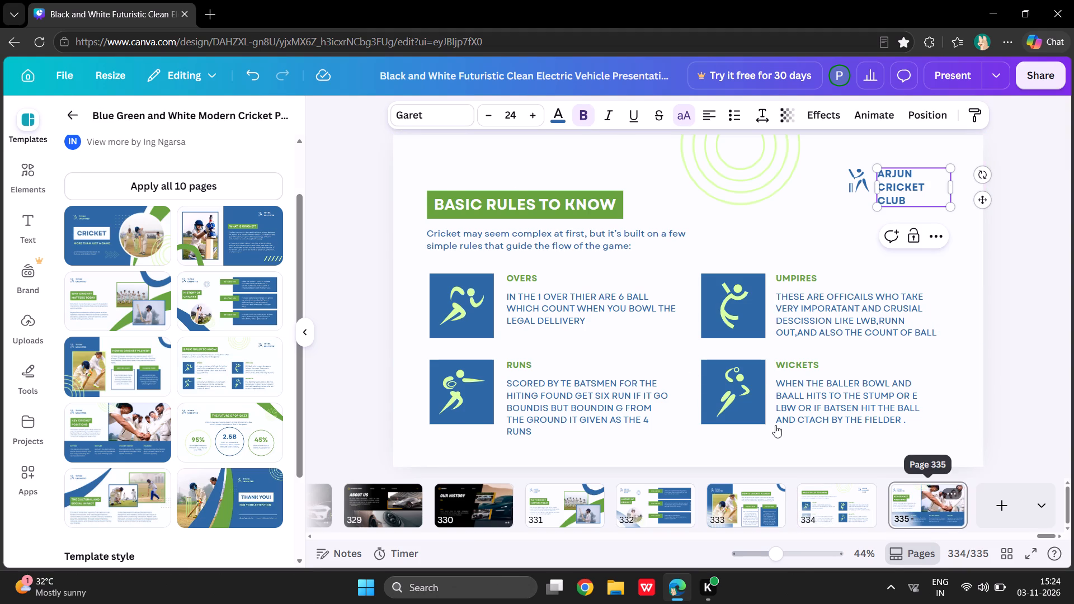
double_click(478, 194)
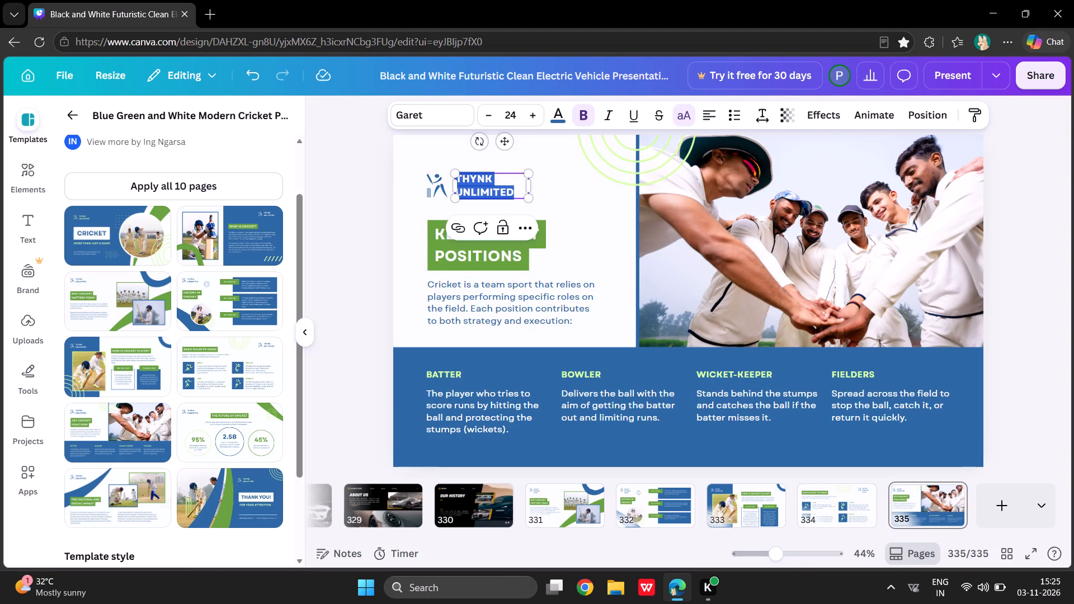
type("ARJUN")
key("Return")
type("CRI")
type("CK")
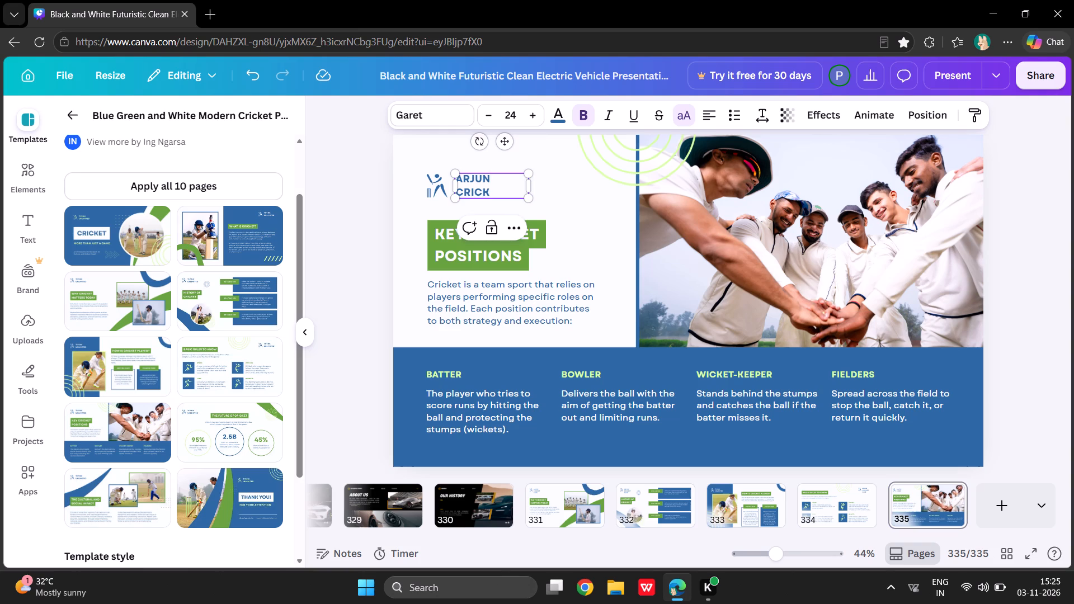
key("e")
key("t")
key("Return")
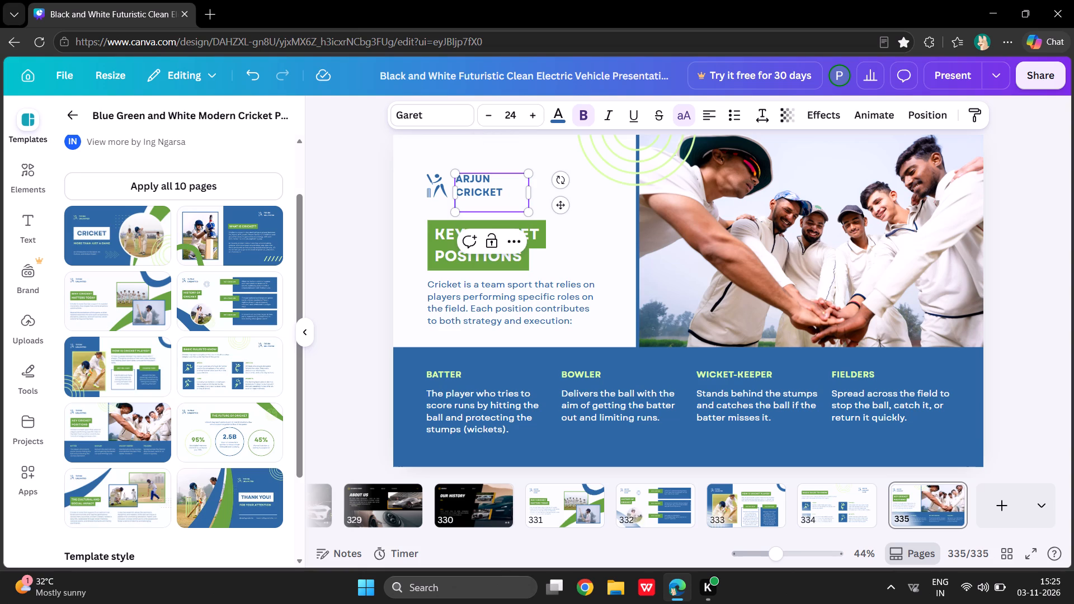
type("CLUB")
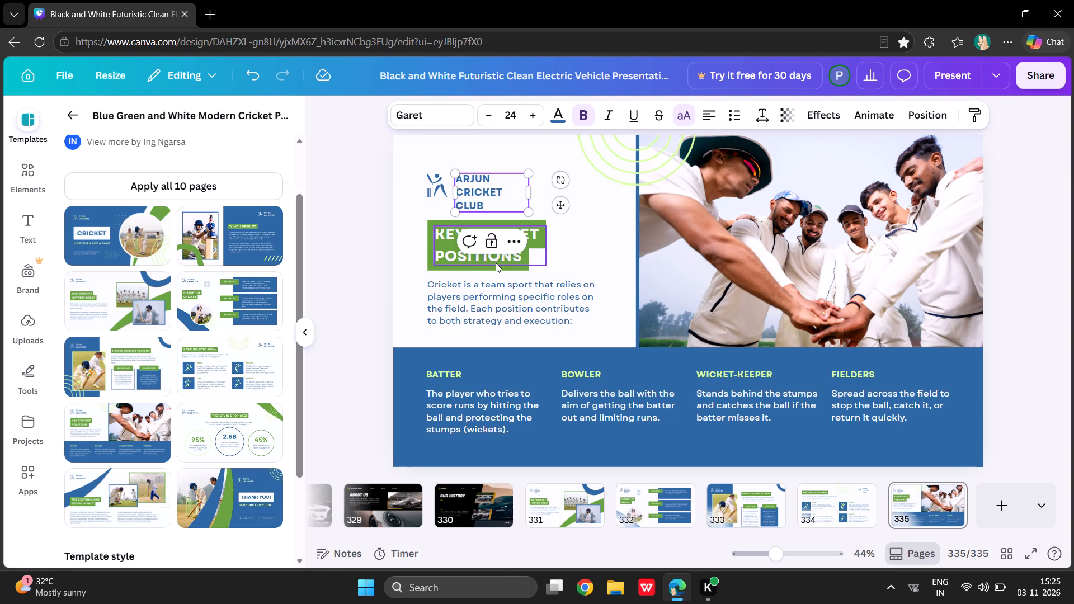
left_click(403, 255)
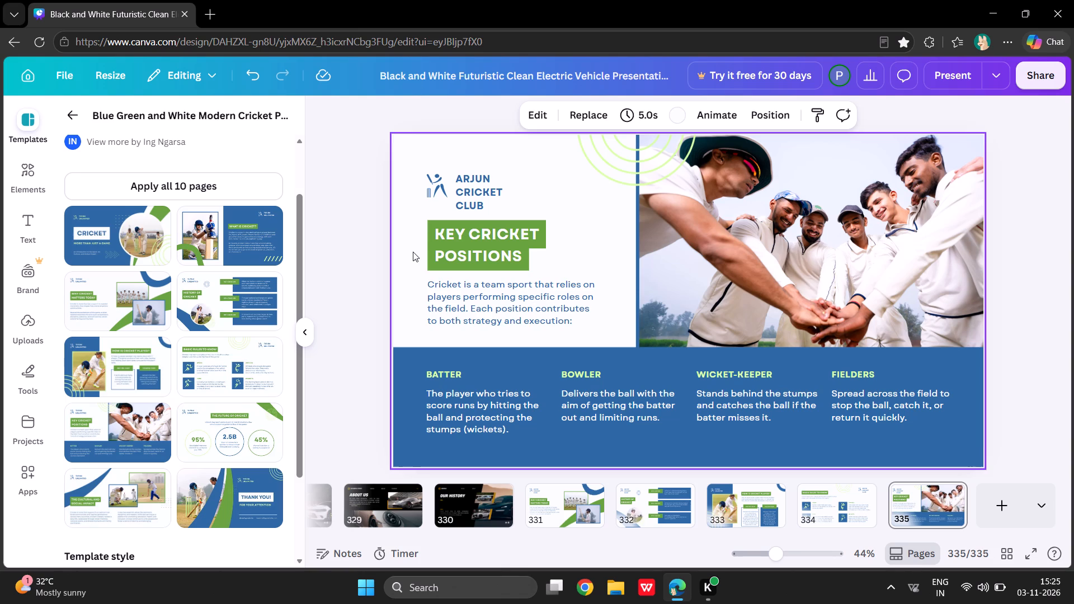
Replace the introductory paragraph under "Key Cricket Positions" with "THE ROLES WERE SUCH AS THE BOWLER ,FILDER,WICKET-KIPPER".
double_click(468, 319)
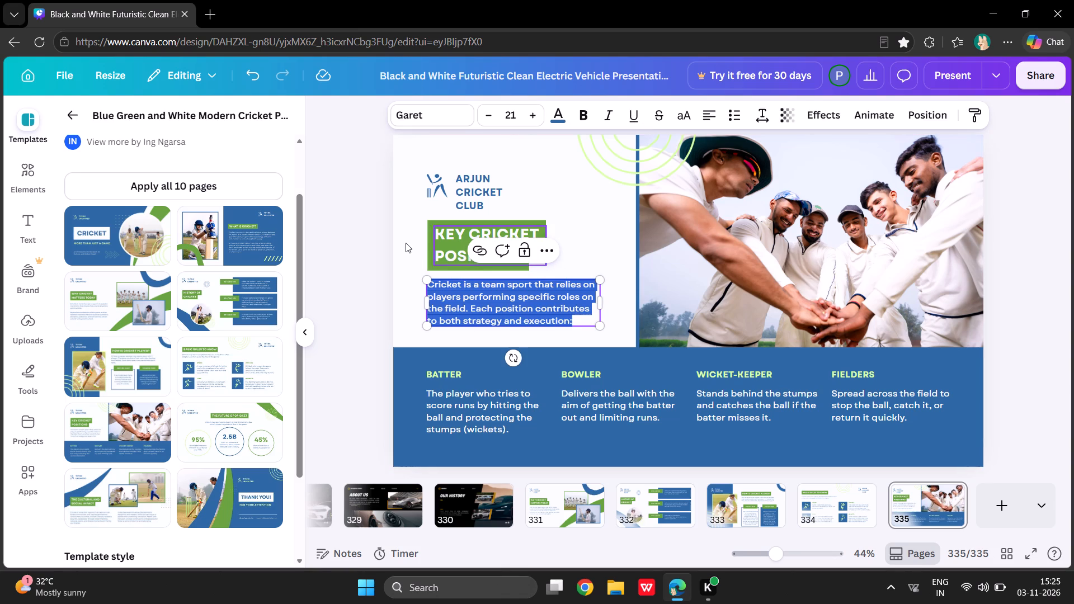
left_click(407, 244)
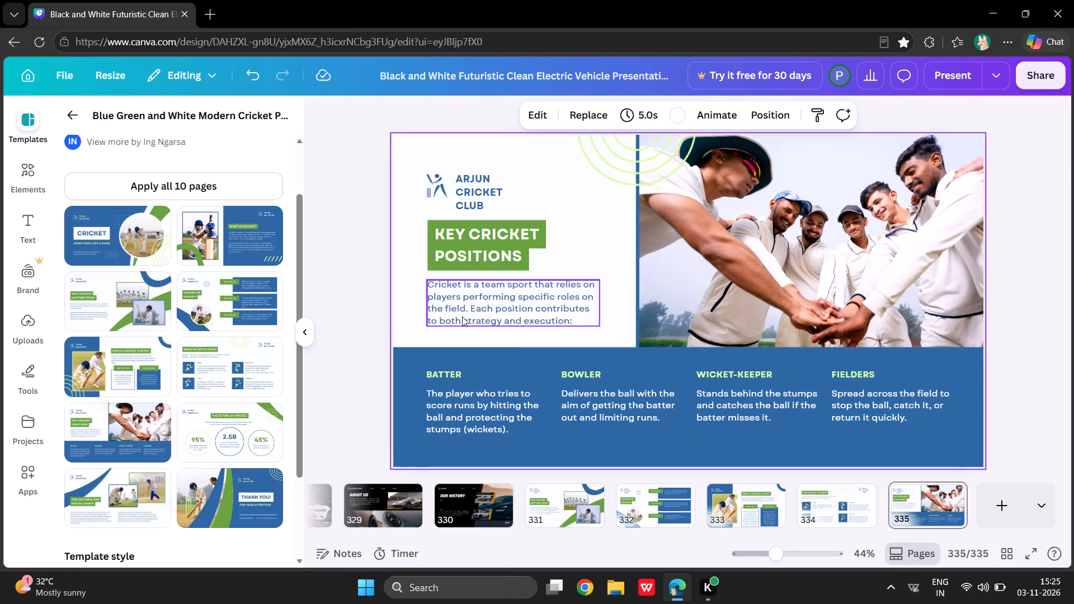
double_click(462, 317)
key("BackSpace")
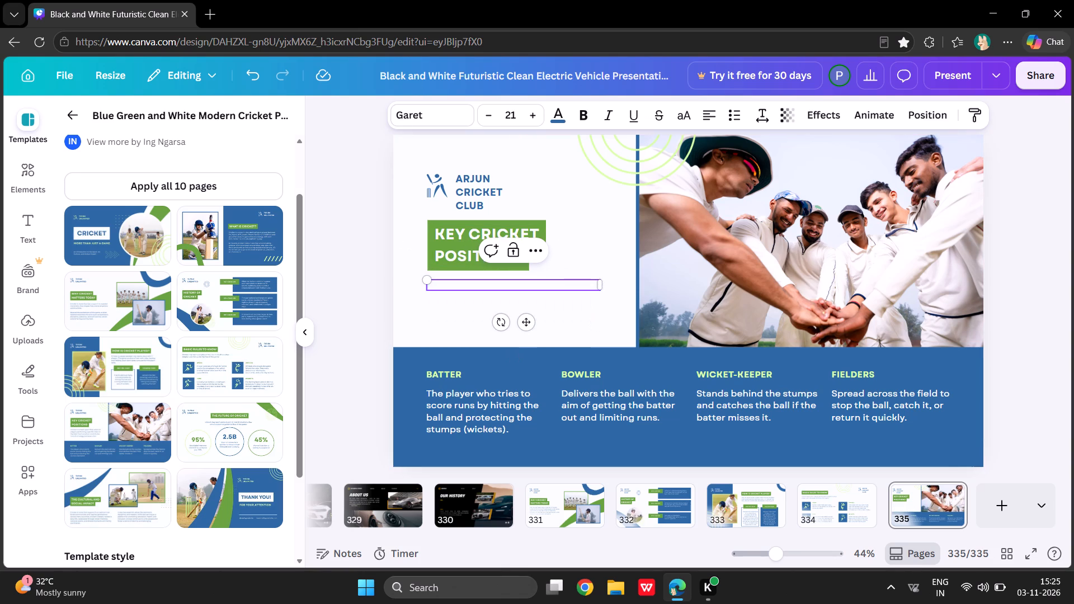
type("THE ROLE")
type("S")
key("space")
type("WERE")
key("space")
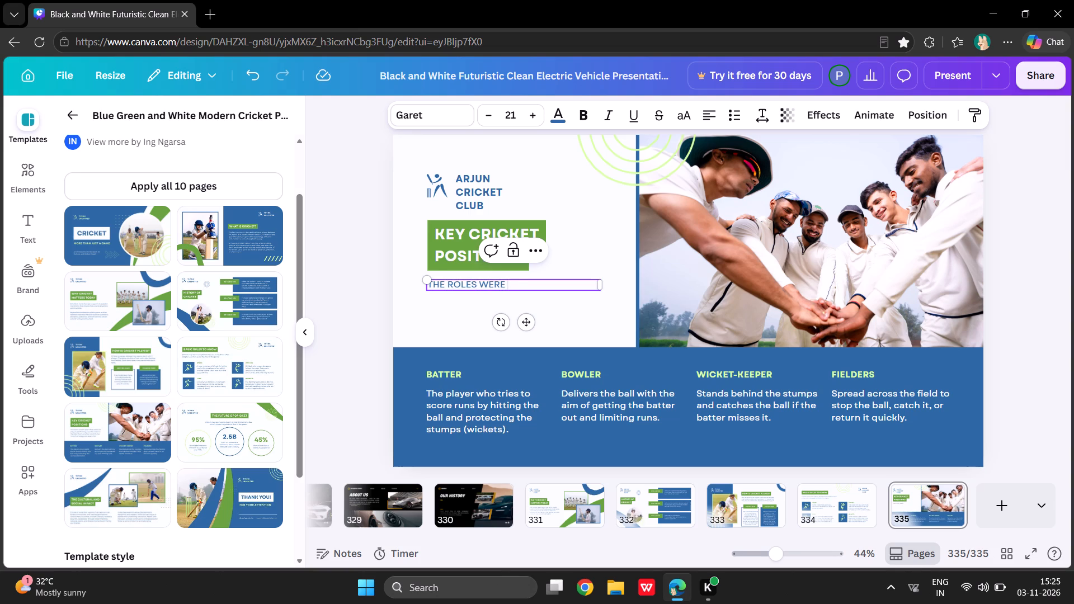
type("SUCH AS THE BOWLER")
key("space")
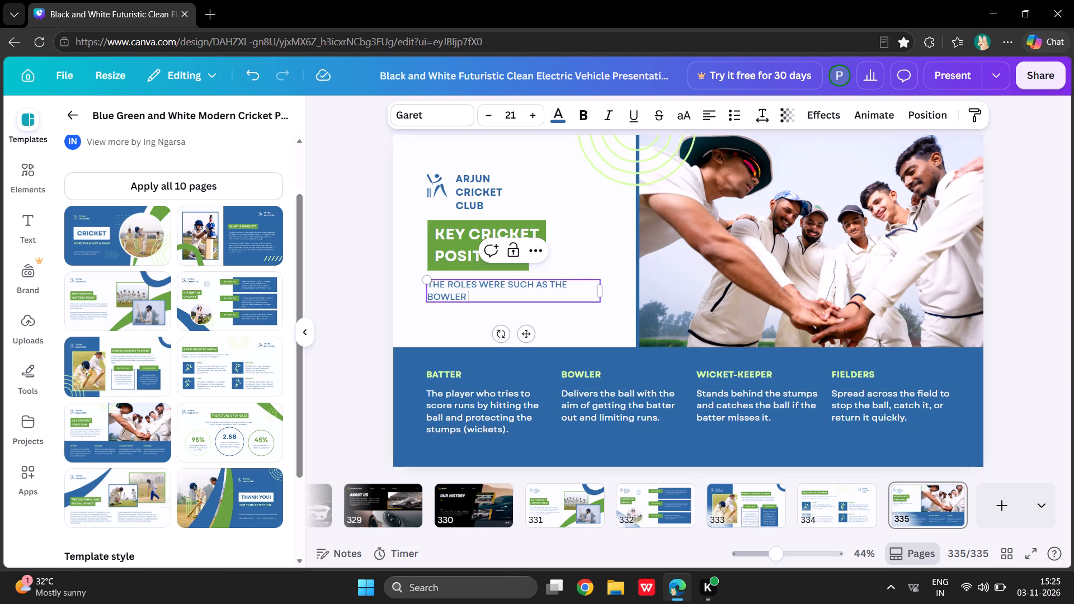
type(",FILDER")
key("comma")
type("WICKET")
key("space")
key("BackSpace")
type("-KIPPER")
key("space")
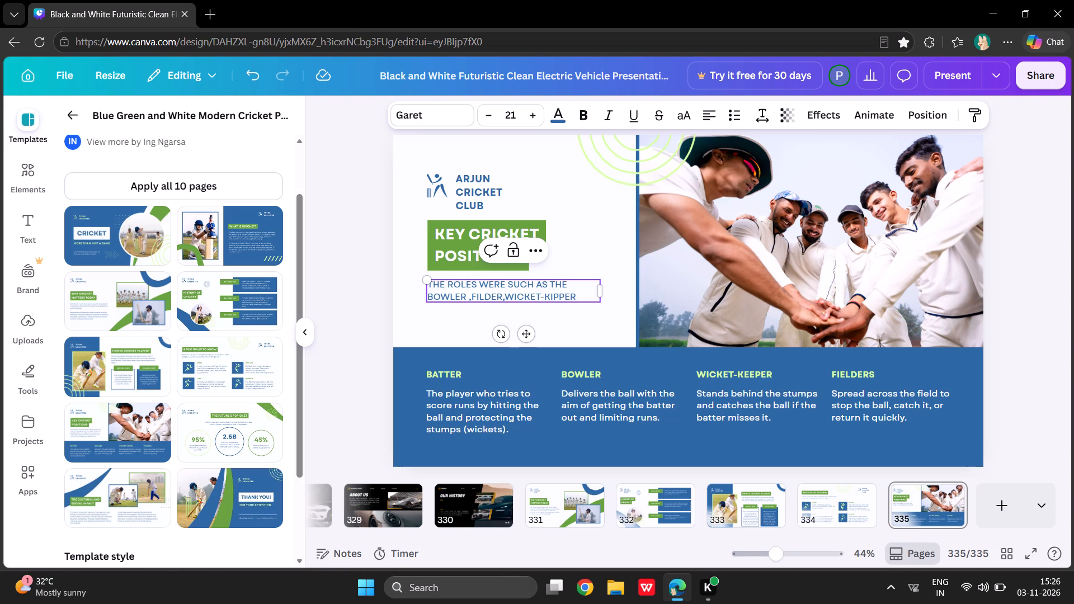
Continue the introductory paragraph with "SPECIFIC POSITION SUCH AS THE GULLY FILDER,SLIP.MID ON. ETC".
key("space")
type("SPECIFIC POSITION SUCH AS THE GULLY")
key("space")
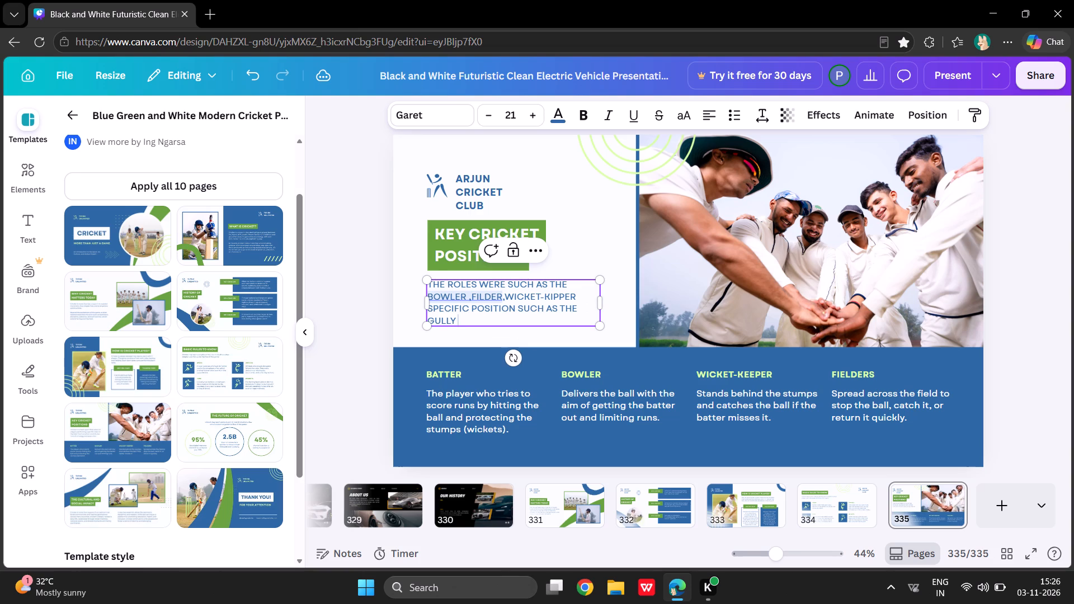
type("FILDER,SLIP.MID ON.")
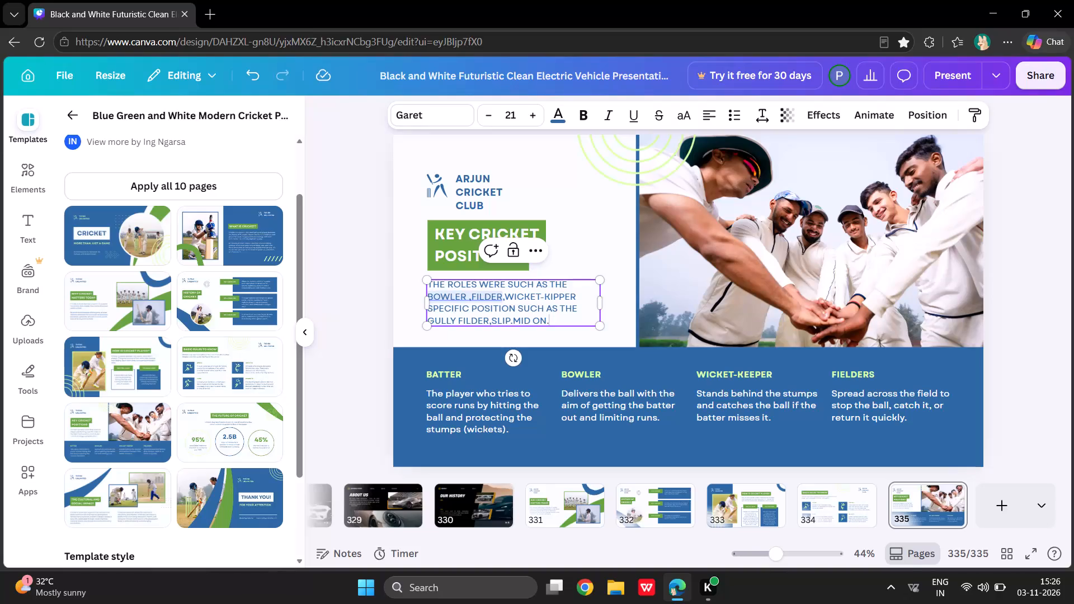
key("space")
type("ETC")
Replace the Batter description with "THE WORK OF BATTER TO SCORE THE RUN BY HITTING THE BALL".
double_click(443, 396)
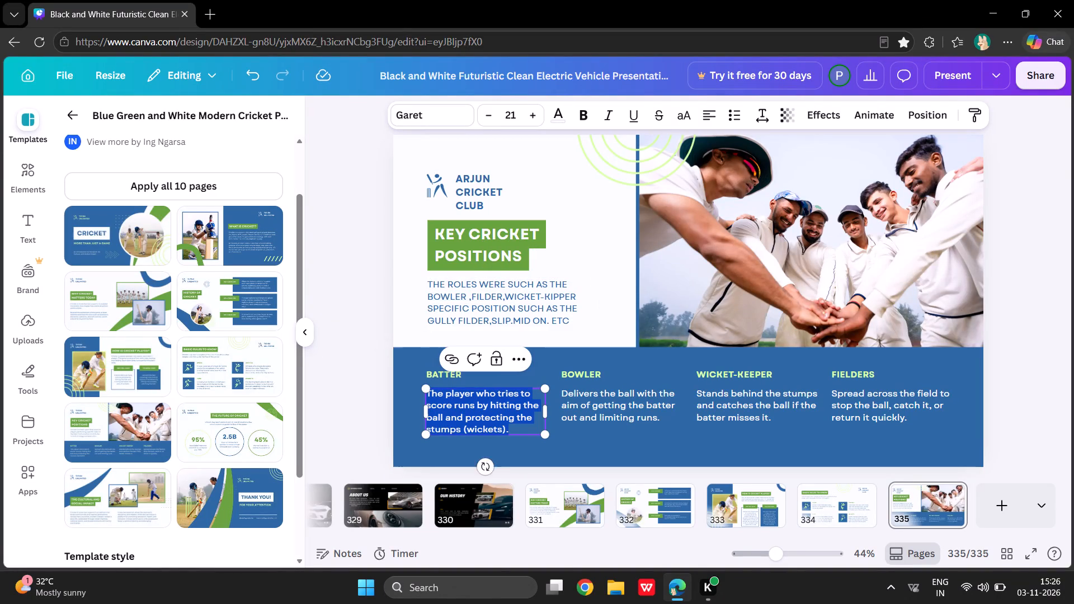
key("BackSpace")
type("THE")
key("space")
type("WORK OF BATTER TO SCORE THE RUN BY G")
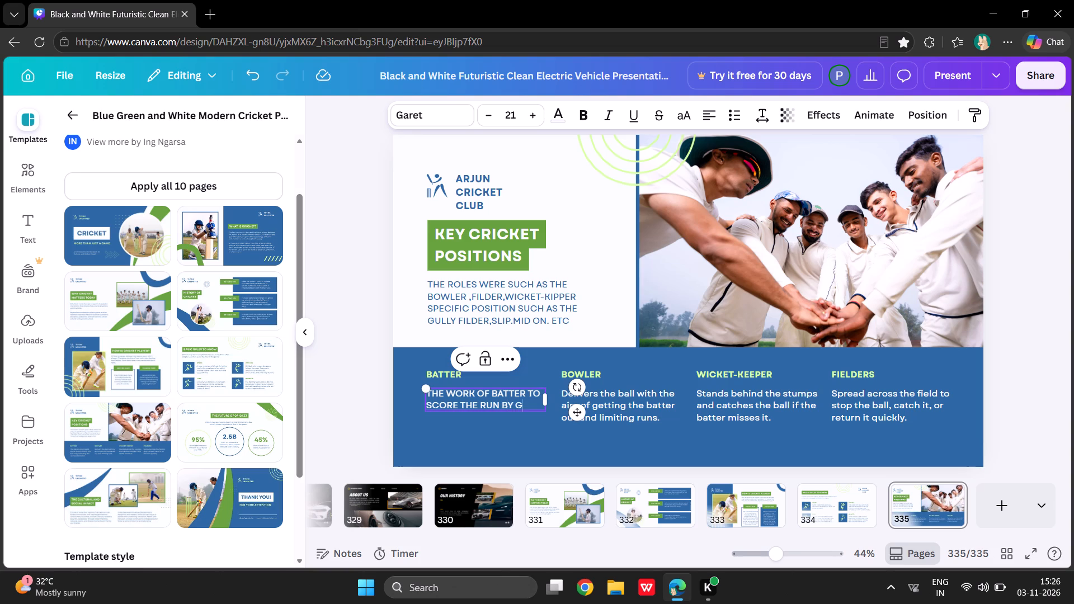
key("BackSpace")
type("HITTING THE BALL")
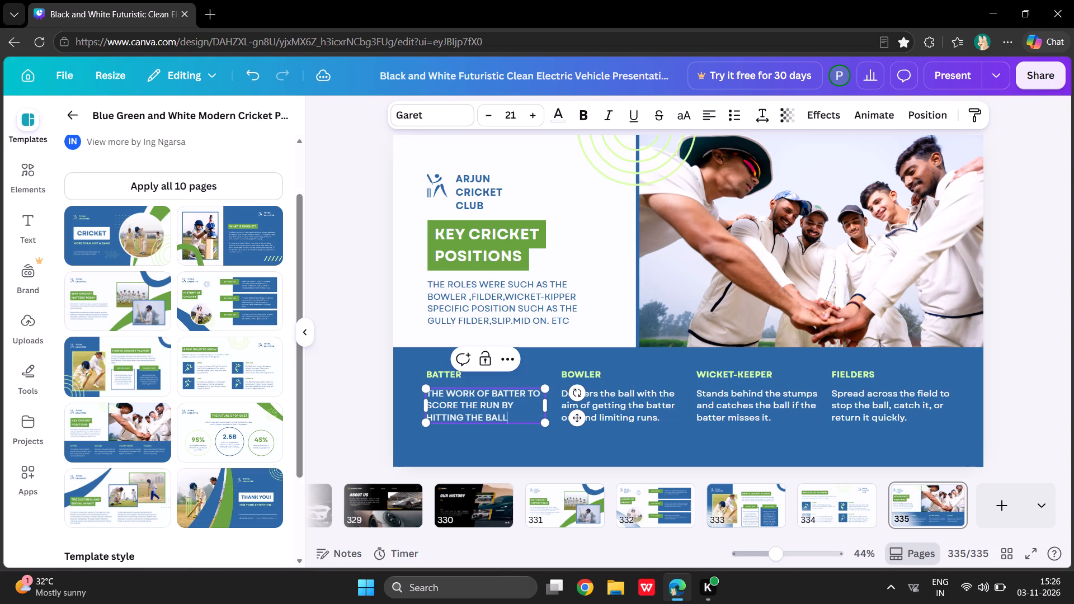
key("space")
Replace the Bowler description with "BOWLER BALL TO THE BATTER AND TRY TO TAKE THE WICKET OF THE BATTER".
left_click(618, 406)
double_click(618, 406)
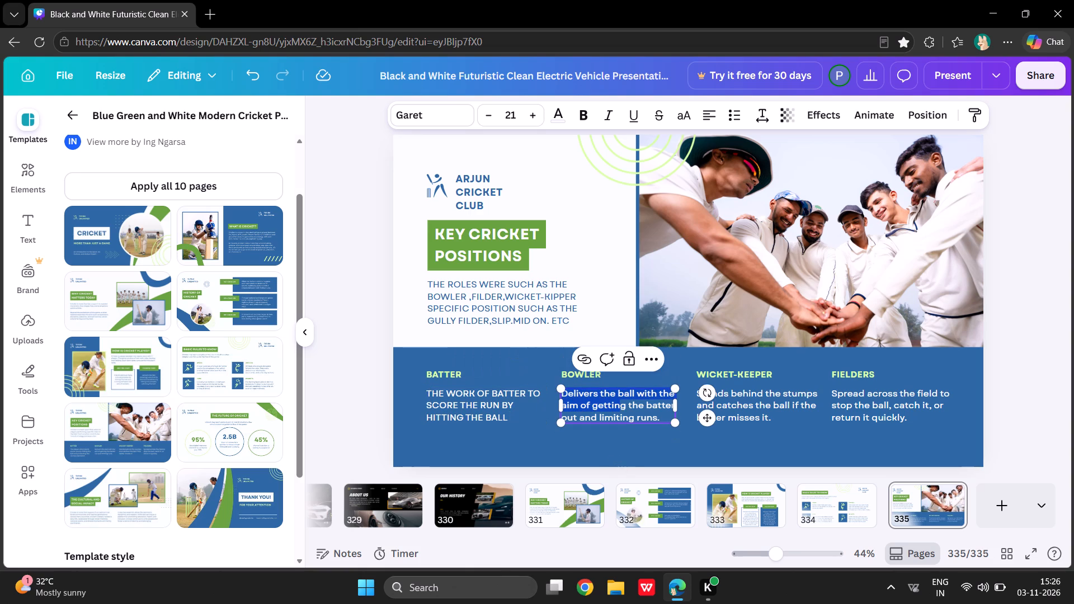
triple_click(618, 406)
triple_click(618, 406)
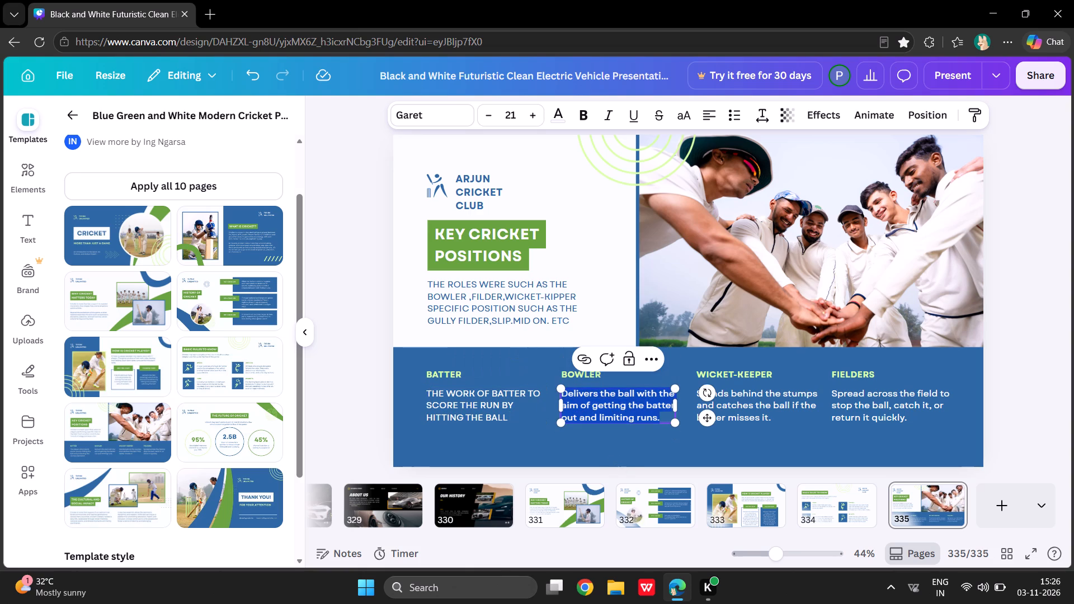
key("BackSpace")
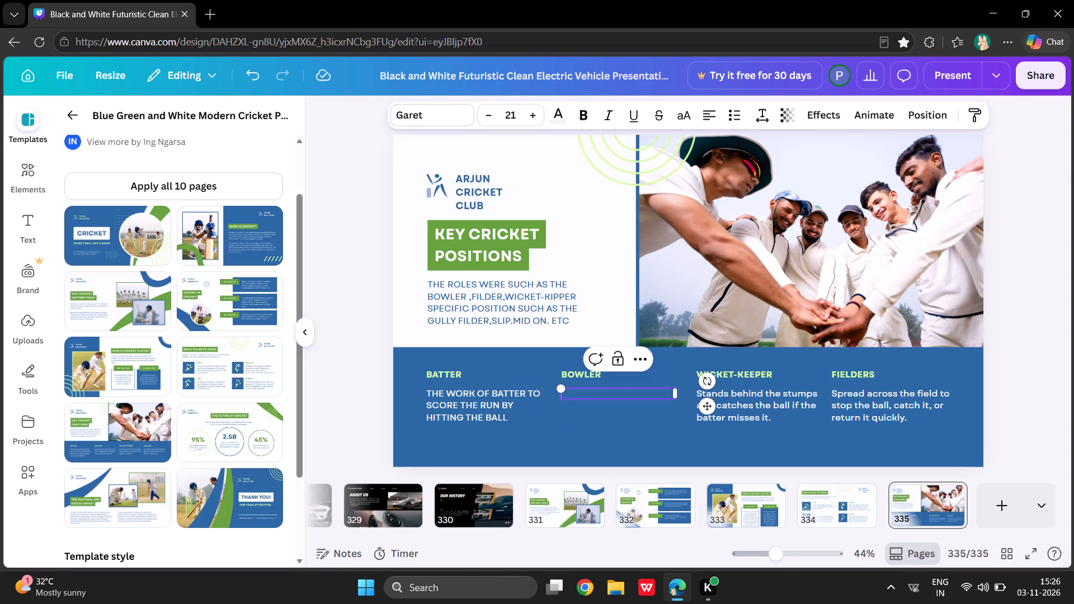
type("BALLER")
key("space")
key("BackSpace")
key("BackSpace")
key("BackSpace")
key("BackSpace")
key("BackSpace")
key("BackSpace")
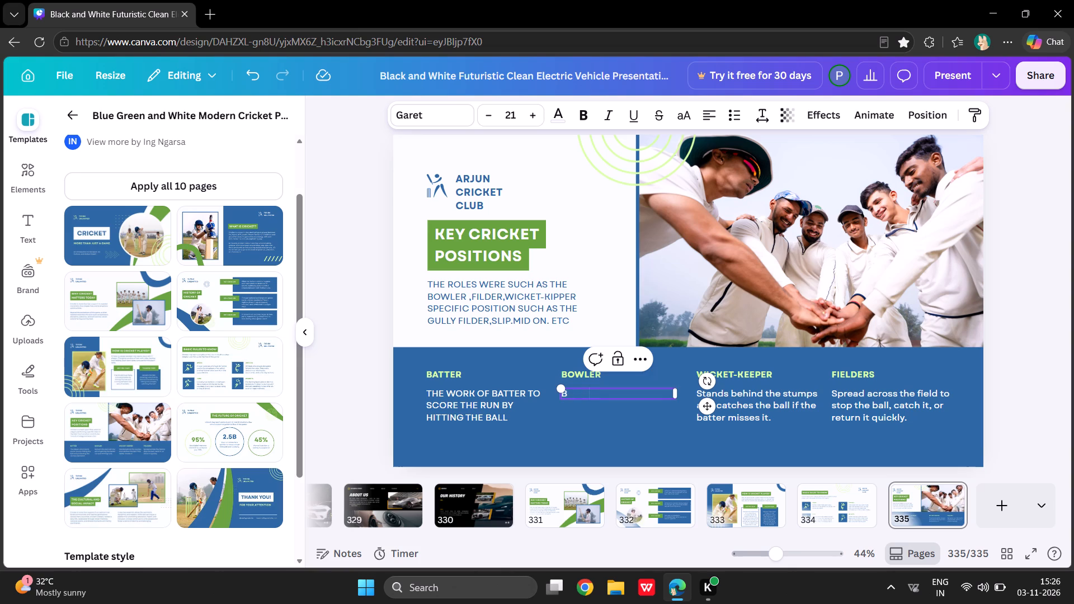
type("OWLER BALL TO THE BATTER ANF")
key("BackSpace")
type("D TRY TO TAKE THE WICKET OF THE BATTER")
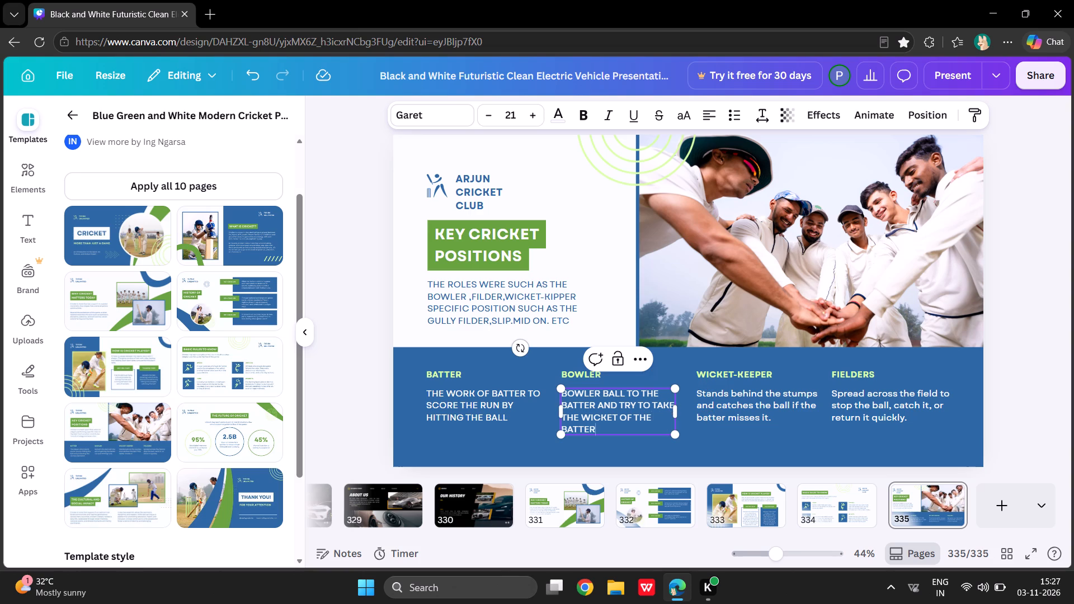
key("space")
Replace the Wicket-Keeper description with the opening words "THE WORK OF THE WICKET KEEPER".
double_click(762, 400)
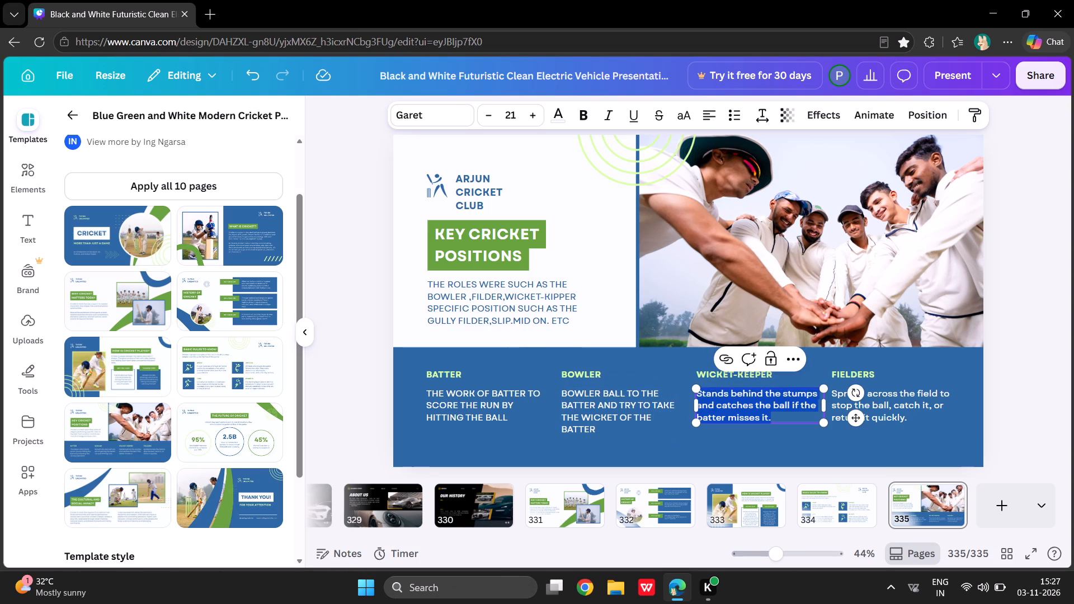
key("BackSpace")
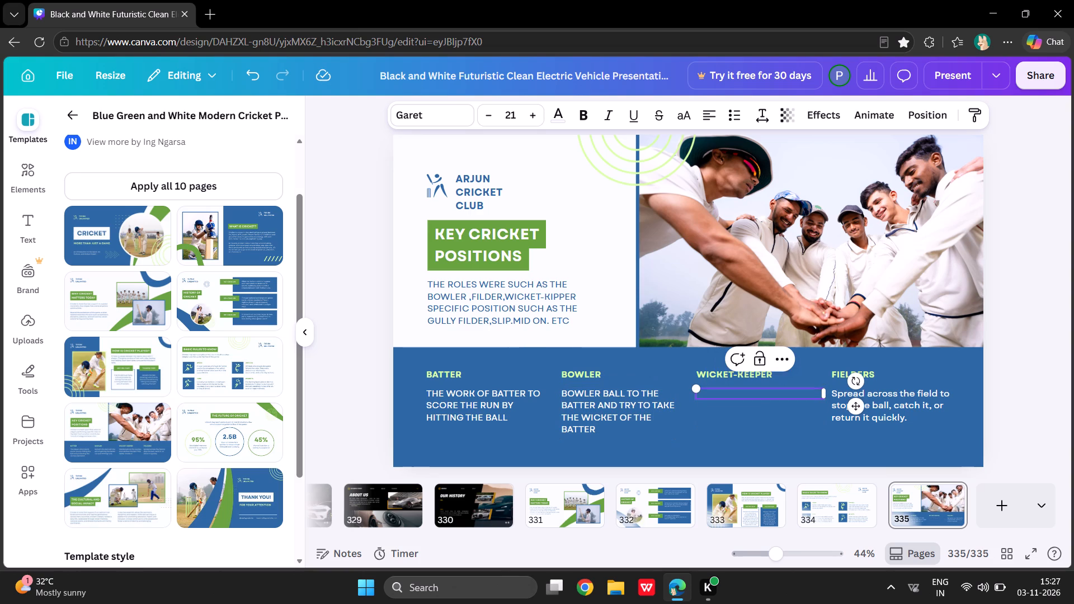
key("i")
type("T")
key("space")
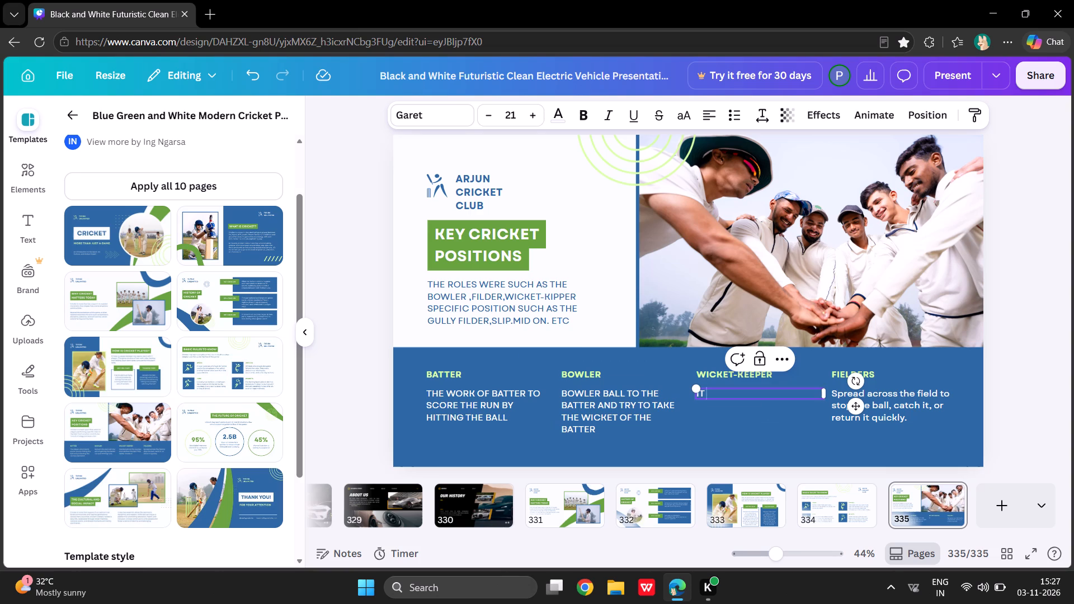
key("BackSpace")
key("BackSpace")
key("BackSpace")
key("BackSpace")
type("THE")
key("space")
type("WORK OF THE WICKET KEEPER")
key("space")
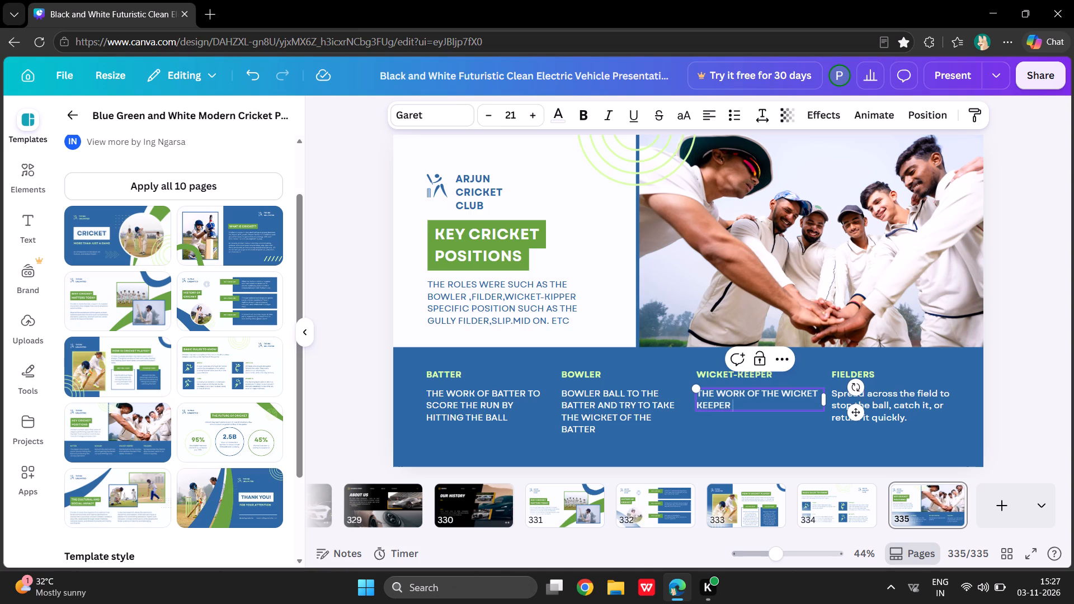
Continue the Wicket-Keeper description with "IS THHAT CATCH IF THE EDGE OF THE BATTER".
type("IS VERY")
key("space")
key("BackSpace")
key("BackSpace")
key("BackSpace")
key("BackSpace")
key("BackSpace")
type("THHAT")
key("space")
key("e")
key("BackSpace")
type("CATCH IF THE EDGE OF THE BATTER")
key("space")
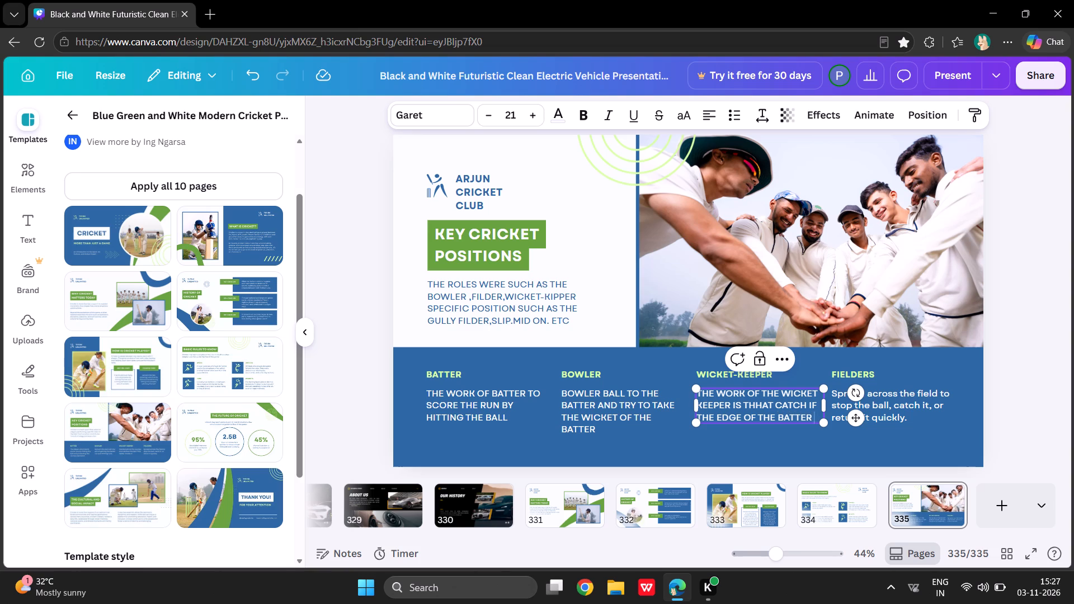
Finish the Wicket-Keeper description with "AND LEAVE BALLS FROM THE BATTER".
type("AND")
key("space")
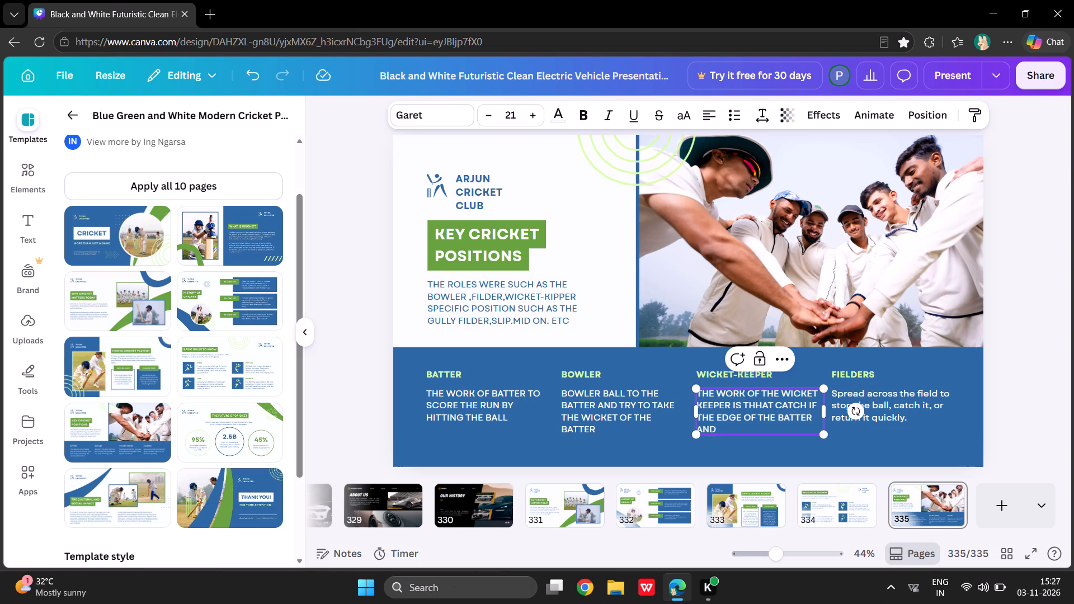
type("LEV")
key("BackSpace")
type("AVE")
key("space")
type("BALLS FROM THE")
key("space")
type("BATTER")
key("space")
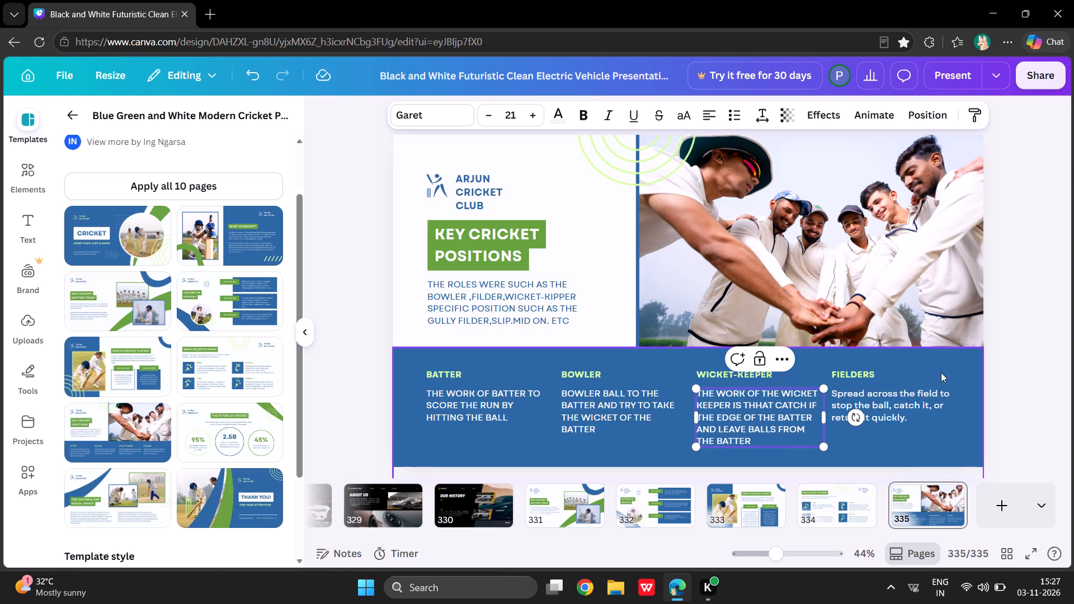
Replace the Fielders description with the opening words "THE FILER WAS SPREAD THE GROUND".
double_click(915, 398)
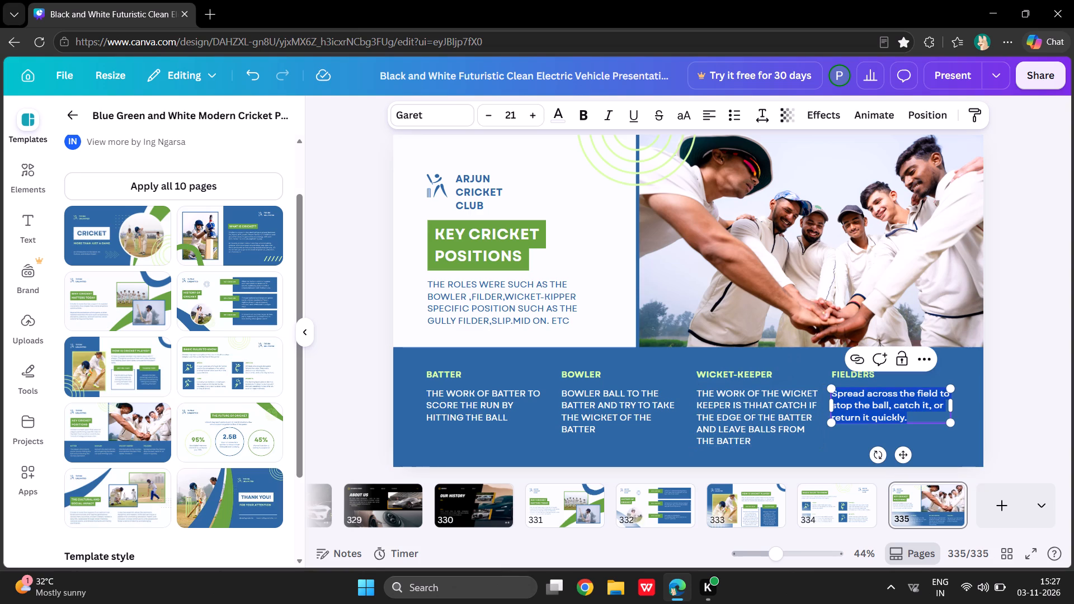
key("BackSpace")
type("THE")
key("space")
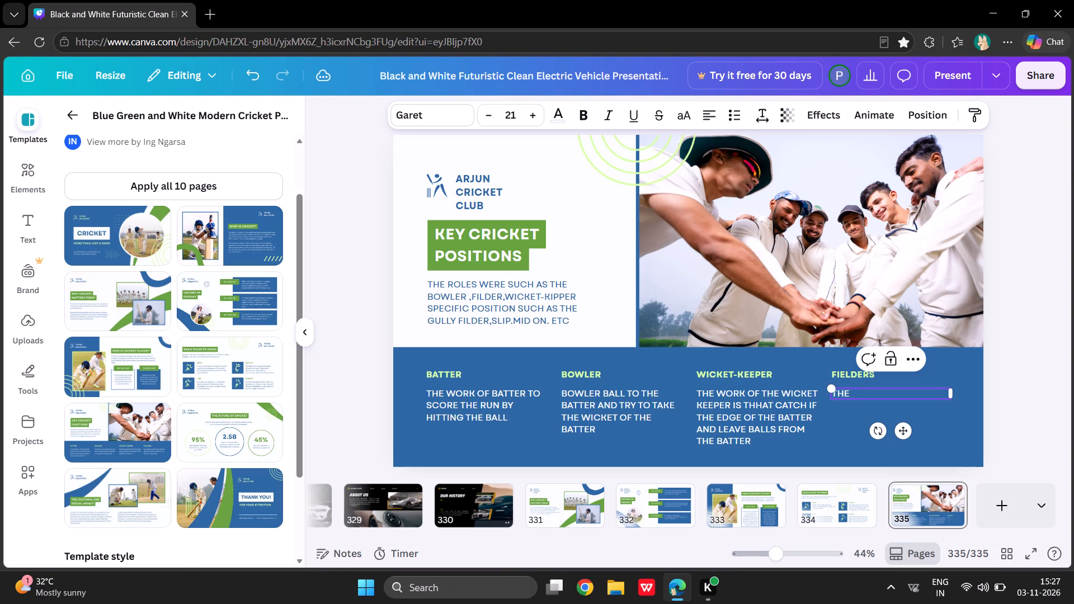
type("FILER WAS")
key("space")
type("SPREAD THE")
key("space")
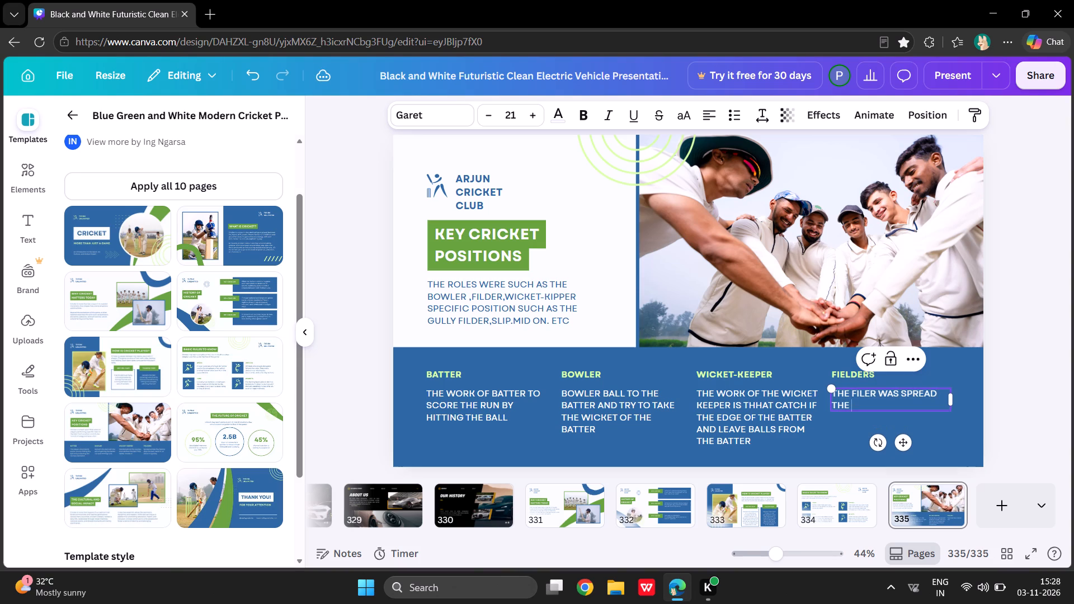
type("GROUND")
key("space")
Finish the Fielders description with "WHICH HAV CHANCE TO OUT THE BATTER BY THE RUN OUT OR THE CATC TAKEN".
type("WHICH HAV CHANCE TO OUT THE BATTER BYT")
key("BackSpace")
key("space")
type("THE RUN OUT A")
key("BackSpace")
key("o")
type("R THE CATC TAKEN")
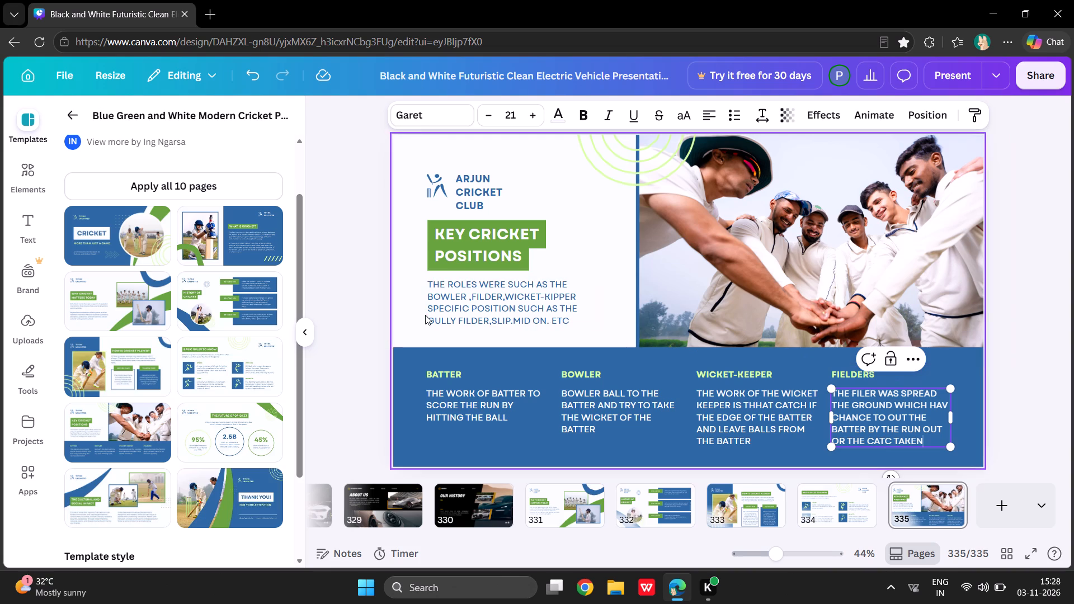
Add the cricket template's "The Future of Cricket" page as a new page after the positions page.
left_click(218, 436)
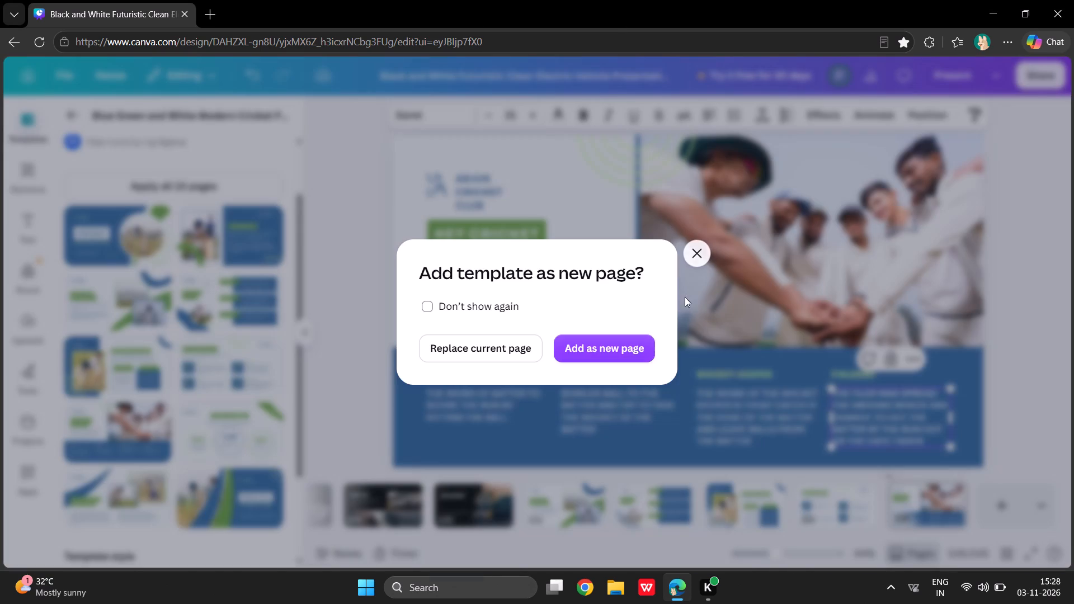
left_click(606, 351)
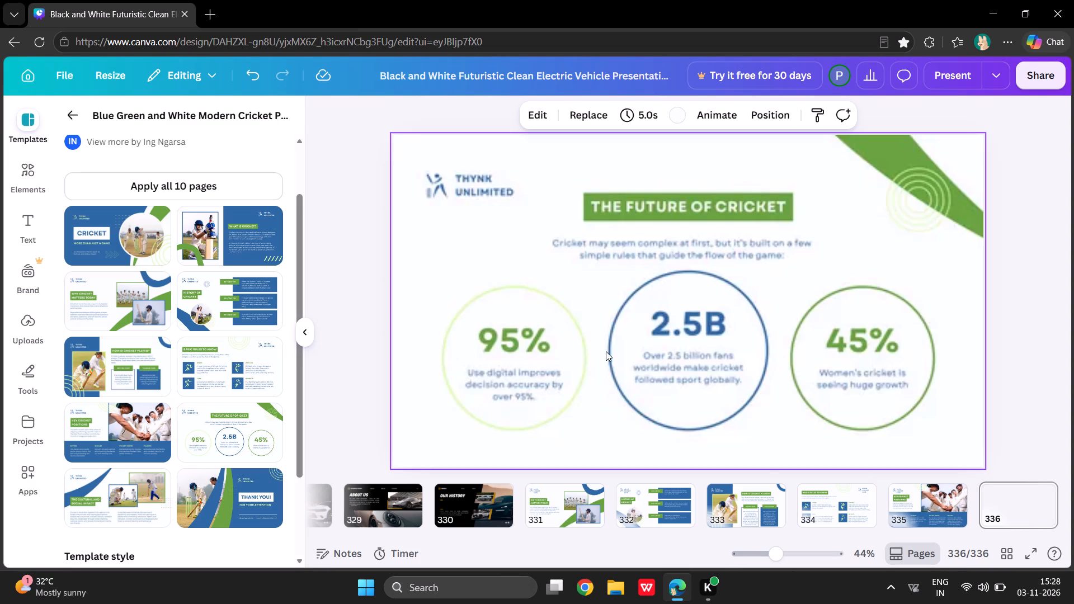